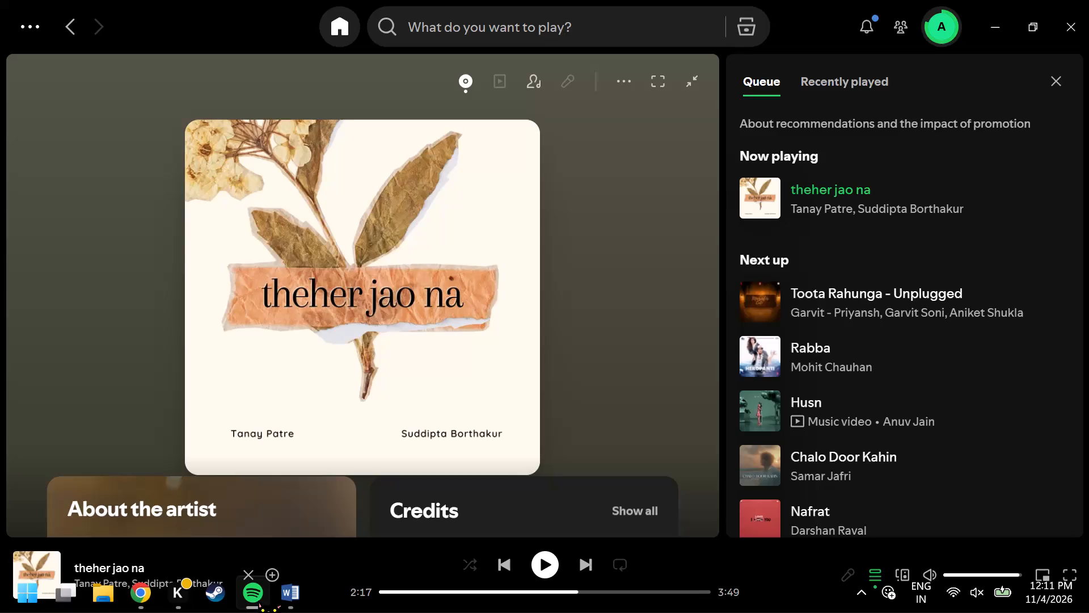
Open Alfaaz by Hamza Malik and Zain Zohaib from the recent searches and play the song.
{"action": "left_click", "coordinate": [589, 34]}
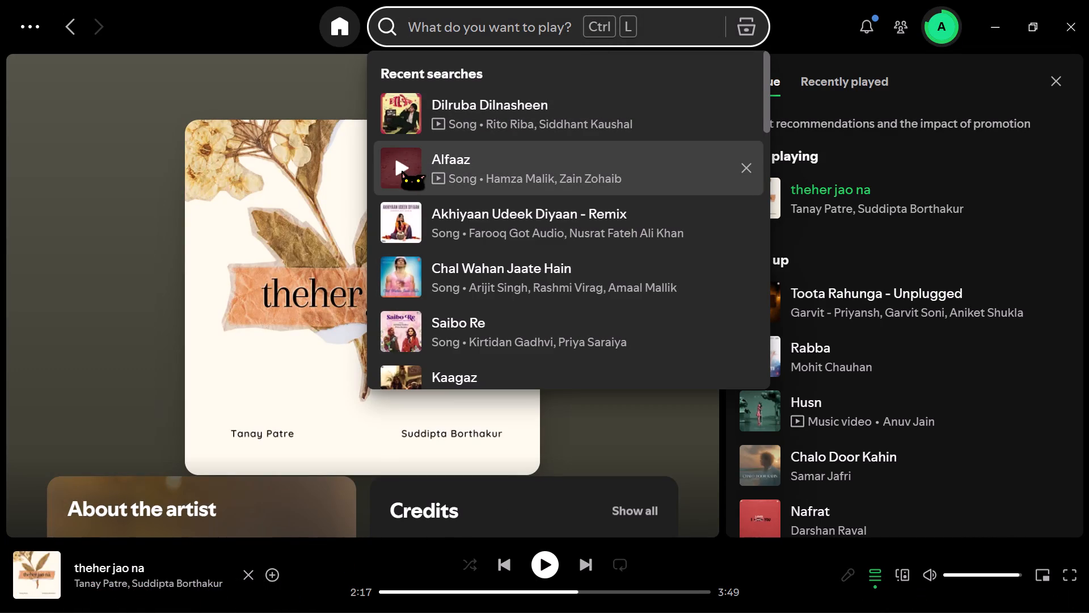
{"action": "left_click", "coordinate": [402, 171]}
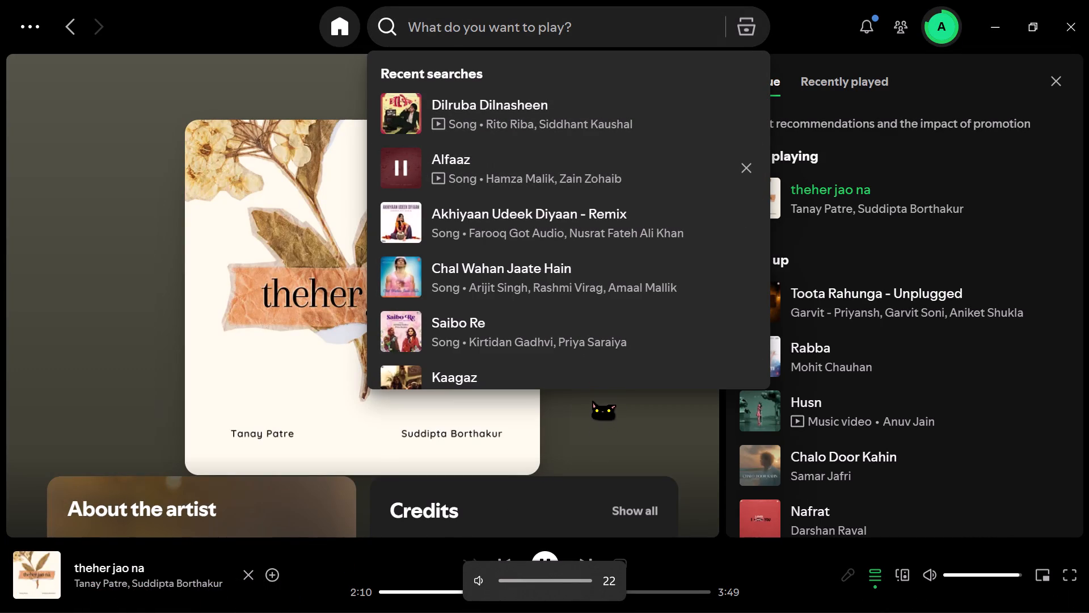
{"action": "left_click", "coordinate": [404, 166]}
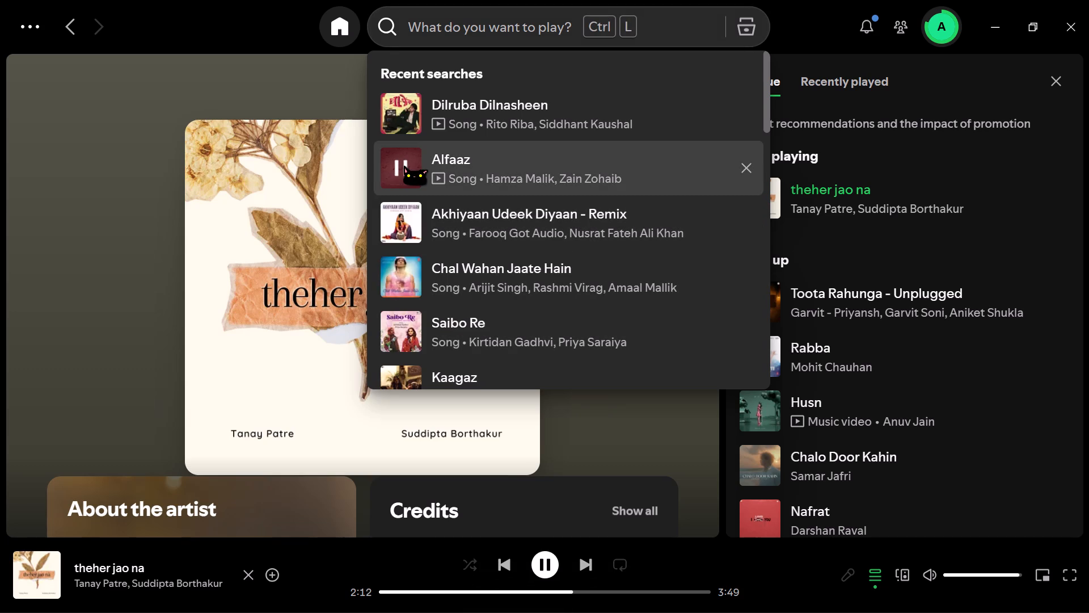
{"action": "left_click", "coordinate": [404, 166]}
{"action": "left_click", "coordinate": [438, 156]}
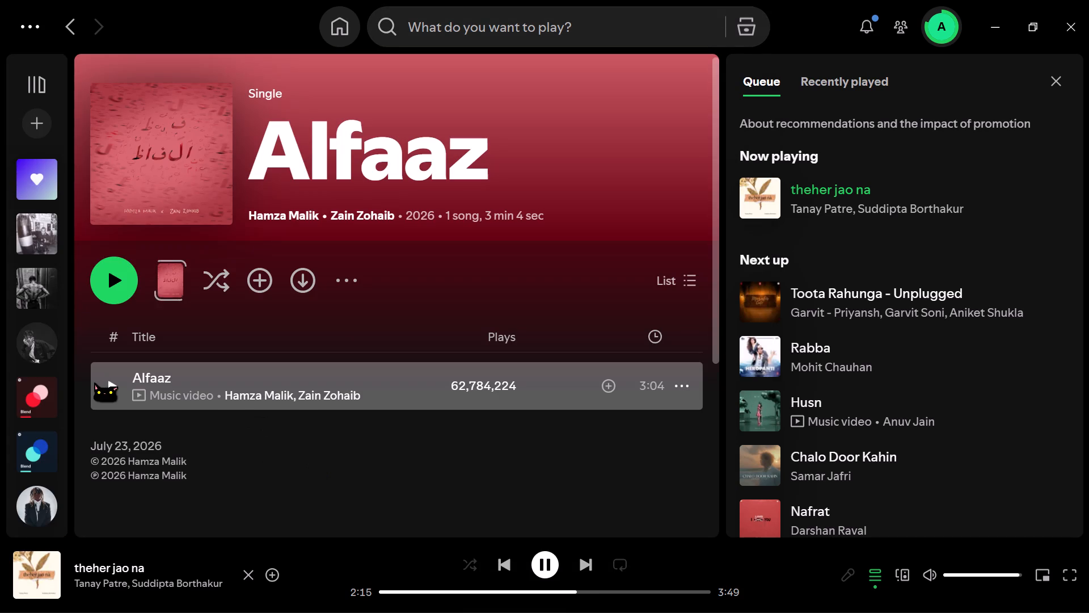
{"action": "left_click", "coordinate": [113, 384]}
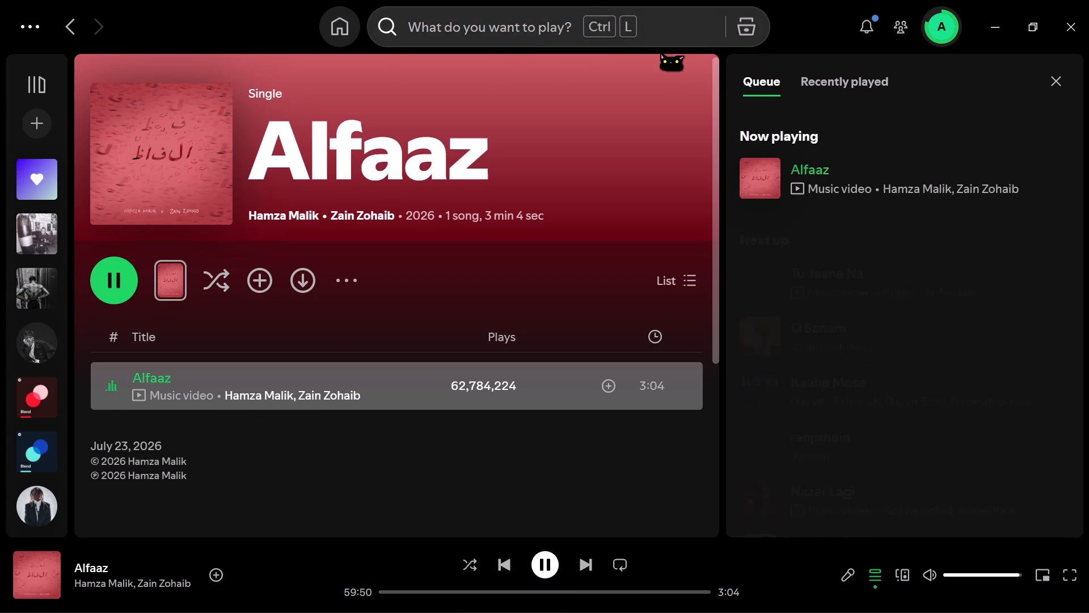
Switch to the GANESHOTSAV DHOL-TASHA & DJ document in Word and examine the References and the appendix's survey codebook table.
{"action": "key", "text": "alt+Tab"}
{"action": "scroll", "coordinate": [573, 368], "scroll_direction": "up", "scroll_amount": 5}
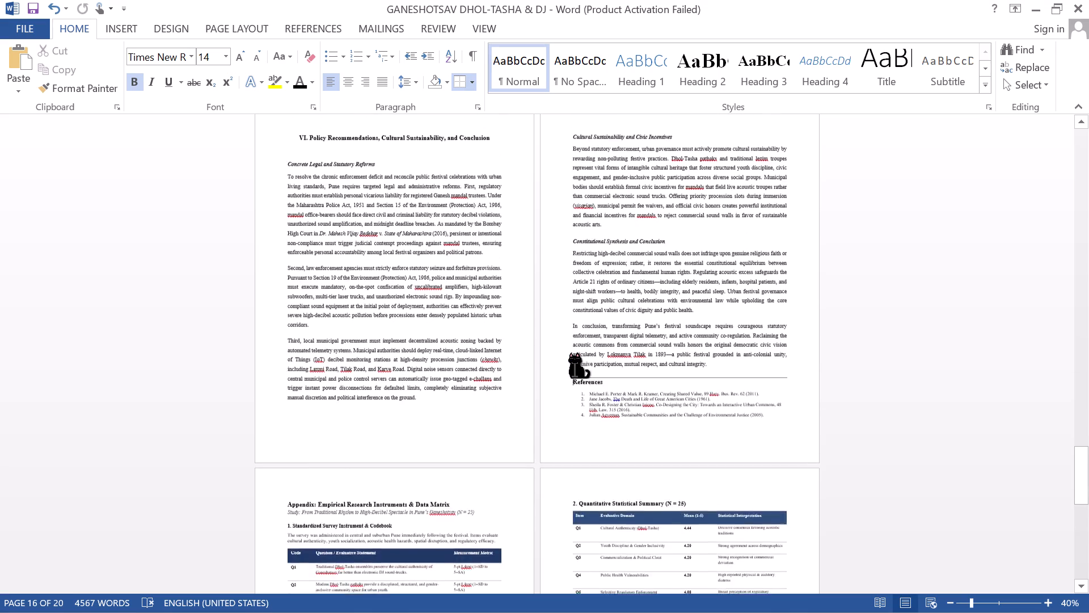
{"action": "scroll", "coordinate": [573, 355], "scroll_direction": "up", "scroll_amount": 6}
{"action": "scroll", "coordinate": [573, 355], "scroll_direction": "down", "scroll_amount": 14}
{"action": "scroll", "coordinate": [567, 338], "scroll_direction": "down", "scroll_amount": 1, "text": "ctrl"}
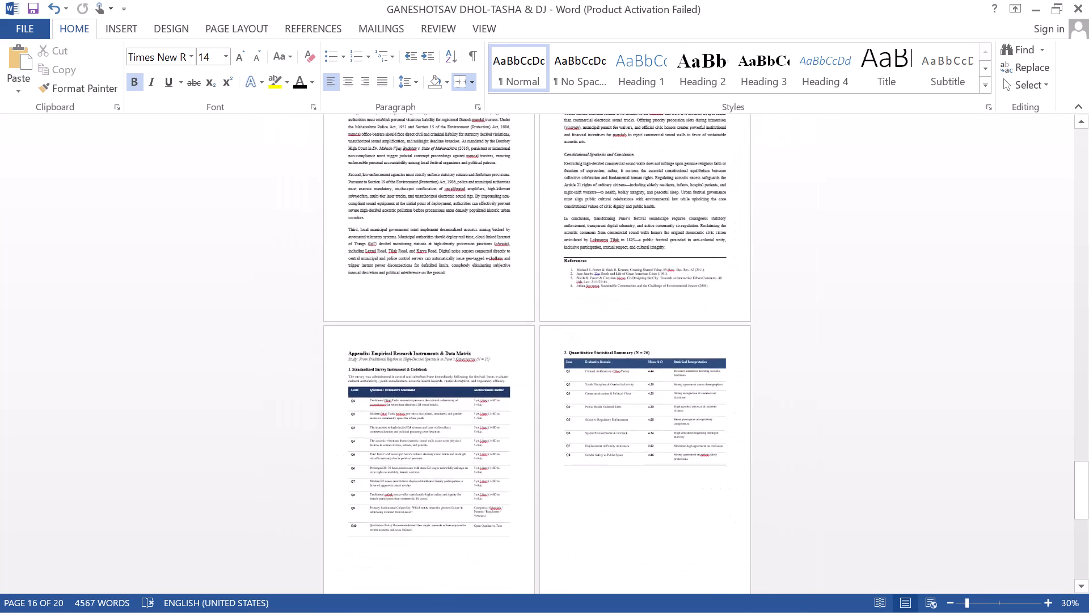
{"action": "scroll", "coordinate": [562, 333], "scroll_direction": "up", "scroll_amount": 1, "text": "ctrl"}
{"action": "scroll", "coordinate": [562, 333], "scroll_direction": "down", "scroll_amount": 2, "text": "ctrl"}
{"action": "scroll", "coordinate": [562, 333], "scroll_direction": "up", "scroll_amount": 12, "text": "ctrl"}
{"action": "scroll", "coordinate": [556, 328], "scroll_direction": "down", "scroll_amount": 4}
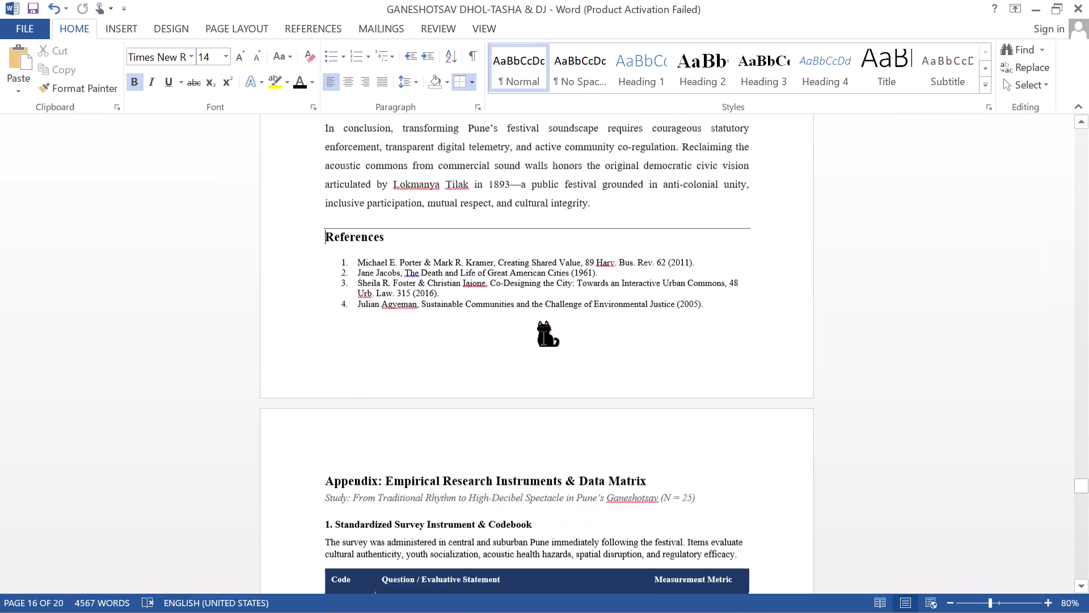
{"action": "scroll", "coordinate": [542, 331], "scroll_direction": "down", "scroll_amount": 14}
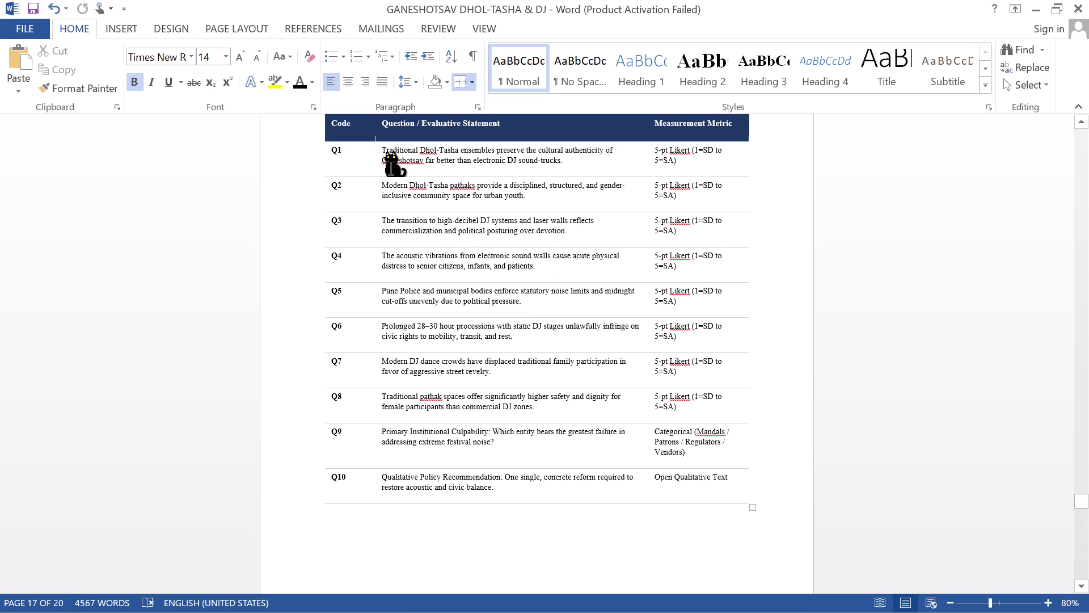
{"action": "left_click", "coordinate": [374, 150]}
{"action": "scroll", "coordinate": [375, 284], "scroll_direction": "down", "scroll_amount": 2}
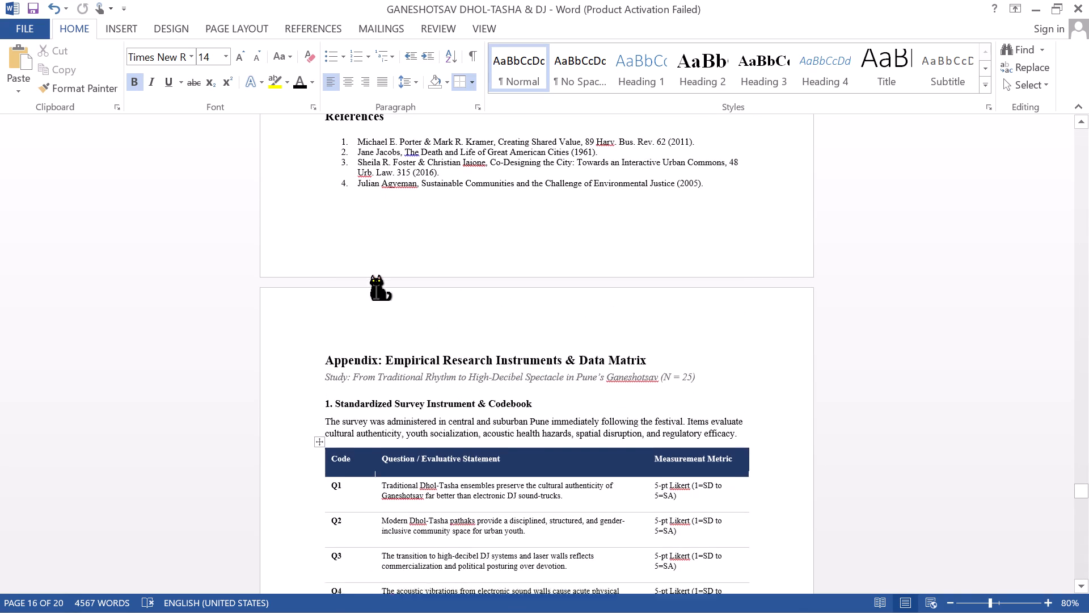
{"action": "scroll", "coordinate": [375, 285], "scroll_direction": "down", "scroll_amount": 4}
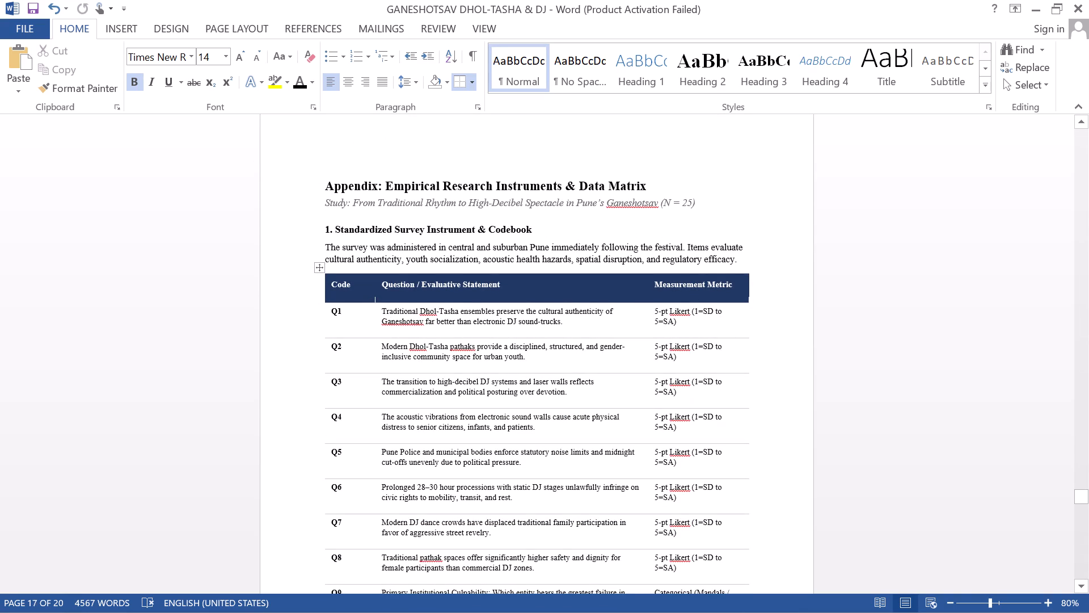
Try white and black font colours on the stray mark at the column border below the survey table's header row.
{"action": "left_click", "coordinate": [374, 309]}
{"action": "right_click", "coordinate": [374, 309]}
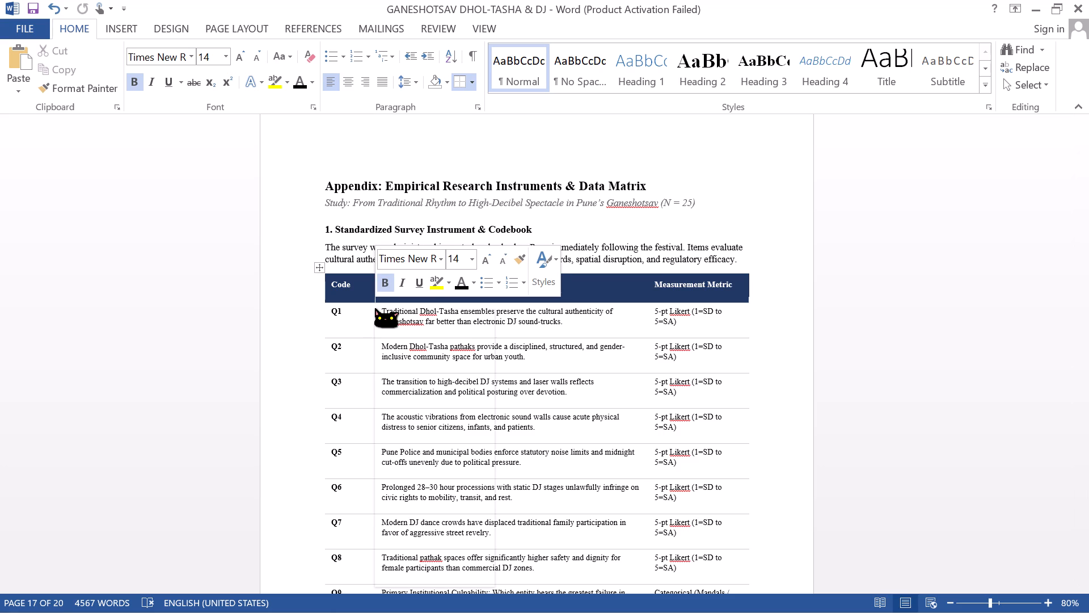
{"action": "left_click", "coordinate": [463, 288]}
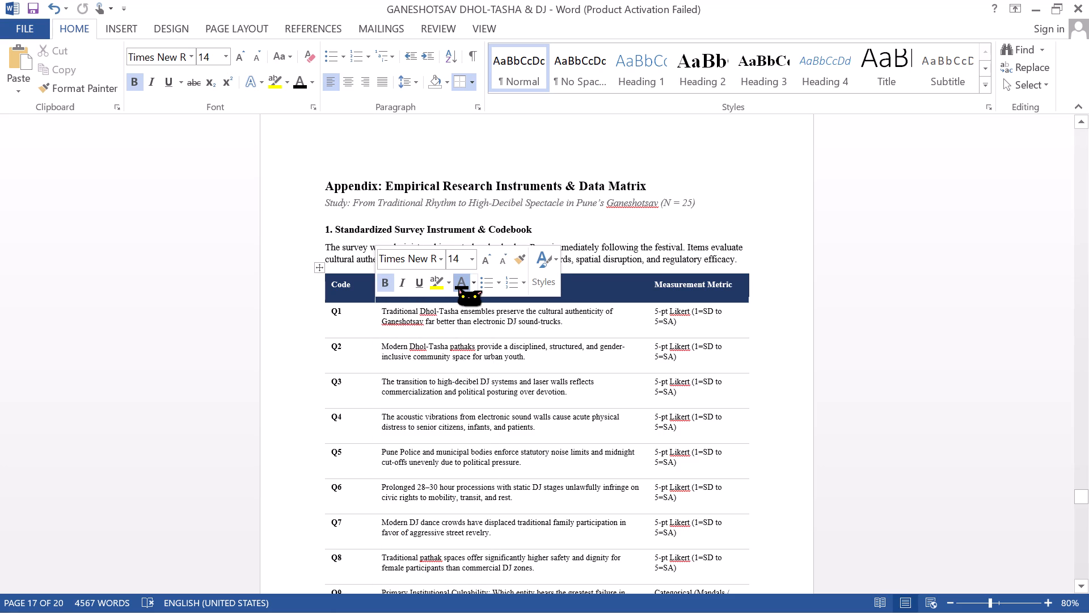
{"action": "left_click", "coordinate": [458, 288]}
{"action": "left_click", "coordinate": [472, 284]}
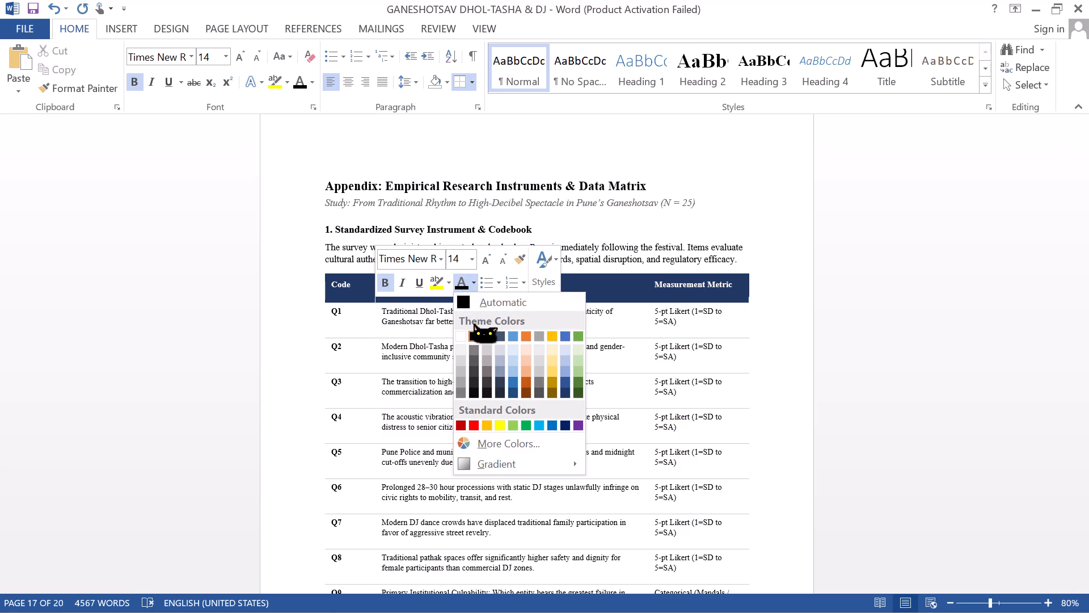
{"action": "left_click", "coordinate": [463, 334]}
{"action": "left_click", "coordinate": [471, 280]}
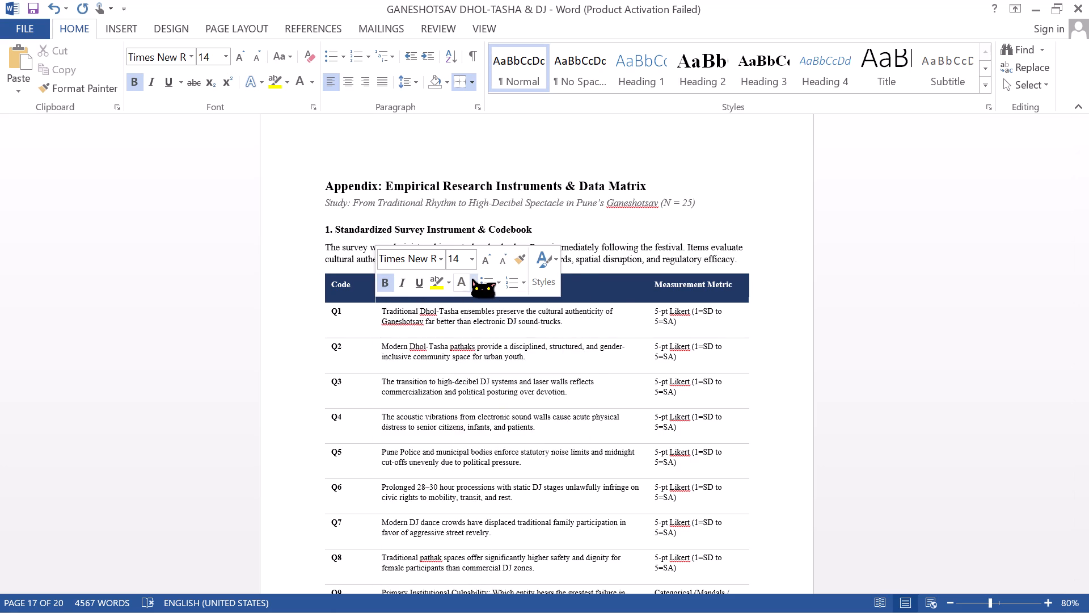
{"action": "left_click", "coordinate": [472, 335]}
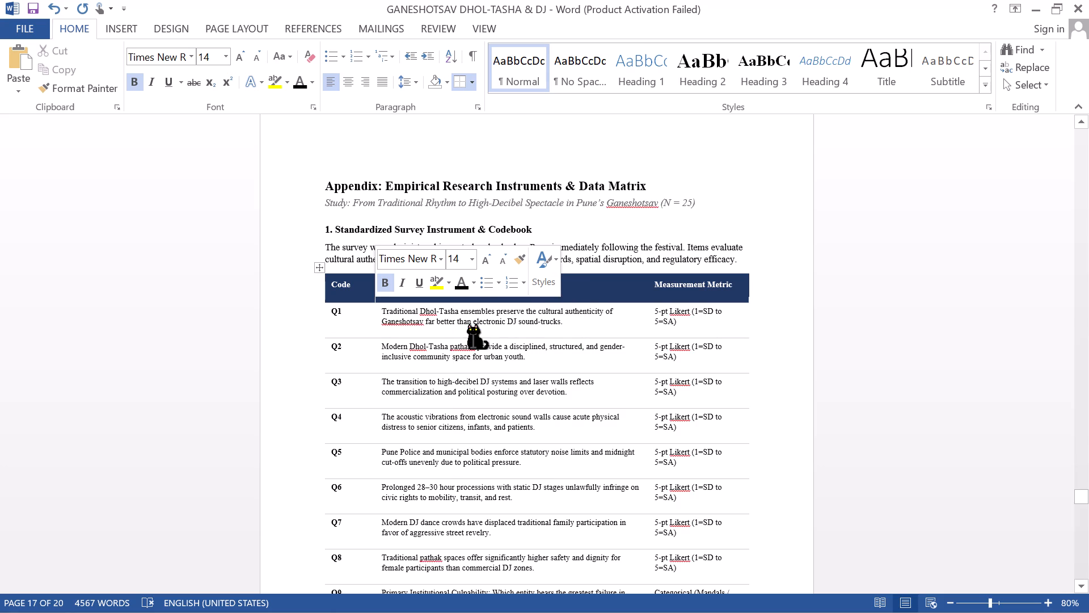
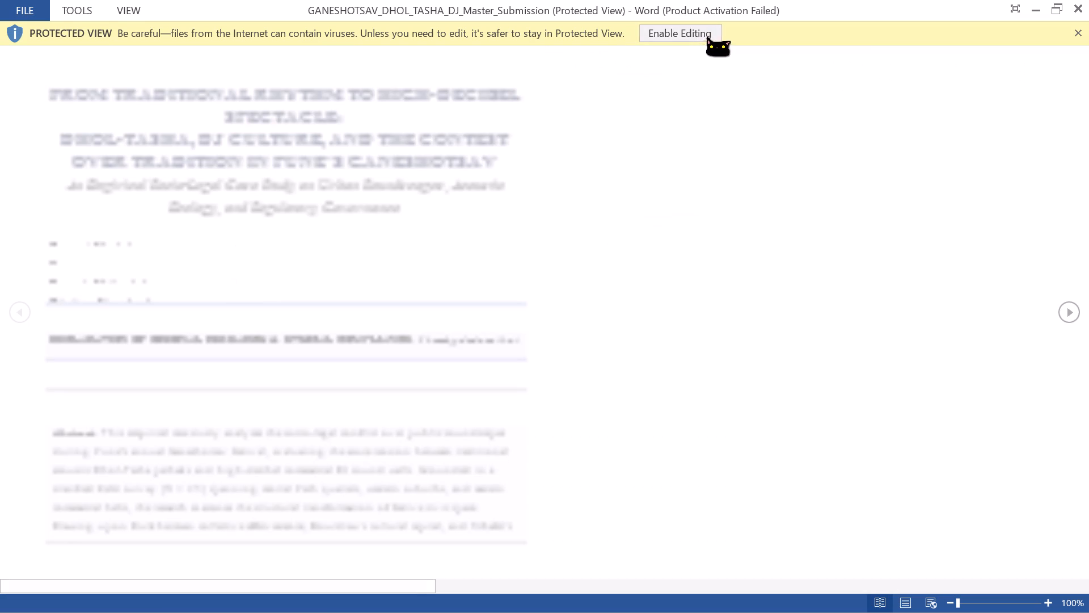
{"action": "left_click", "coordinate": [707, 37]}
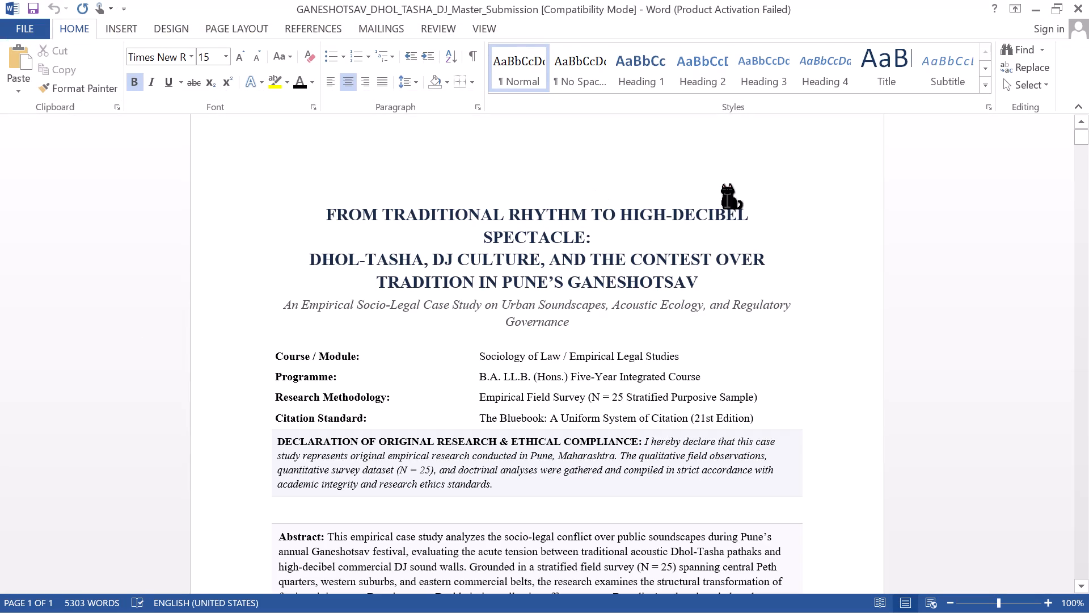
Look over the first page's title block, declaration and abstract through the opening of section I, Introduction and Historical Context.
{"action": "scroll", "coordinate": [710, 232], "scroll_direction": "down", "scroll_amount": 1}
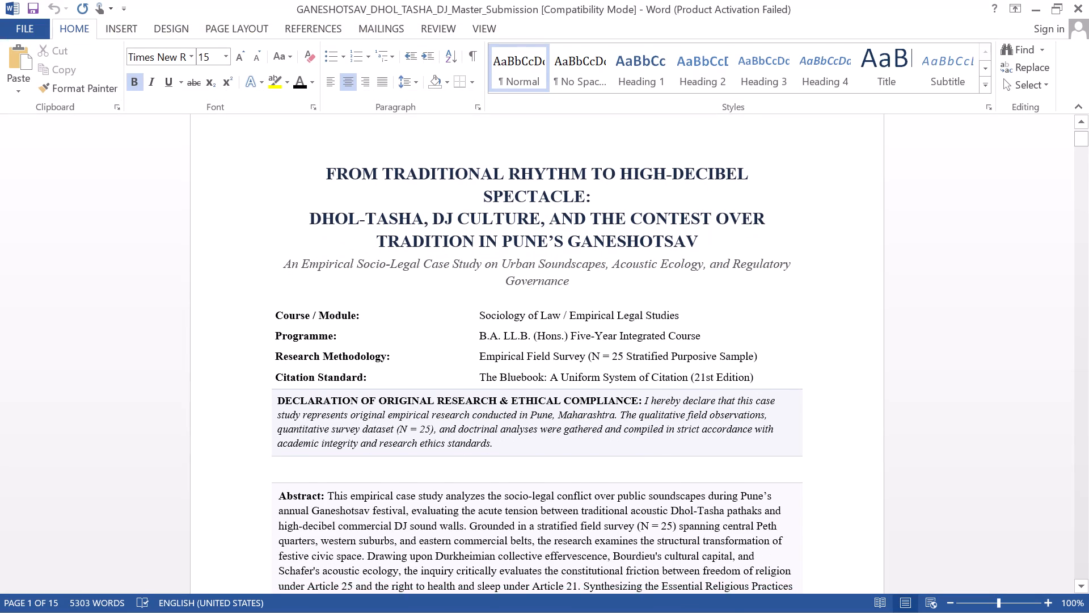
{"action": "scroll", "coordinate": [711, 233], "scroll_direction": "down", "scroll_amount": 8}
{"action": "scroll", "coordinate": [711, 233], "scroll_direction": "up", "scroll_amount": 6}
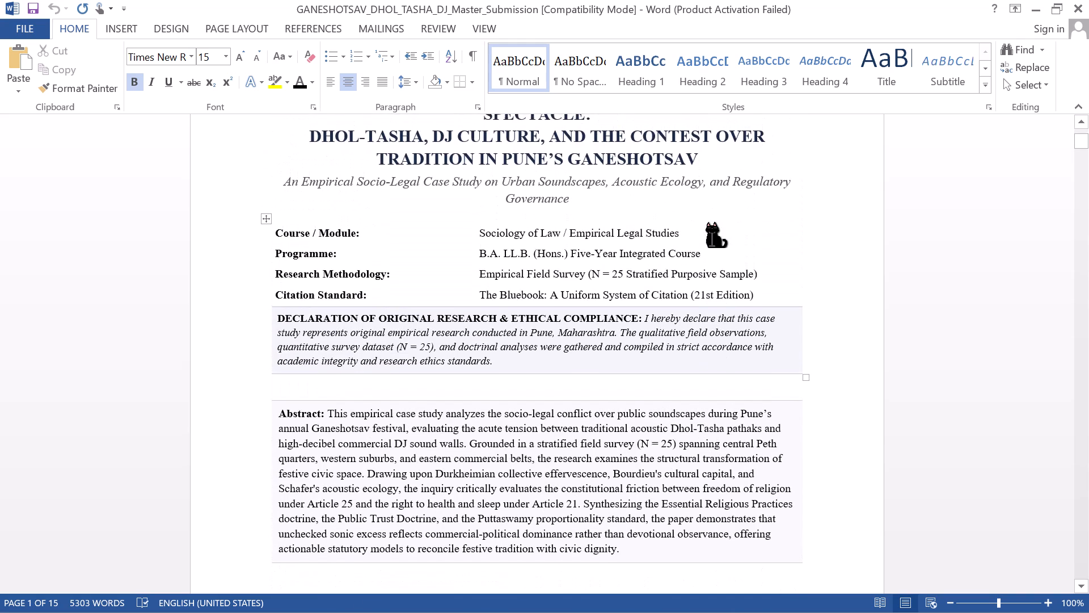
{"action": "scroll", "coordinate": [904, 269], "scroll_direction": "down", "scroll_amount": 2, "text": "ctrl"}
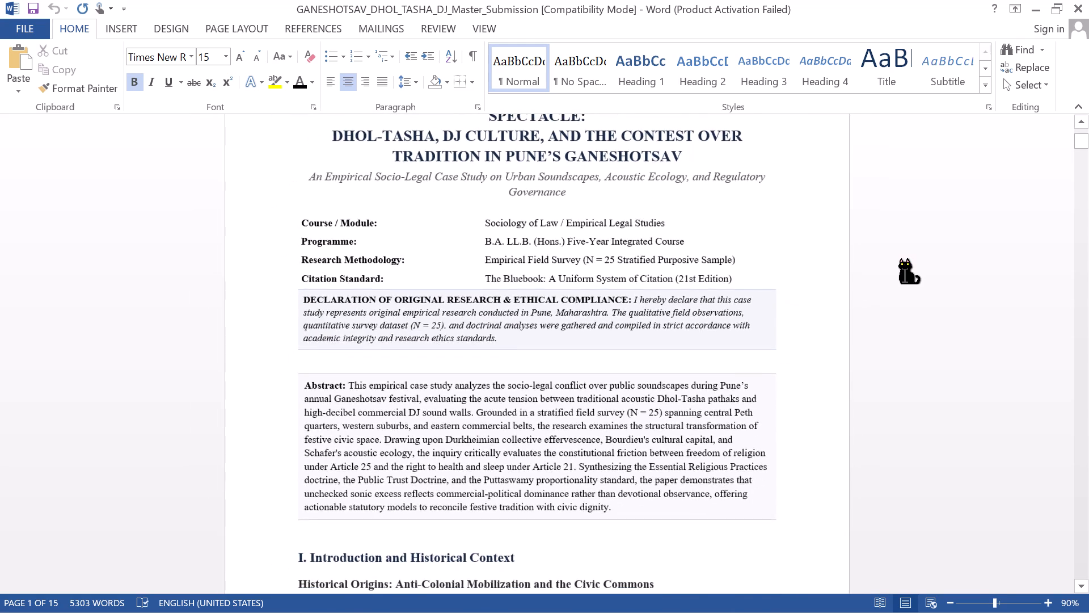
{"action": "scroll", "coordinate": [902, 264], "scroll_direction": "up", "scroll_amount": 2}
{"action": "scroll", "coordinate": [880, 237], "scroll_direction": "down", "scroll_amount": 3}
{"action": "scroll", "coordinate": [877, 235], "scroll_direction": "up", "scroll_amount": 3}
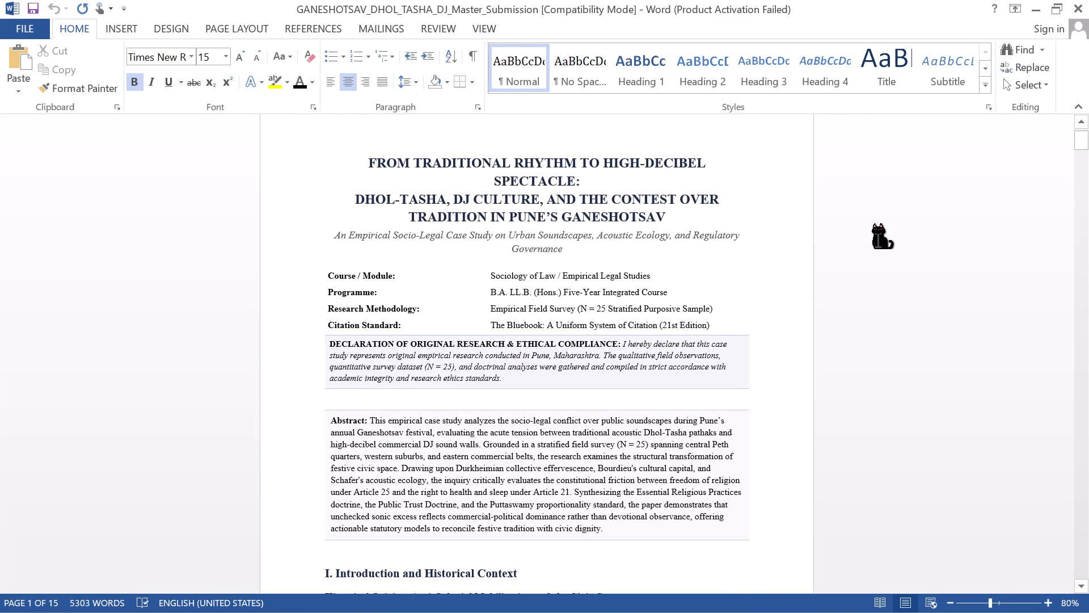
{"action": "scroll", "coordinate": [600, 357], "scroll_direction": "up", "scroll_amount": 1}
{"action": "scroll", "coordinate": [602, 351], "scroll_direction": "down", "scroll_amount": 1}
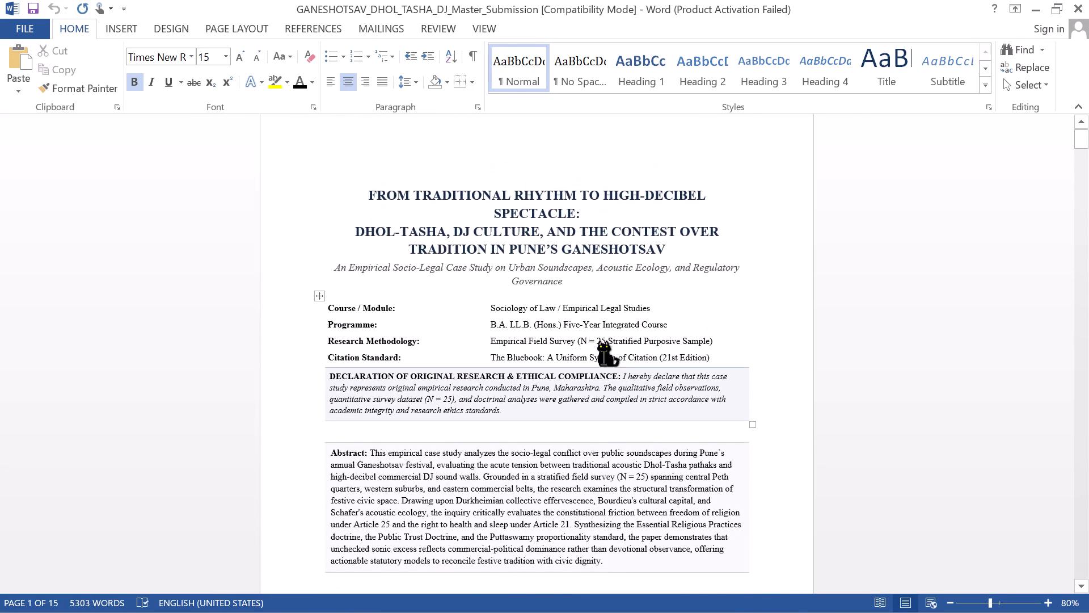
{"action": "scroll", "coordinate": [602, 351], "scroll_direction": "down", "scroll_amount": 5}
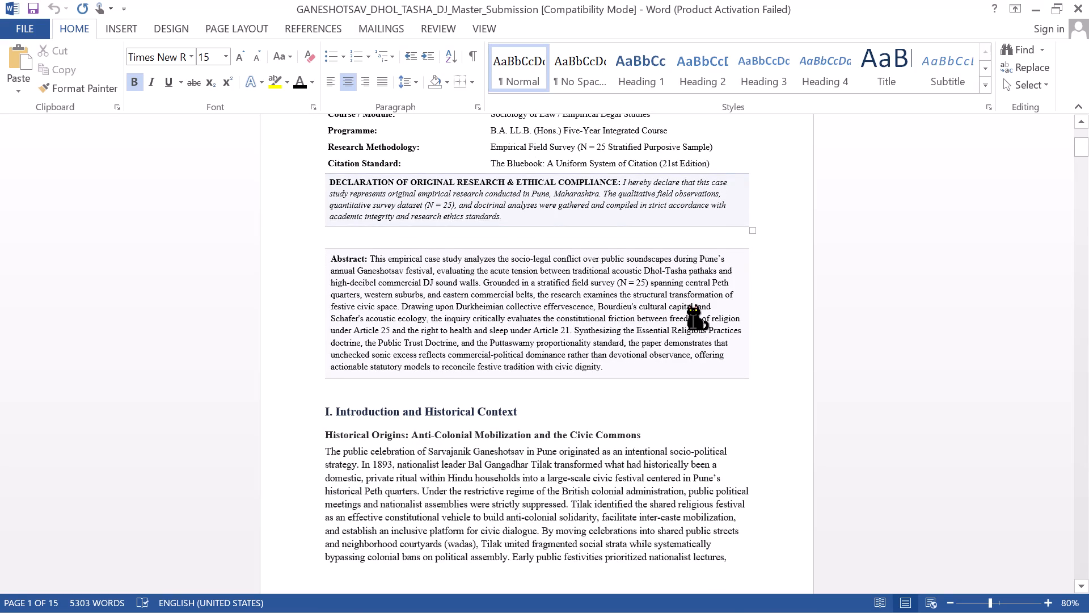
{"action": "scroll", "coordinate": [692, 315], "scroll_direction": "down", "scroll_amount": 4}
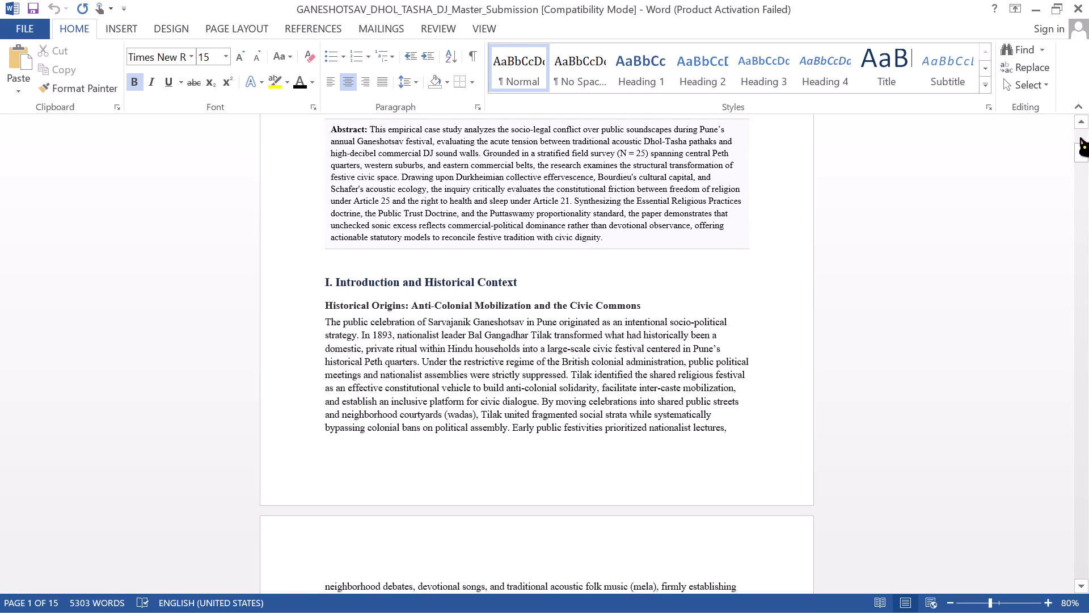
Insert a page break between the abstract and the section I heading so the Introduction starts on a new page.
{"action": "left_click", "coordinate": [1082, 148]}
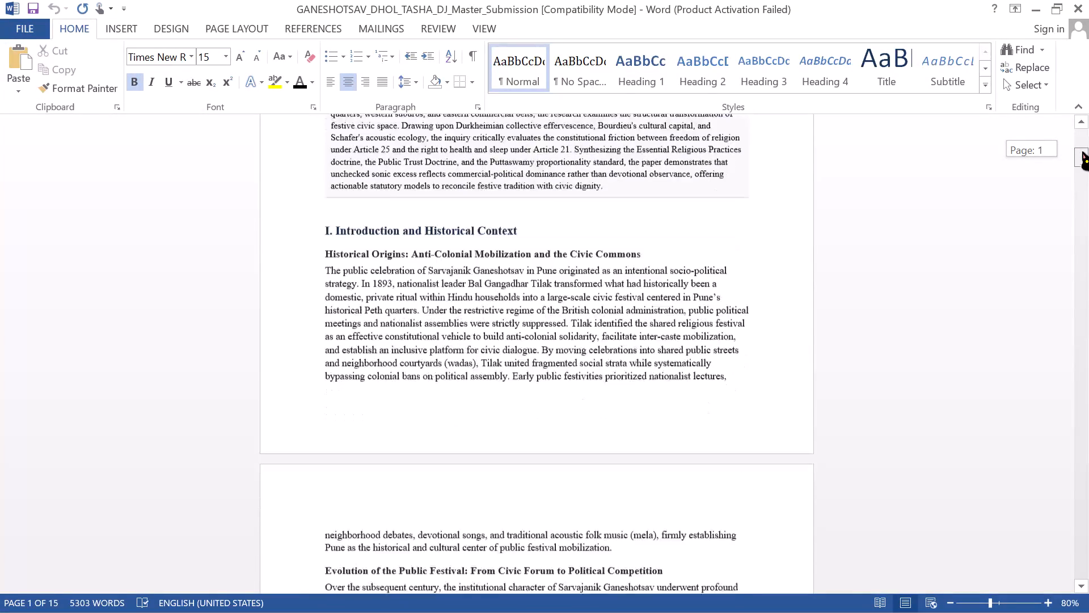
{"action": "left_click", "coordinate": [323, 207]}
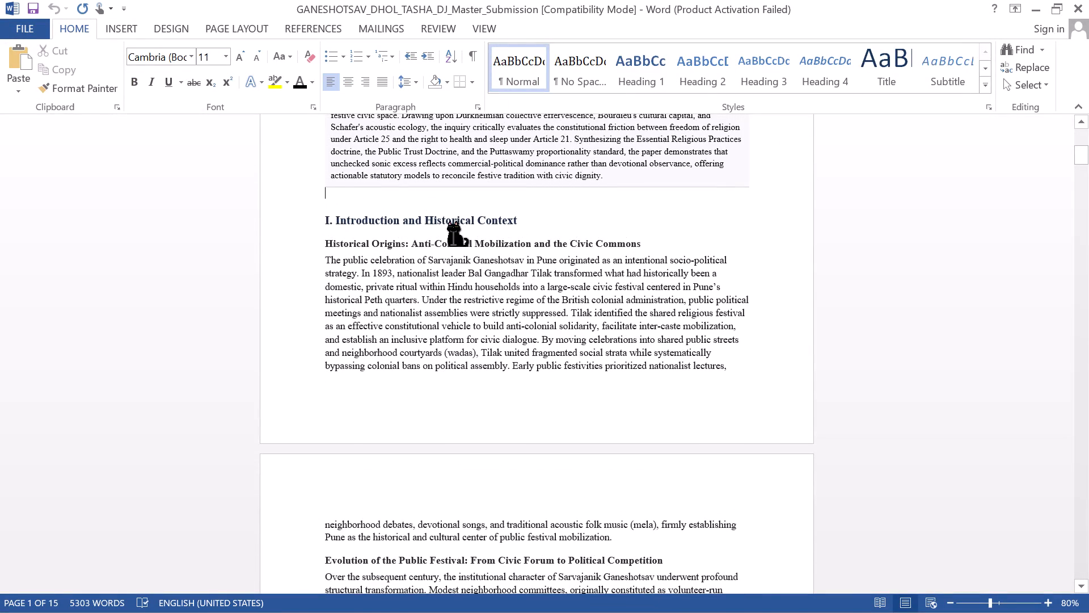
{"action": "key", "text": "ctrl+Return"}
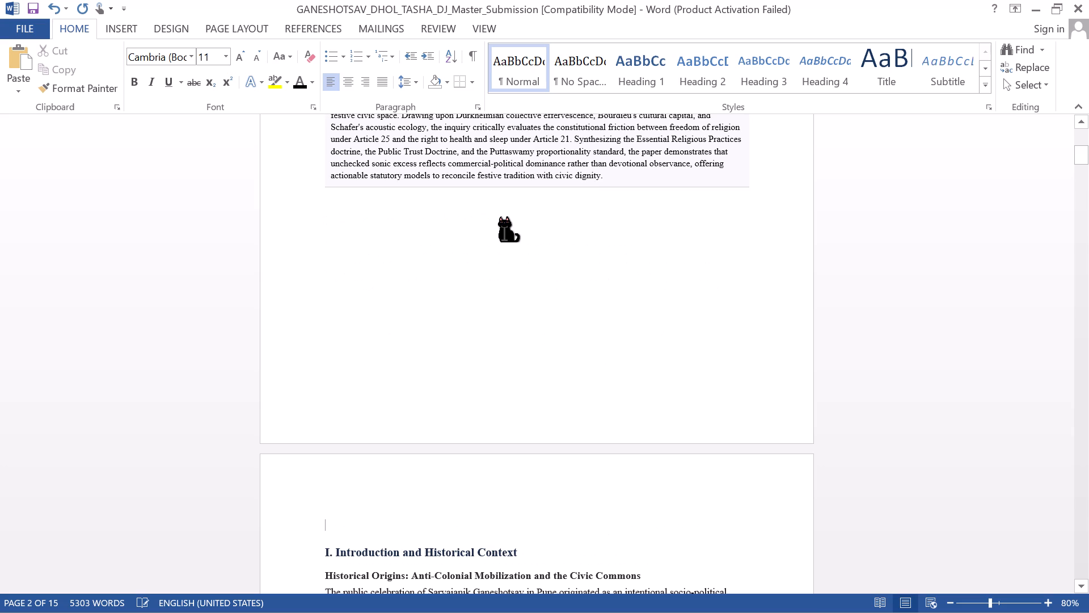
{"action": "scroll", "coordinate": [503, 227], "scroll_direction": "down", "scroll_amount": 1}
{"action": "left_click", "coordinate": [351, 230]}
{"action": "scroll", "coordinate": [922, 254], "scroll_direction": "up", "scroll_amount": 5}
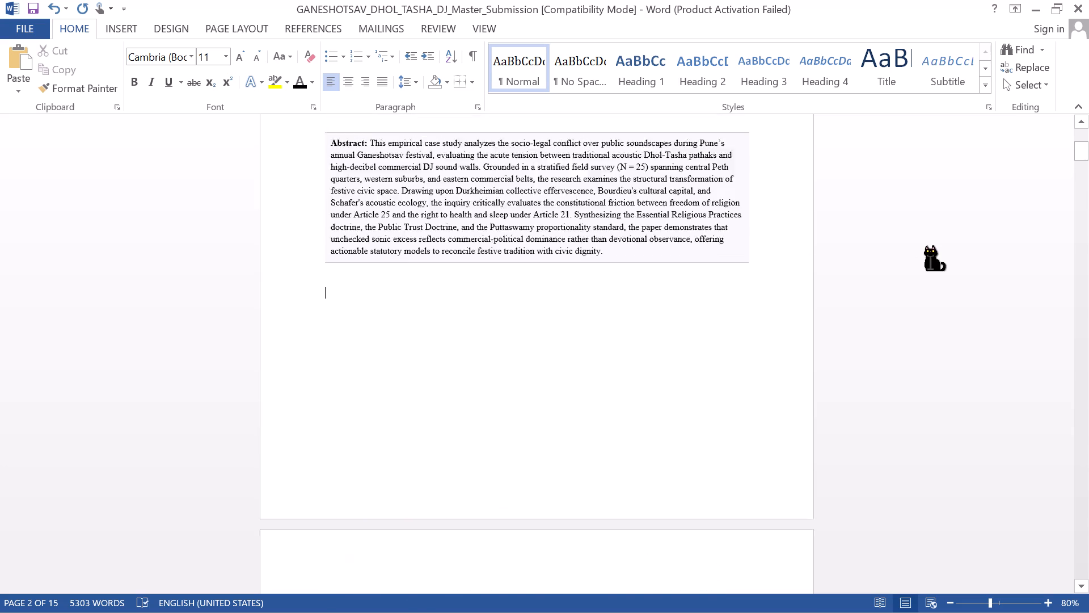
Set the section I heading, Introduction and Historical Context, to 14 pt and centre it.
{"action": "left_click_drag", "start_coordinate": [1079, 141], "coordinate": [1087, 169]}
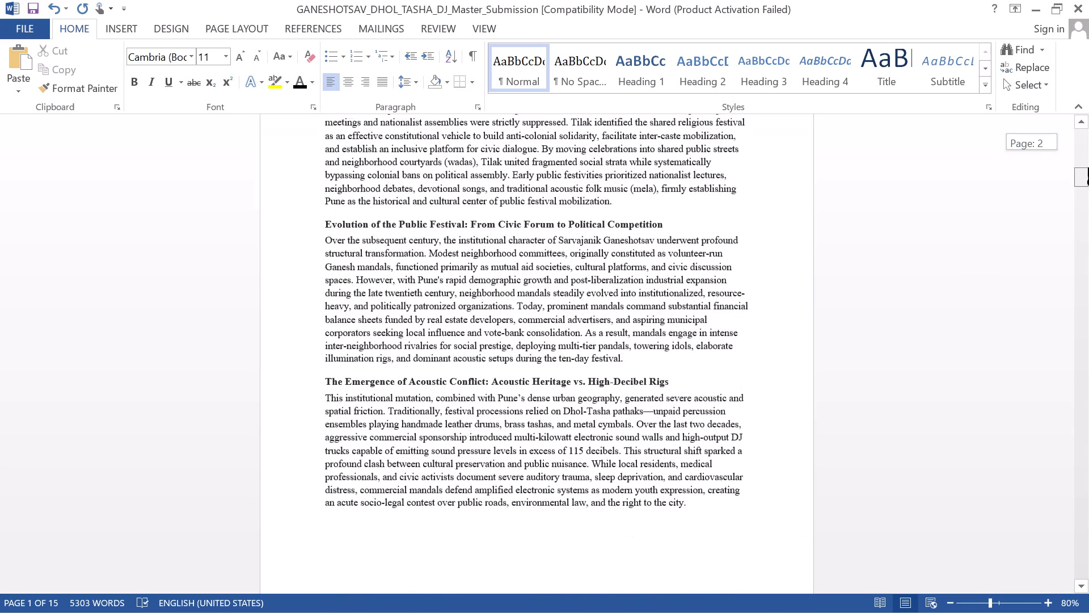
{"action": "left_click_drag", "start_coordinate": [1087, 169], "coordinate": [1088, 182]}
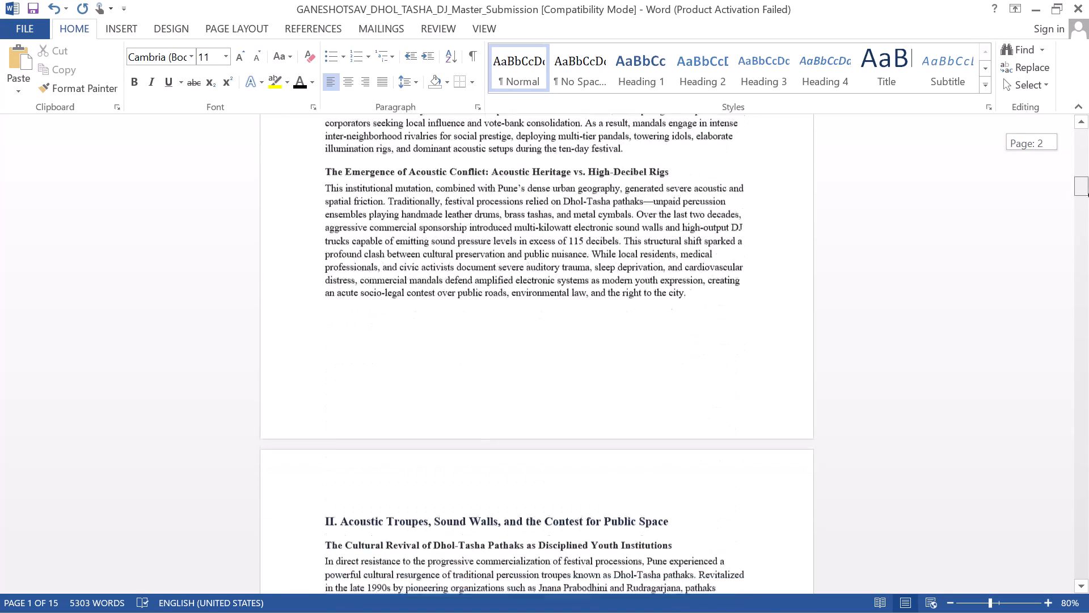
{"action": "left_click_drag", "start_coordinate": [1088, 182], "coordinate": [1082, 158]}
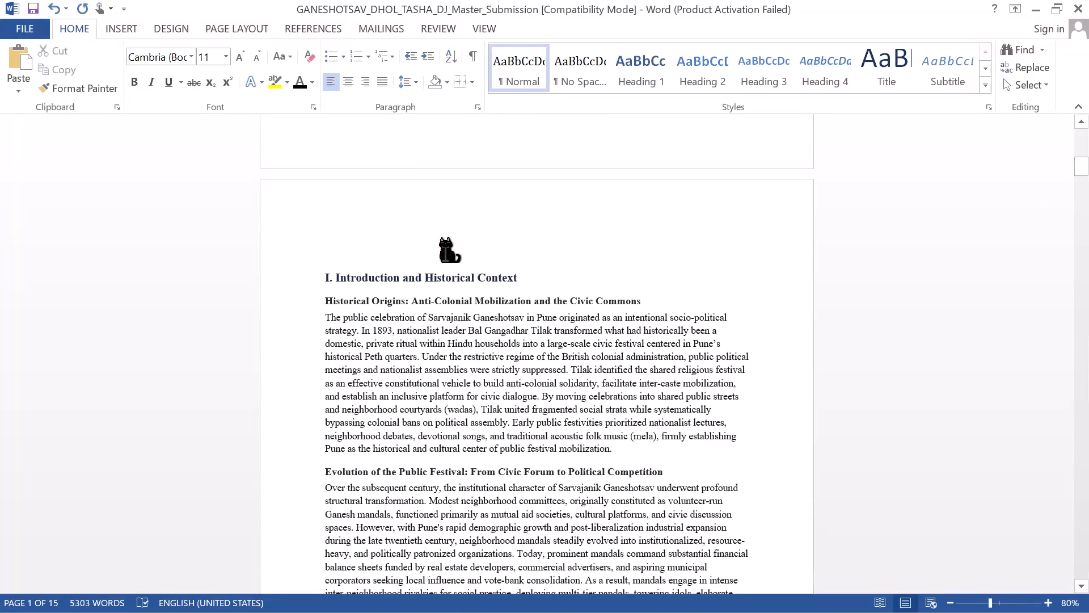
{"action": "triple_click", "coordinate": [454, 278]}
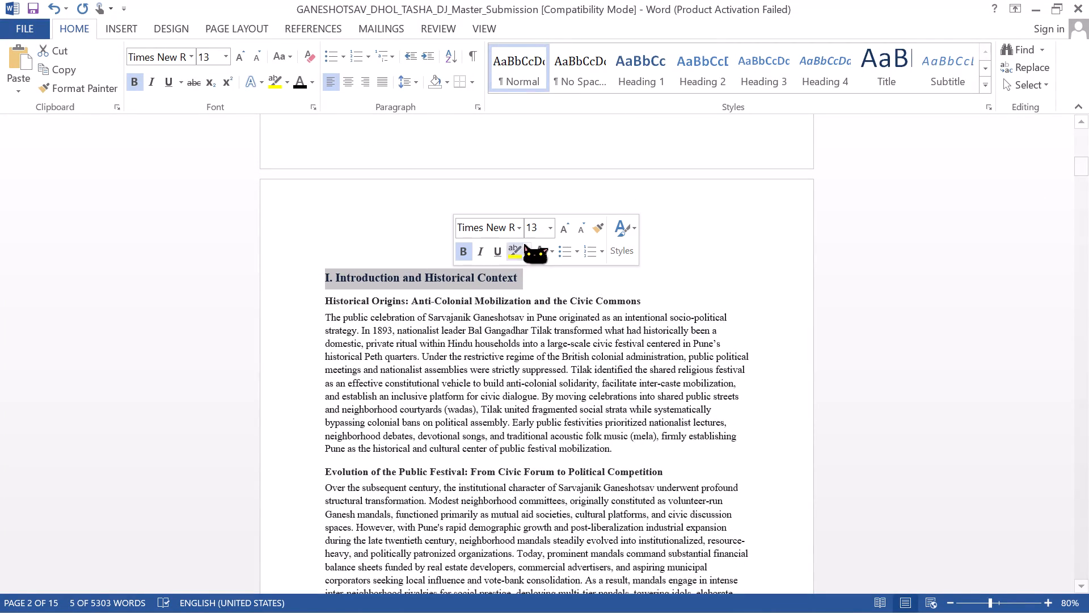
{"action": "left_click", "coordinate": [546, 231]}
{"action": "left_click", "coordinate": [548, 229]}
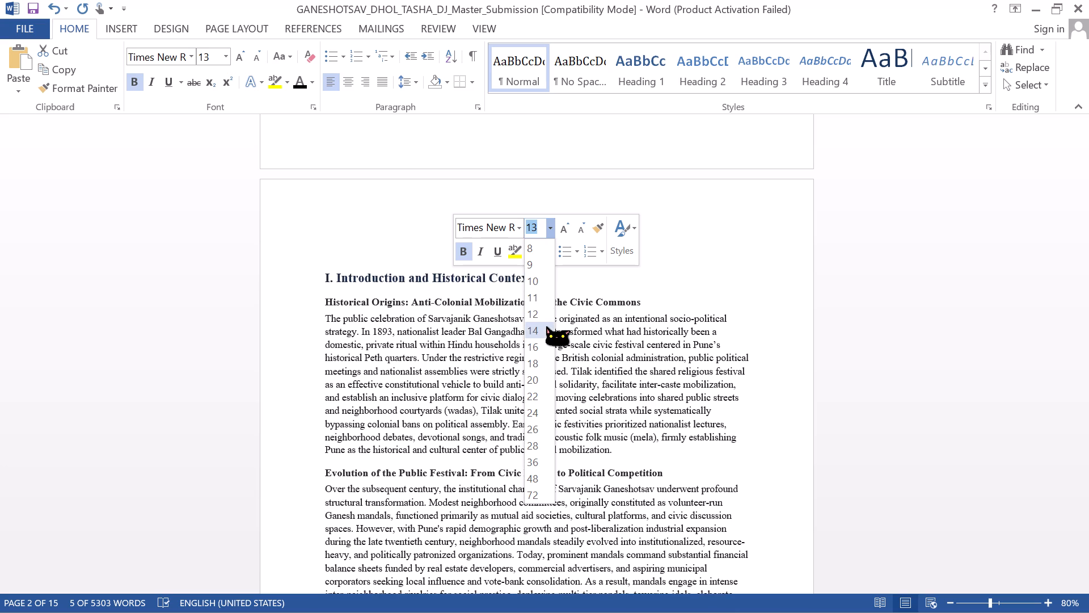
{"action": "left_click", "coordinate": [544, 328]}
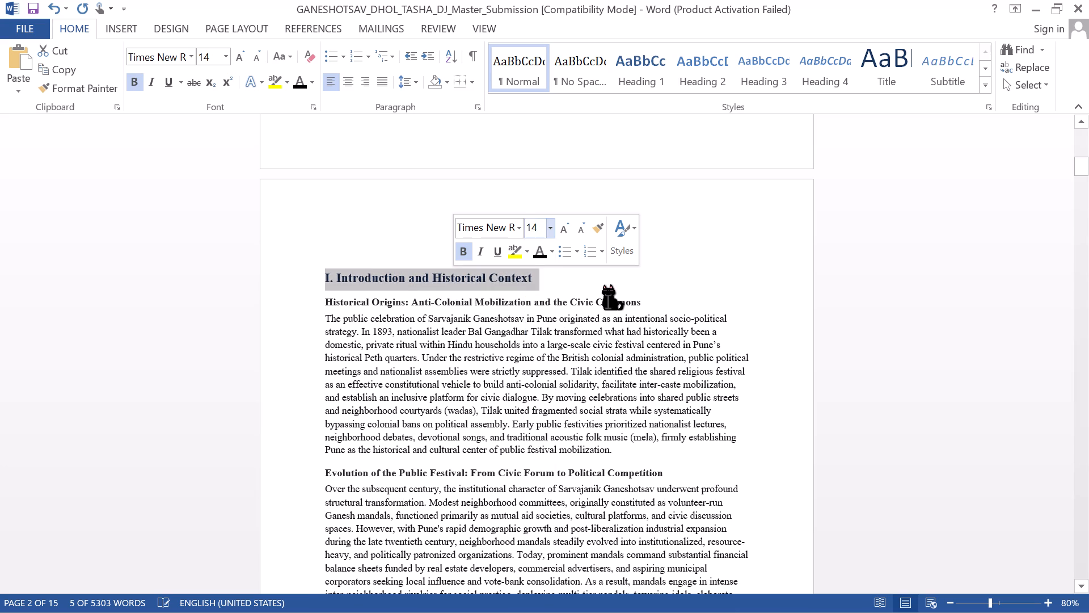
{"action": "left_click", "coordinate": [348, 80]}
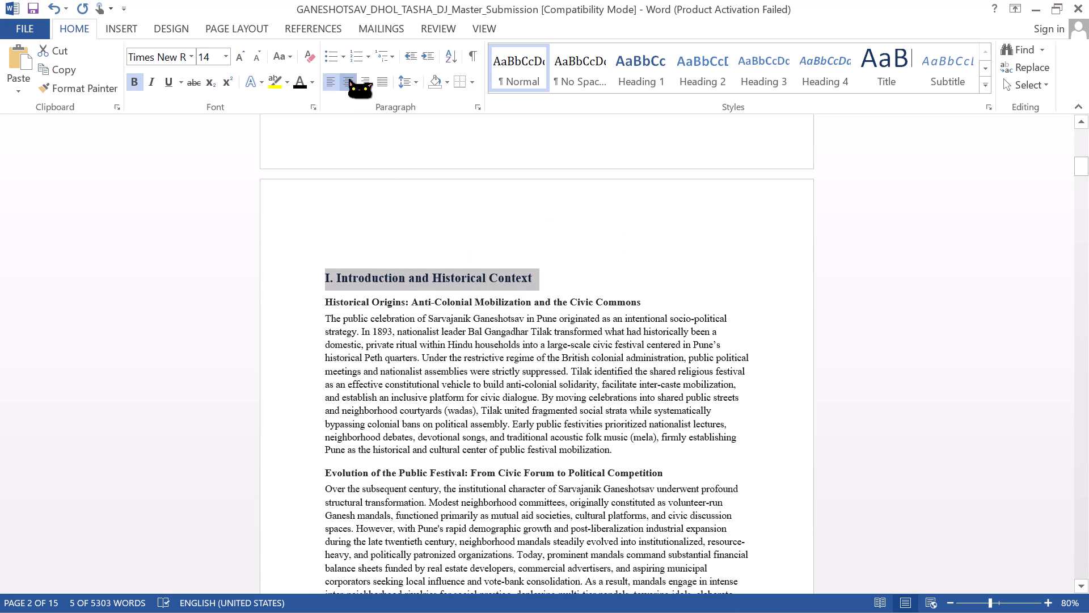
Set the section II heading, Acoustic Troupes, Sound Walls, and the Contest for Public Space, to 14 pt and centre it.
{"action": "scroll", "coordinate": [629, 278], "scroll_direction": "down", "scroll_amount": 9}
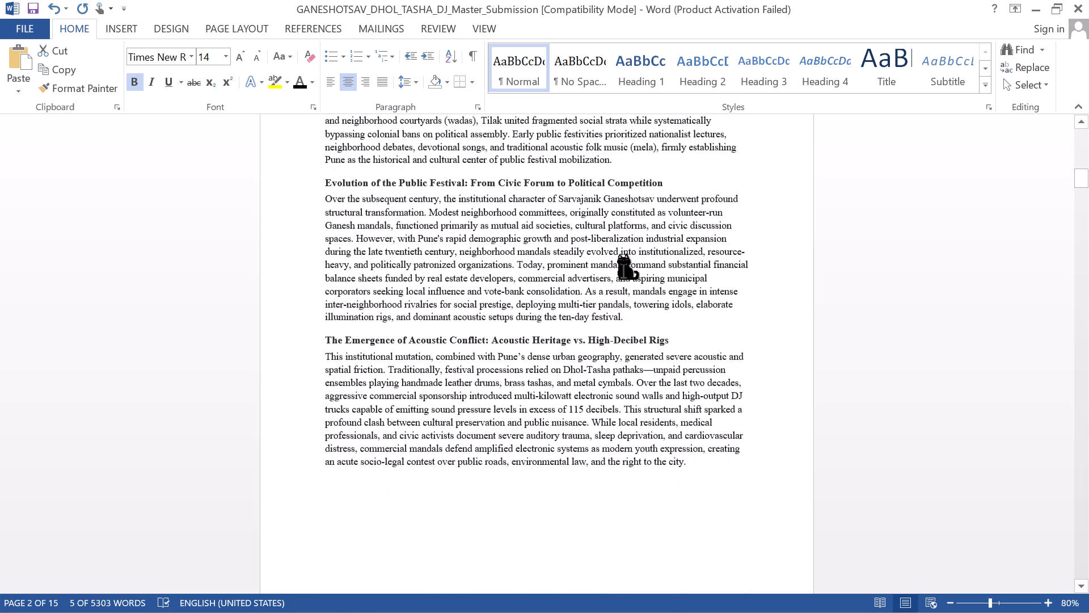
{"action": "scroll", "coordinate": [622, 264], "scroll_direction": "down", "scroll_amount": 11}
{"action": "triple_click", "coordinate": [546, 334]}
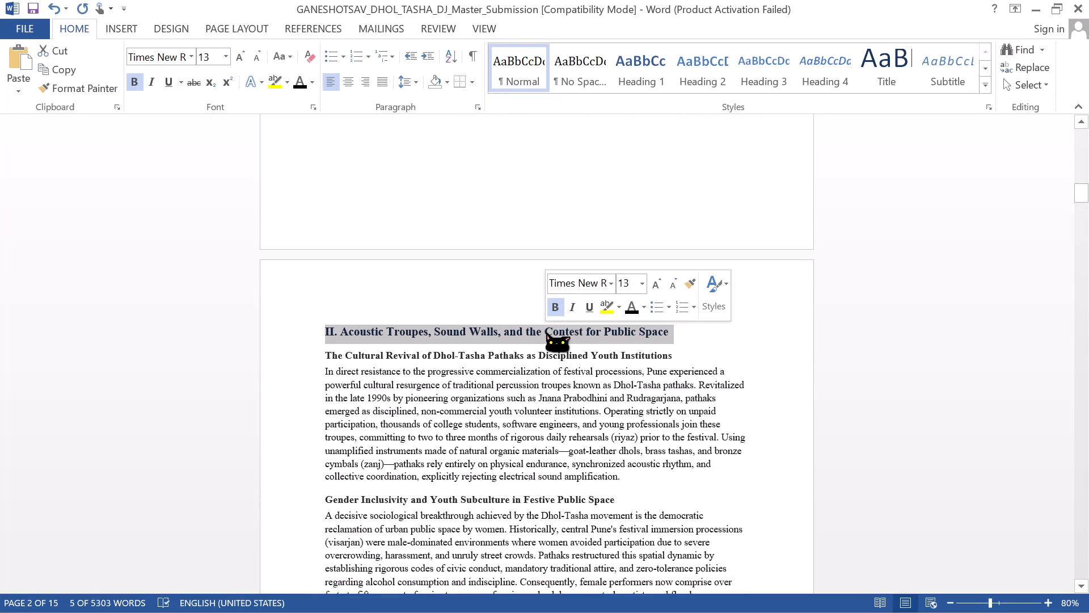
{"action": "left_click", "coordinate": [641, 285]}
{"action": "left_click", "coordinate": [632, 388]}
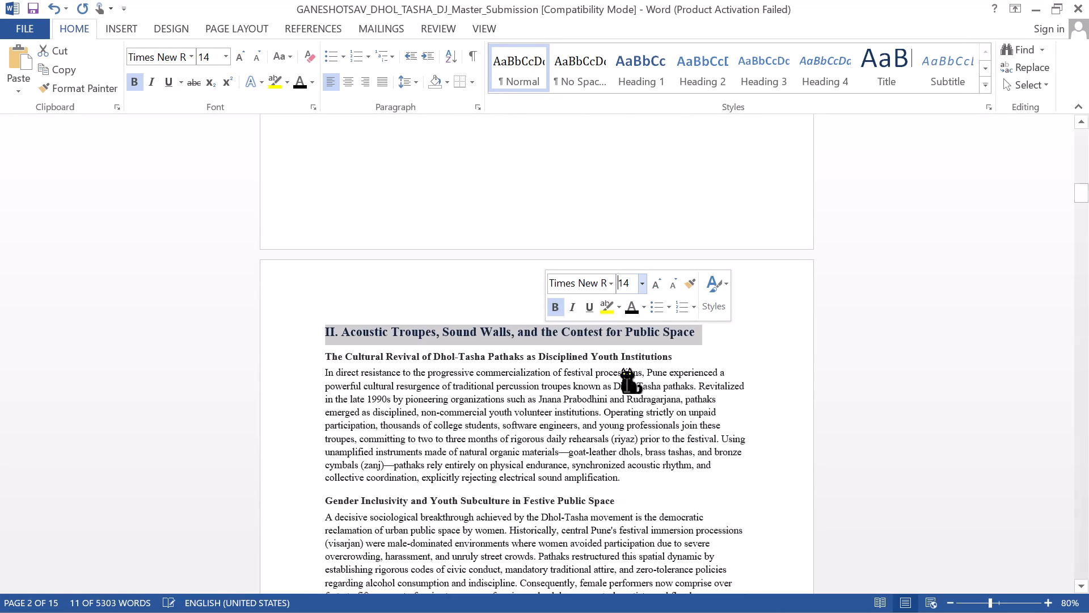
{"action": "left_click", "coordinate": [340, 80]}
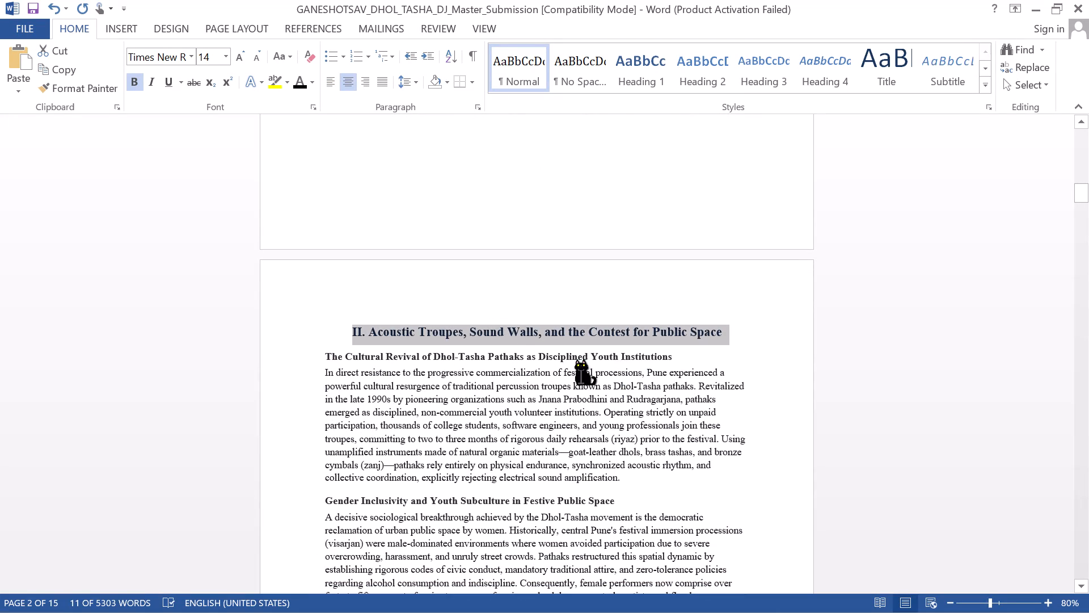
Set the section III heading, Theoretical Framework and Constitutional Jurisprudence, to 14 pt and centre it.
{"action": "scroll", "coordinate": [581, 371], "scroll_direction": "down", "scroll_amount": 19}
{"action": "scroll", "coordinate": [572, 351], "scroll_direction": "down", "scroll_amount": 3}
{"action": "triple_click", "coordinate": [549, 384]}
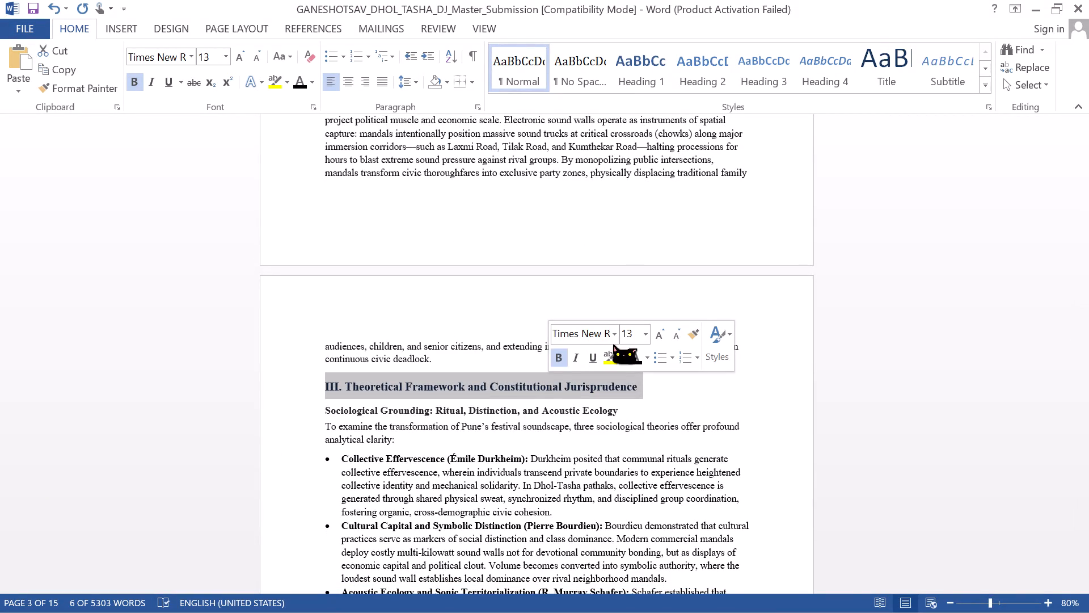
{"action": "left_click", "coordinate": [647, 334]}
{"action": "left_click", "coordinate": [634, 433]}
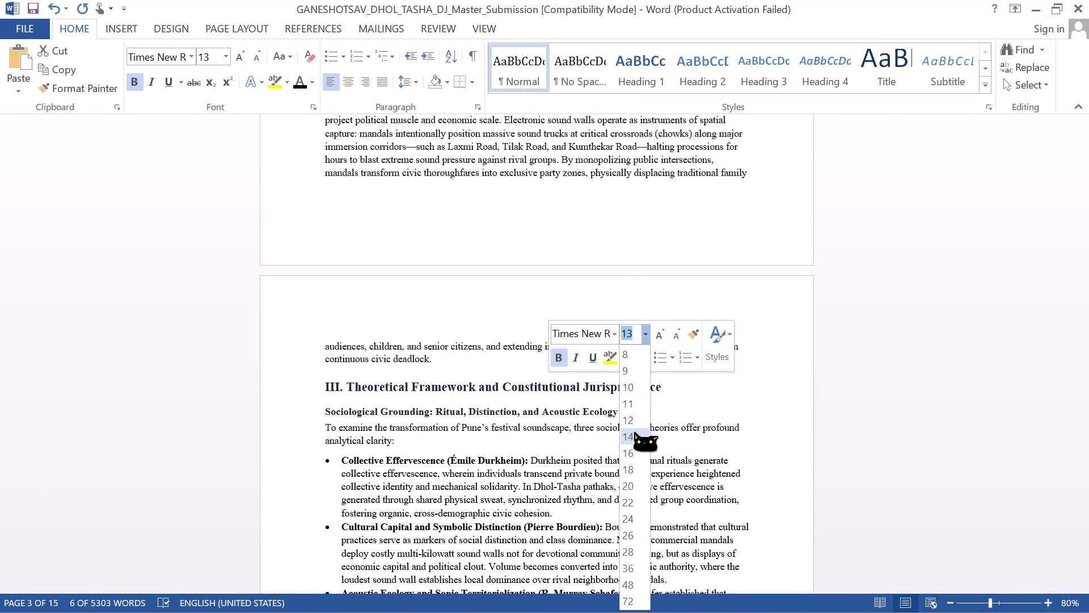
{"action": "left_click", "coordinate": [353, 80]}
Centre the section IV heading, Empirical Research Design and Methodology, and set it to 14 pt.
{"action": "scroll", "coordinate": [660, 329], "scroll_direction": "down", "scroll_amount": 15}
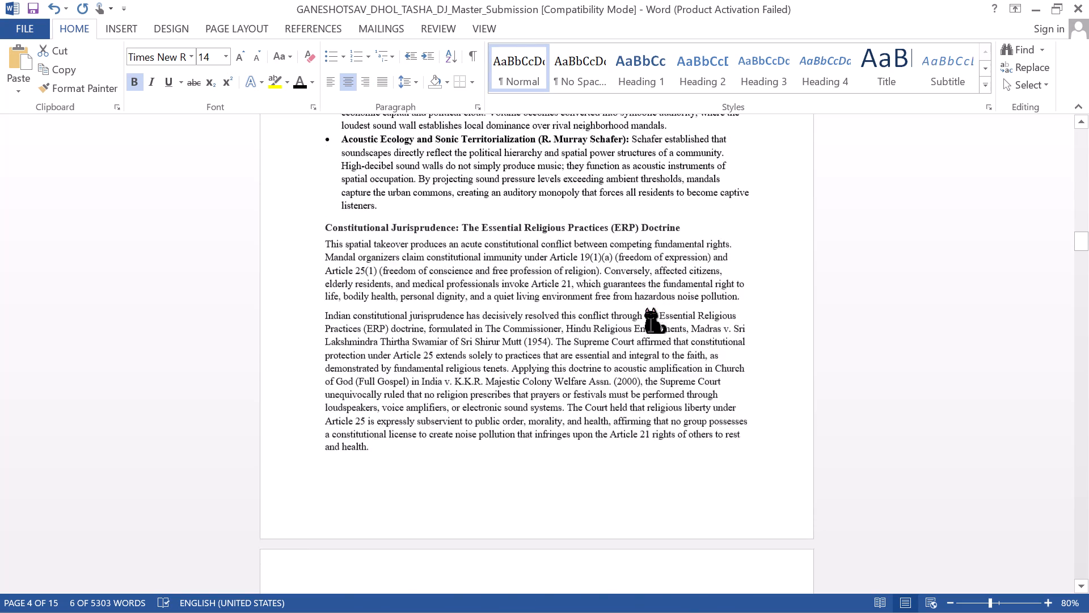
{"action": "scroll", "coordinate": [649, 318], "scroll_direction": "down", "scroll_amount": 5}
{"action": "scroll", "coordinate": [587, 375], "scroll_direction": "down", "scroll_amount": 16}
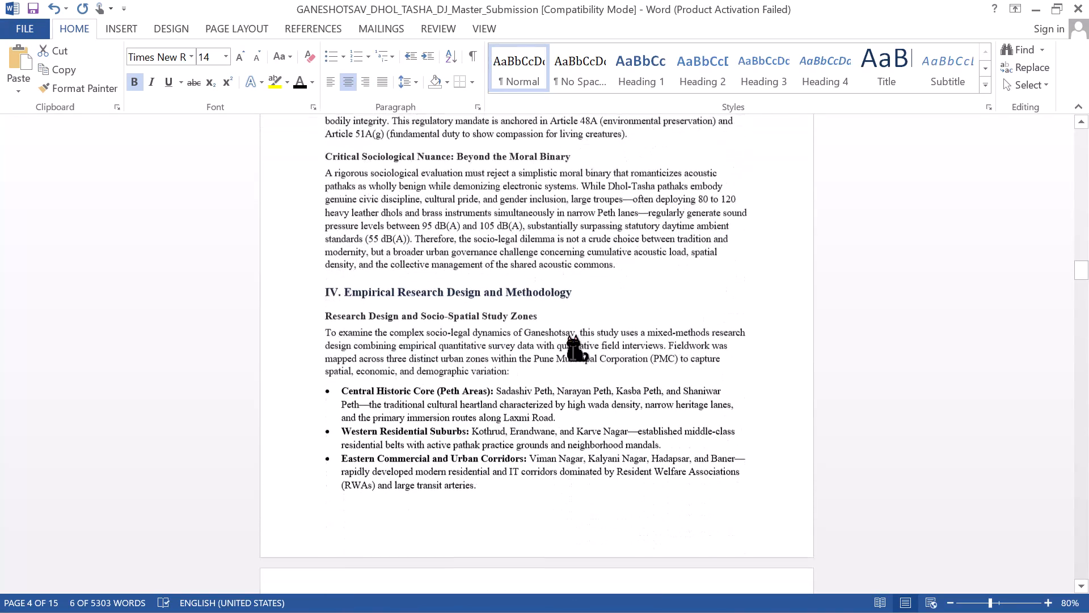
{"action": "scroll", "coordinate": [571, 346], "scroll_direction": "down", "scroll_amount": 6}
{"action": "scroll", "coordinate": [571, 346], "scroll_direction": "up", "scroll_amount": 5}
{"action": "triple_click", "coordinate": [527, 262]}
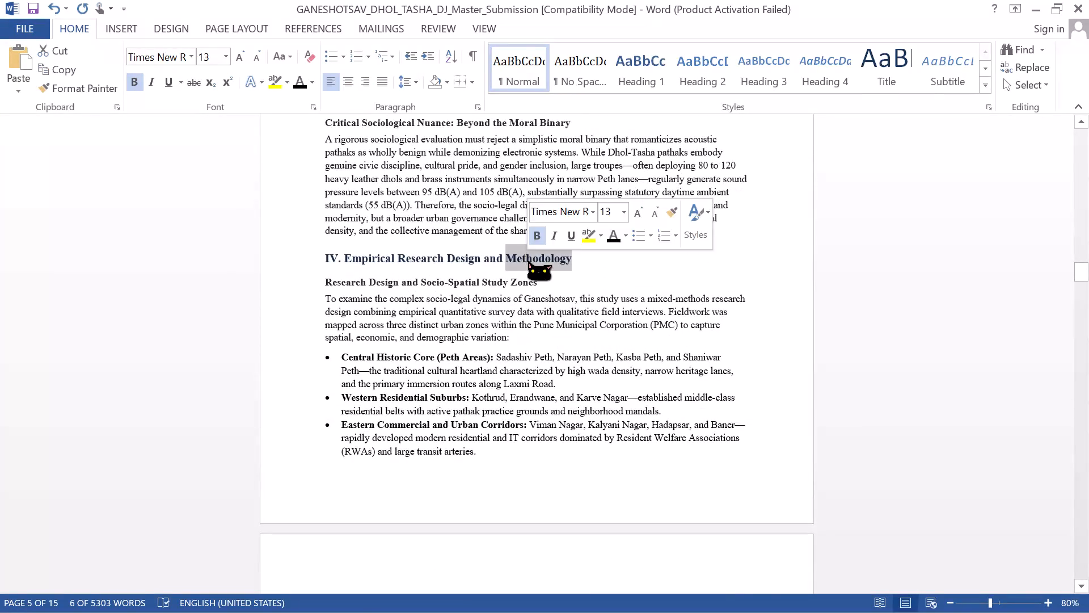
{"action": "left_click", "coordinate": [348, 81]}
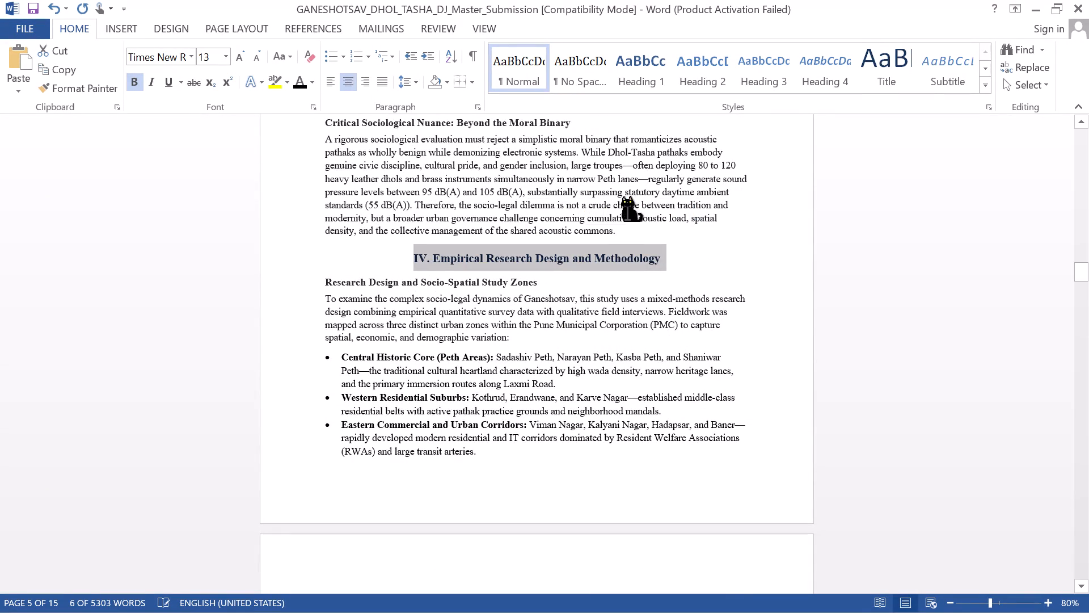
{"action": "left_click", "coordinate": [221, 56]}
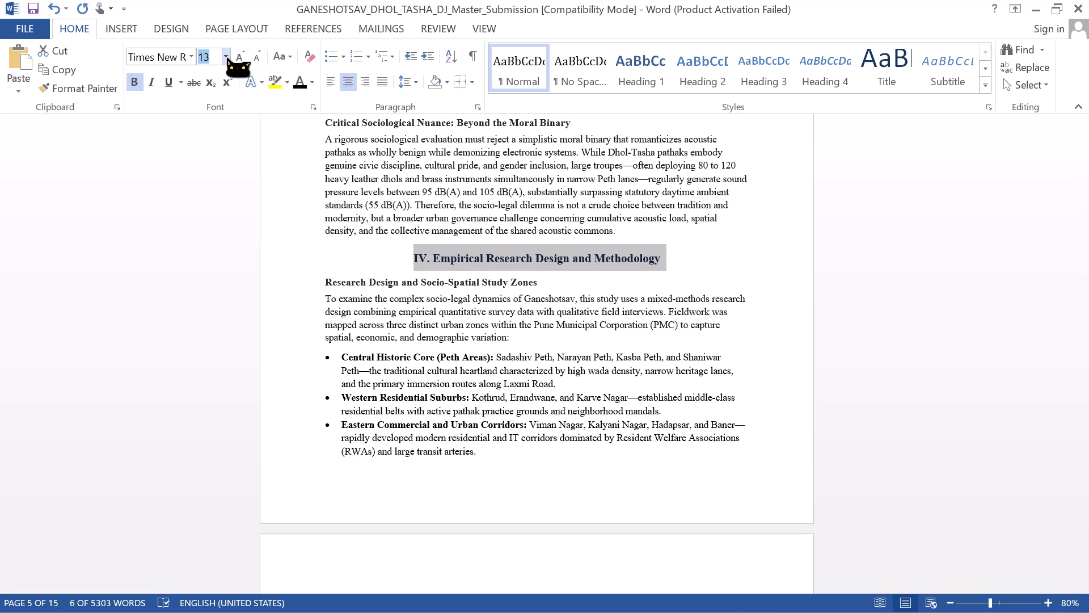
{"action": "left_click", "coordinate": [226, 59]}
{"action": "left_click", "coordinate": [214, 159]}
Set the section V heading, Empirical Findings and Stakeholder Analysis, to 14 pt.
{"action": "scroll", "coordinate": [690, 287], "scroll_direction": "down", "scroll_amount": 7}
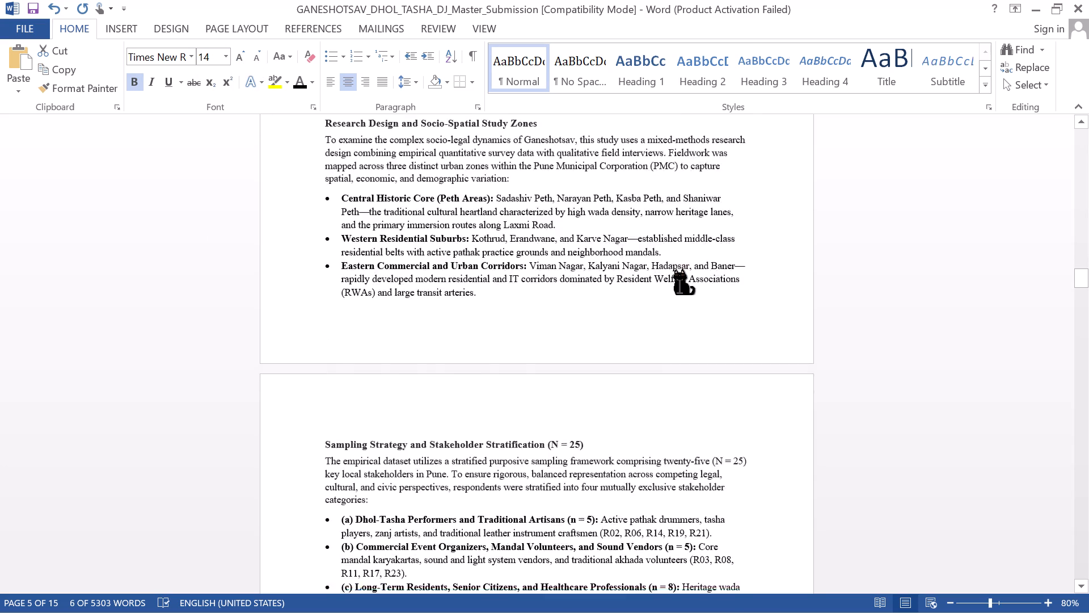
{"action": "scroll", "coordinate": [678, 280], "scroll_direction": "down", "scroll_amount": 20}
{"action": "scroll", "coordinate": [678, 280], "scroll_direction": "down", "scroll_amount": 4}
{"action": "scroll", "coordinate": [579, 320], "scroll_direction": "down", "scroll_amount": 3}
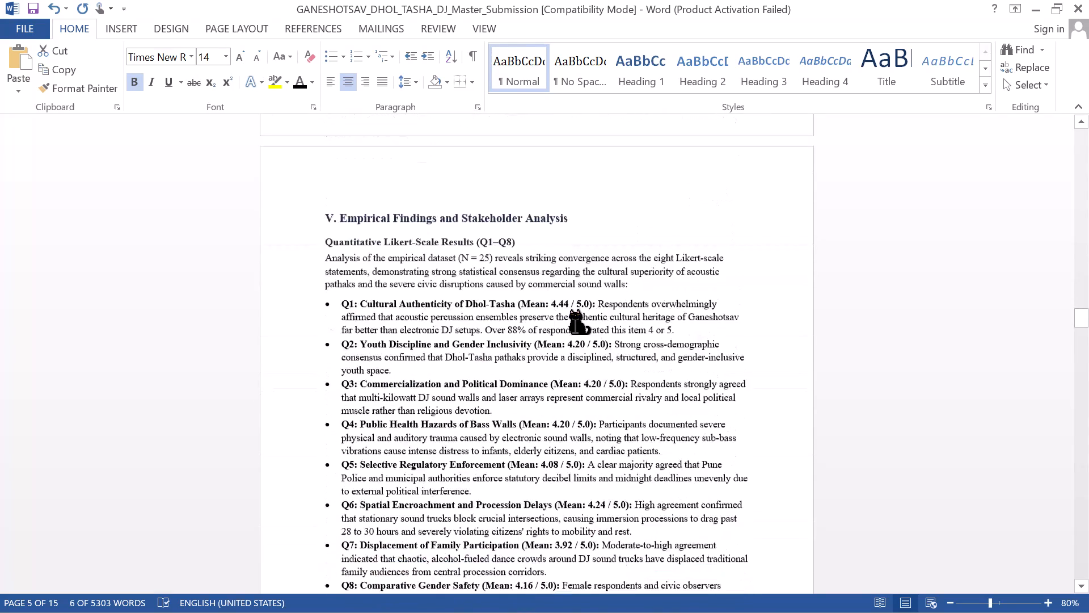
{"action": "scroll", "coordinate": [574, 320], "scroll_direction": "down", "scroll_amount": 2}
{"action": "triple_click", "coordinate": [504, 170]}
{"action": "left_click", "coordinate": [504, 170]}
{"action": "triple_click", "coordinate": [530, 170]}
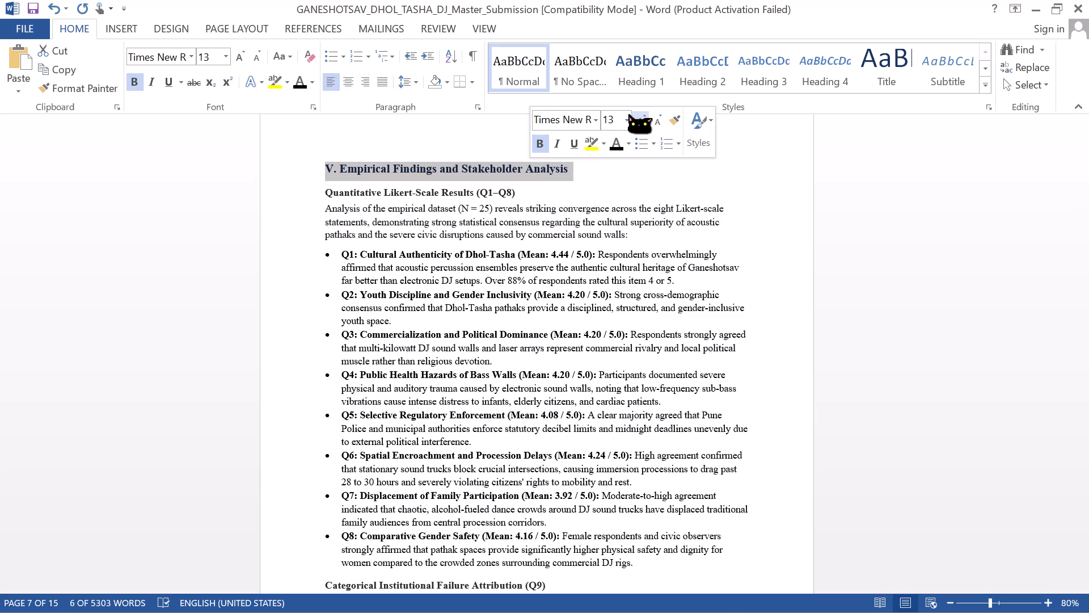
{"action": "left_click", "coordinate": [626, 115]}
{"action": "left_click", "coordinate": [605, 228]}
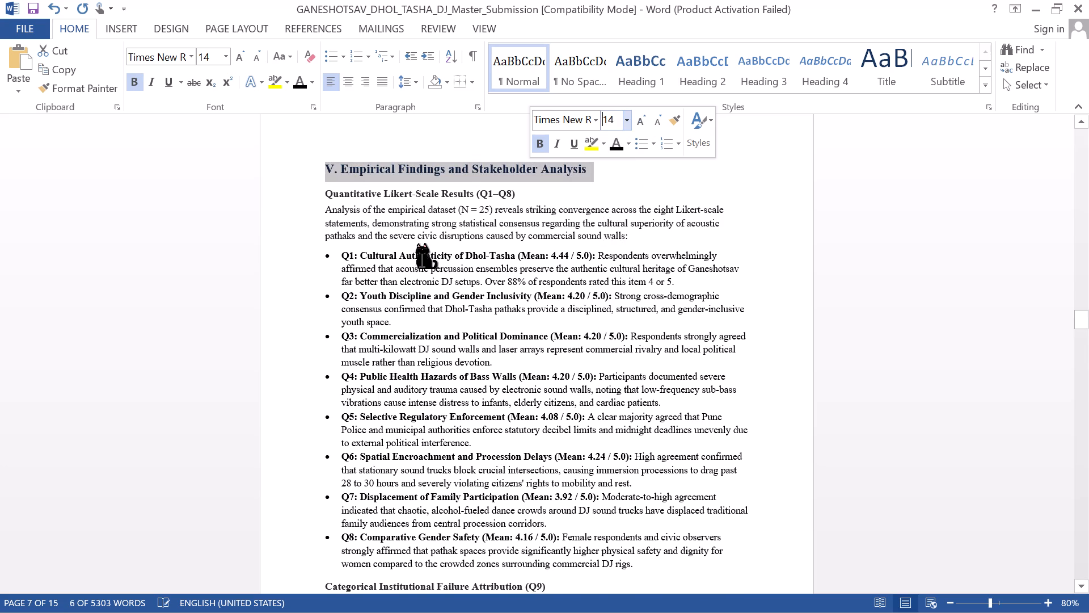
Set the section VI heading, Policy Recommendations, Cultural Sustainability, and Conclusion, to 14 pt and centre it.
{"action": "scroll", "coordinate": [420, 254], "scroll_direction": "down", "scroll_amount": 20}
{"action": "scroll", "coordinate": [420, 254], "scroll_direction": "down", "scroll_amount": 8}
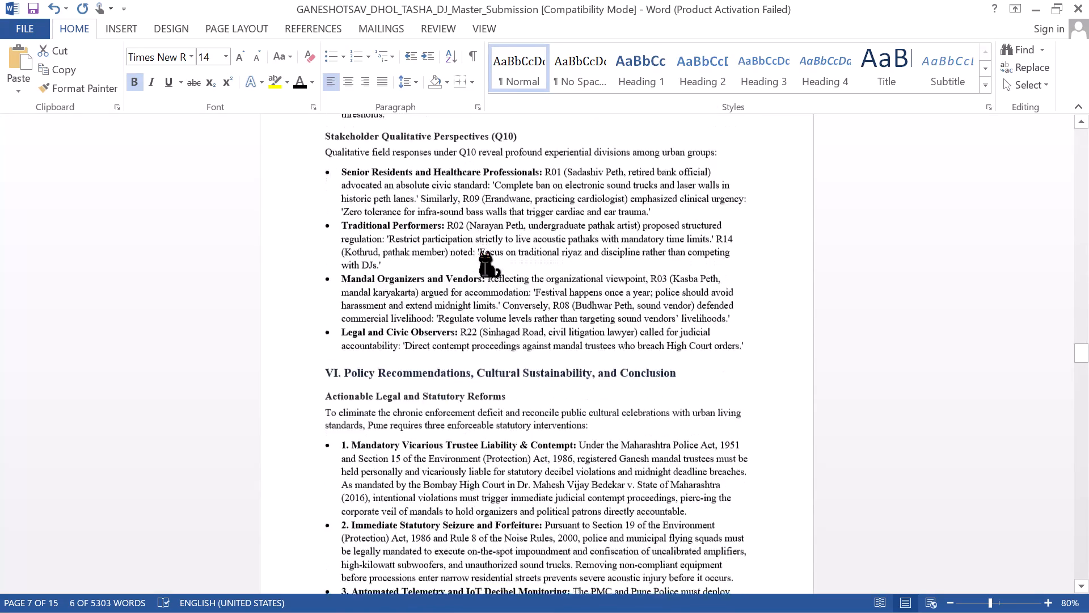
{"action": "scroll", "coordinate": [484, 262], "scroll_direction": "down", "scroll_amount": 5}
{"action": "scroll", "coordinate": [486, 263], "scroll_direction": "up", "scroll_amount": 2}
{"action": "scroll", "coordinate": [486, 263], "scroll_direction": "down", "scroll_amount": 3}
{"action": "scroll", "coordinate": [486, 263], "scroll_direction": "up", "scroll_amount": 2}
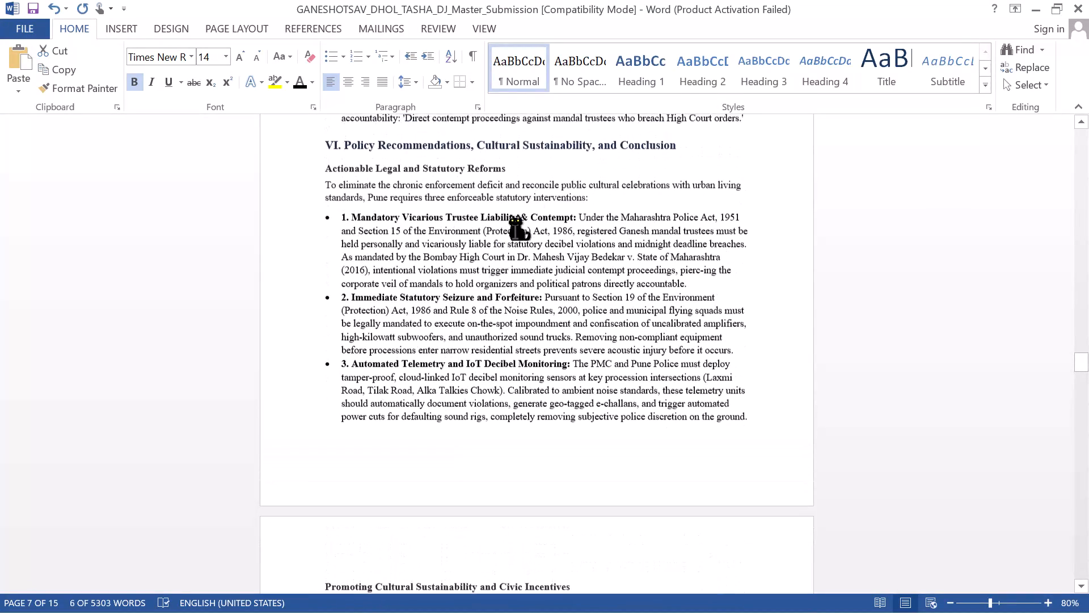
{"action": "triple_click", "coordinate": [533, 155]}
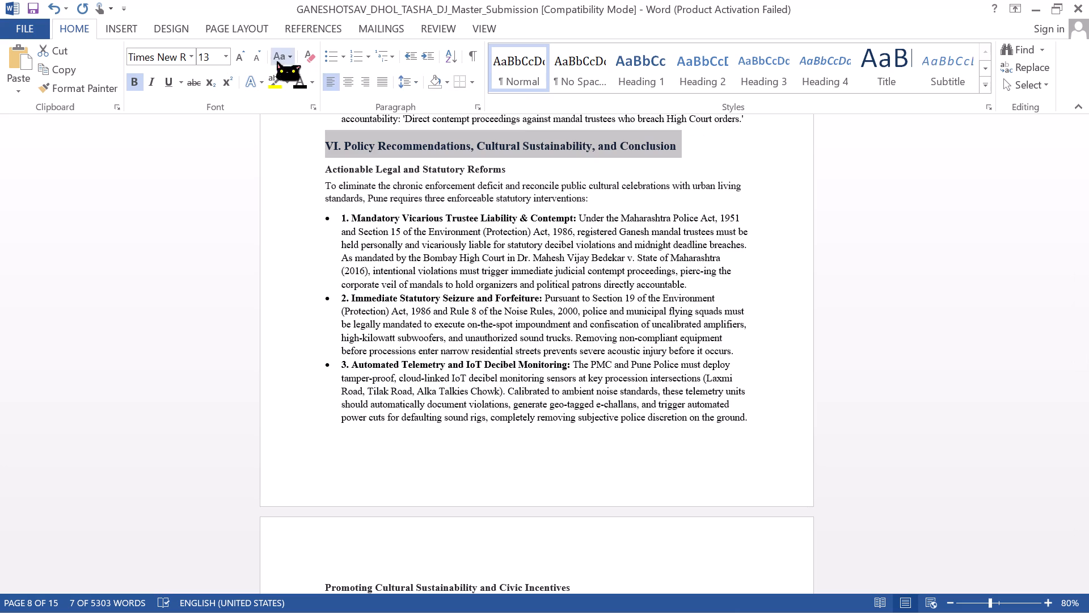
{"action": "left_click", "coordinate": [222, 57]}
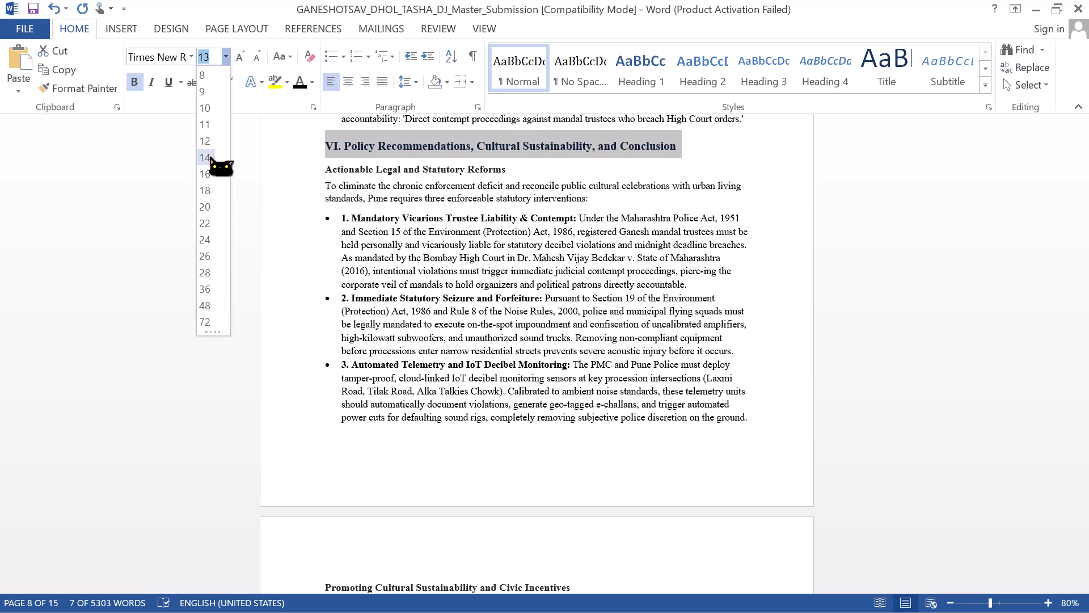
{"action": "left_click", "coordinate": [209, 158]}
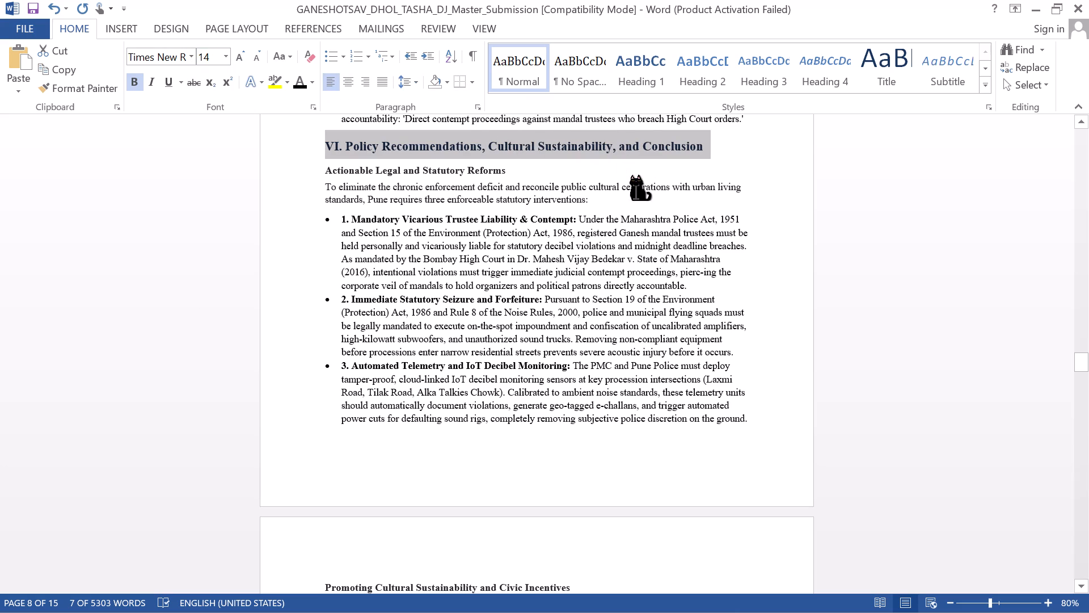
{"action": "left_click", "coordinate": [348, 83]}
Review the rest of the paper, from the conclusion through the References and appendix tables, and the abstract on the first page.
{"action": "scroll", "coordinate": [505, 224], "scroll_direction": "down", "scroll_amount": 7}
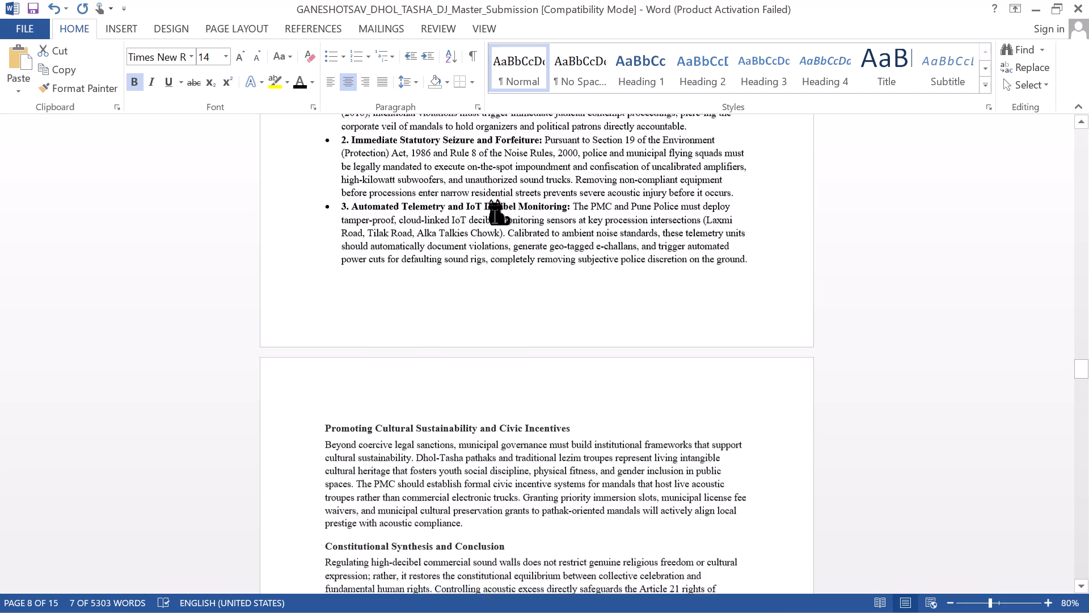
{"action": "scroll", "coordinate": [493, 210], "scroll_direction": "down", "scroll_amount": 17}
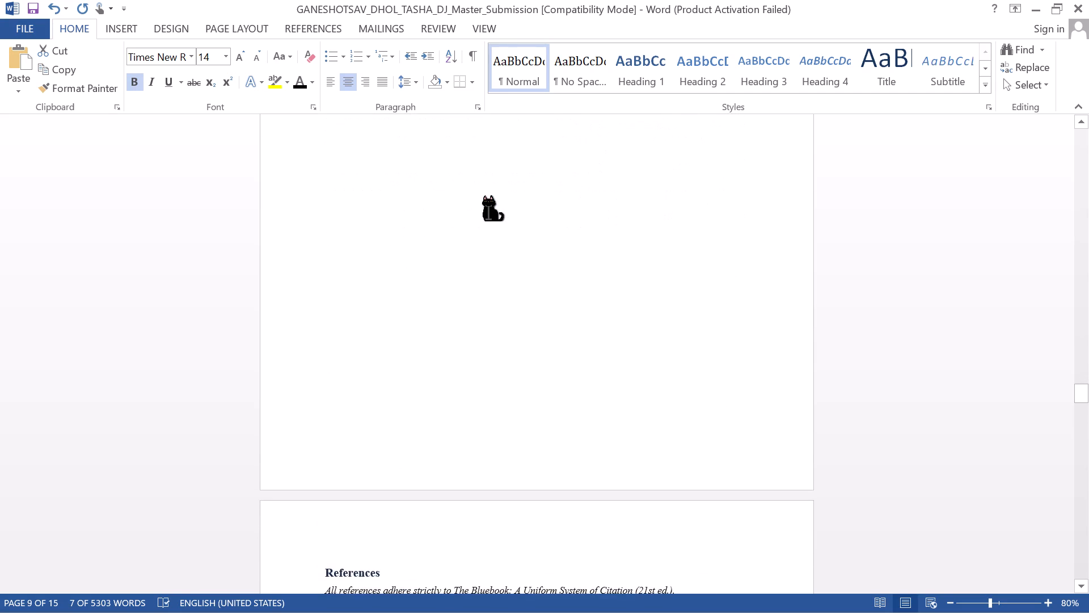
{"action": "scroll", "coordinate": [487, 206], "scroll_direction": "down", "scroll_amount": 2}
{"action": "scroll", "coordinate": [487, 206], "scroll_direction": "up", "scroll_amount": 13}
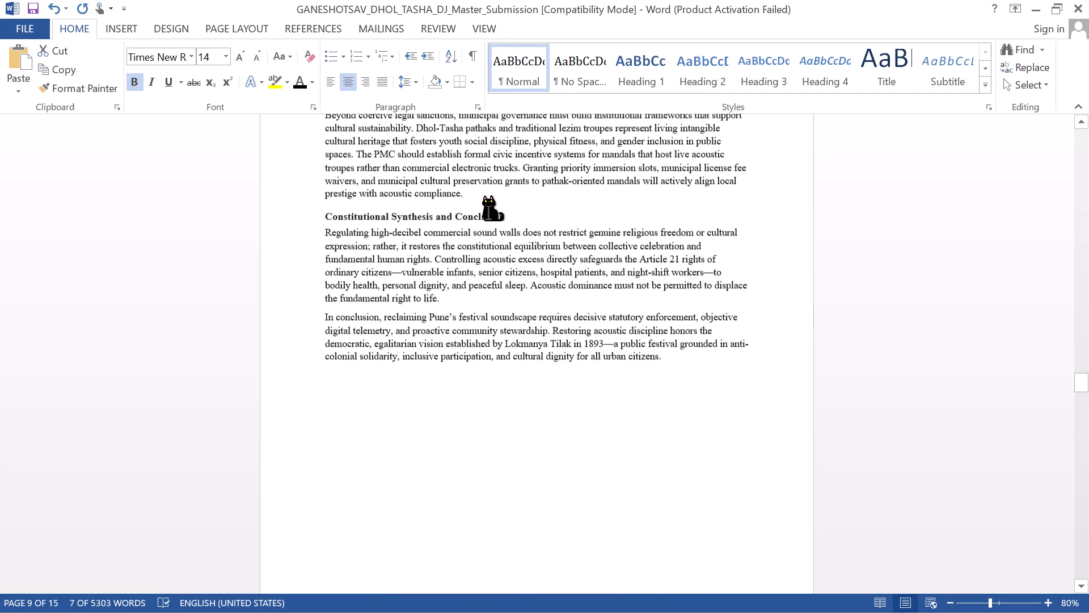
{"action": "scroll", "coordinate": [487, 206], "scroll_direction": "up", "scroll_amount": 7}
{"action": "scroll", "coordinate": [484, 203], "scroll_direction": "down", "scroll_amount": 20}
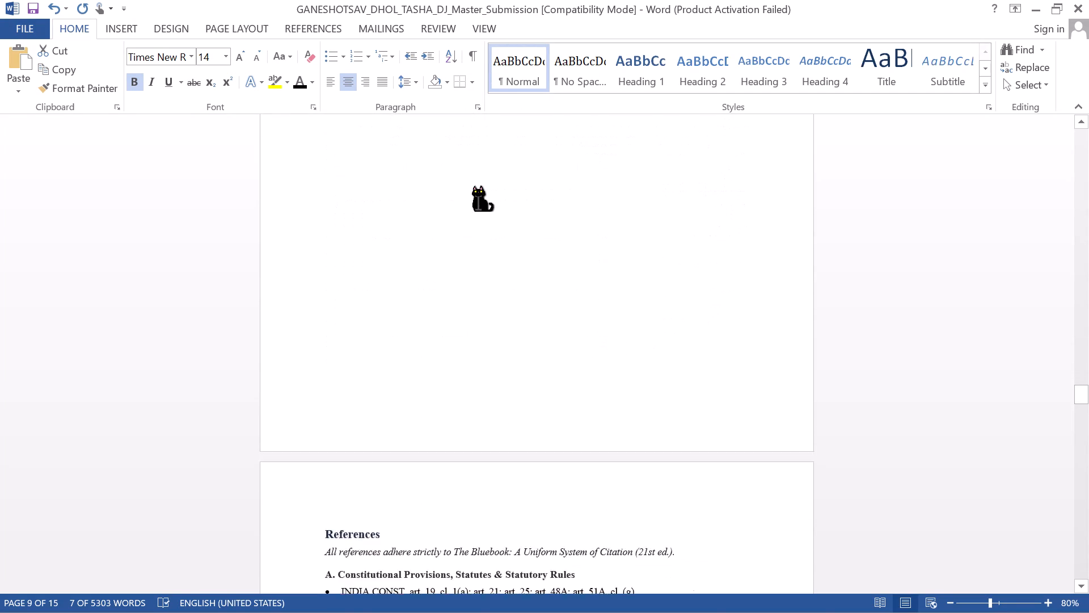
{"action": "scroll", "coordinate": [477, 196], "scroll_direction": "down", "scroll_amount": 7}
{"action": "scroll", "coordinate": [363, 242], "scroll_direction": "down", "scroll_amount": 3}
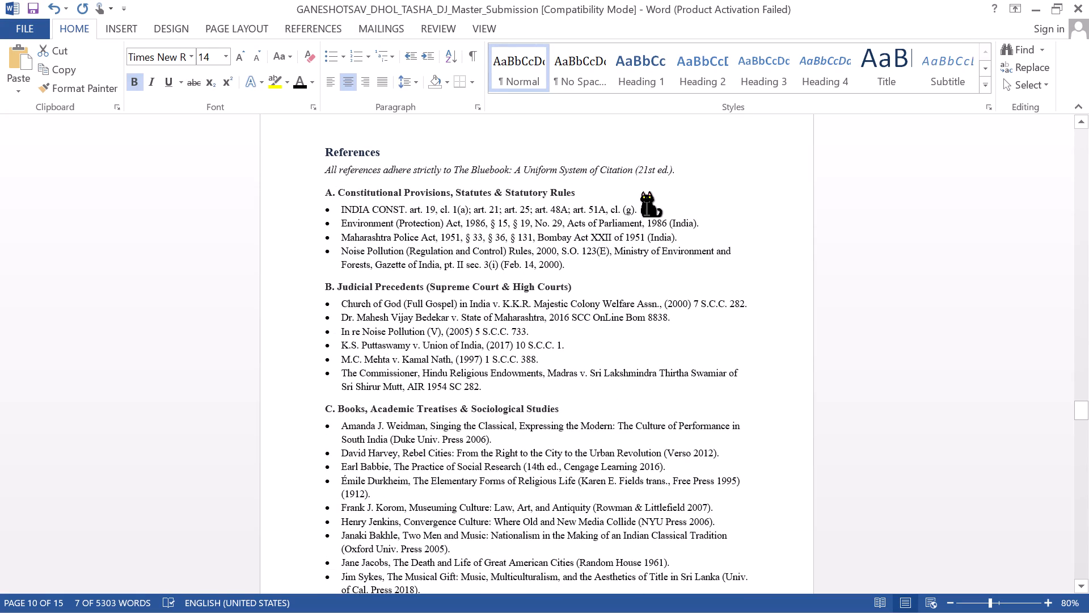
{"action": "scroll", "coordinate": [512, 253], "scroll_direction": "down", "scroll_amount": 4}
{"action": "scroll", "coordinate": [686, 250], "scroll_direction": "down", "scroll_amount": 12}
{"action": "scroll", "coordinate": [687, 246], "scroll_direction": "up", "scroll_amount": 3}
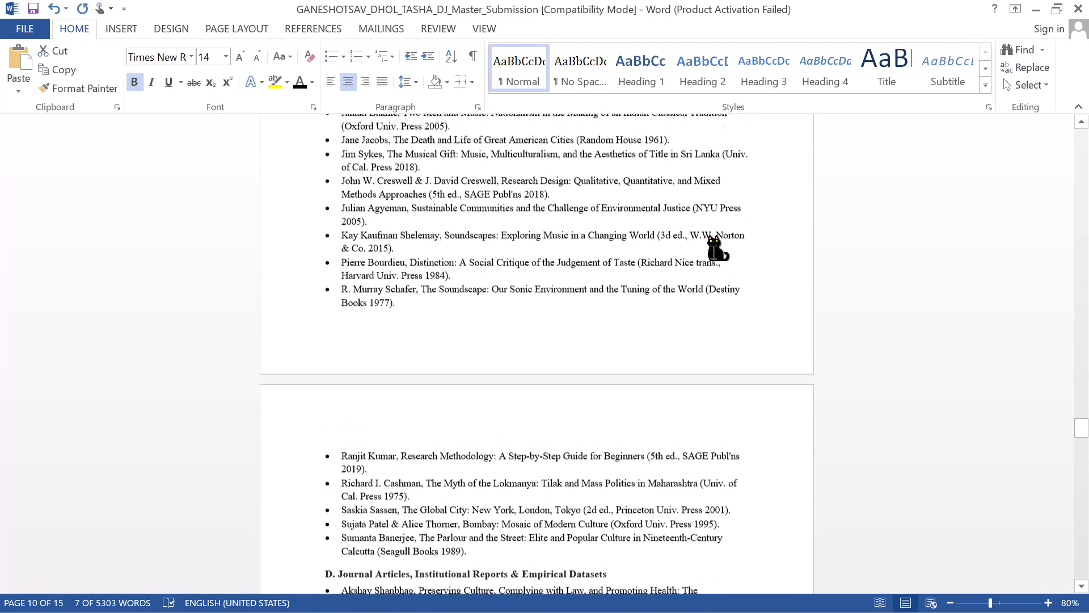
{"action": "left_click_drag", "start_coordinate": [1082, 431], "coordinate": [1078, 497]}
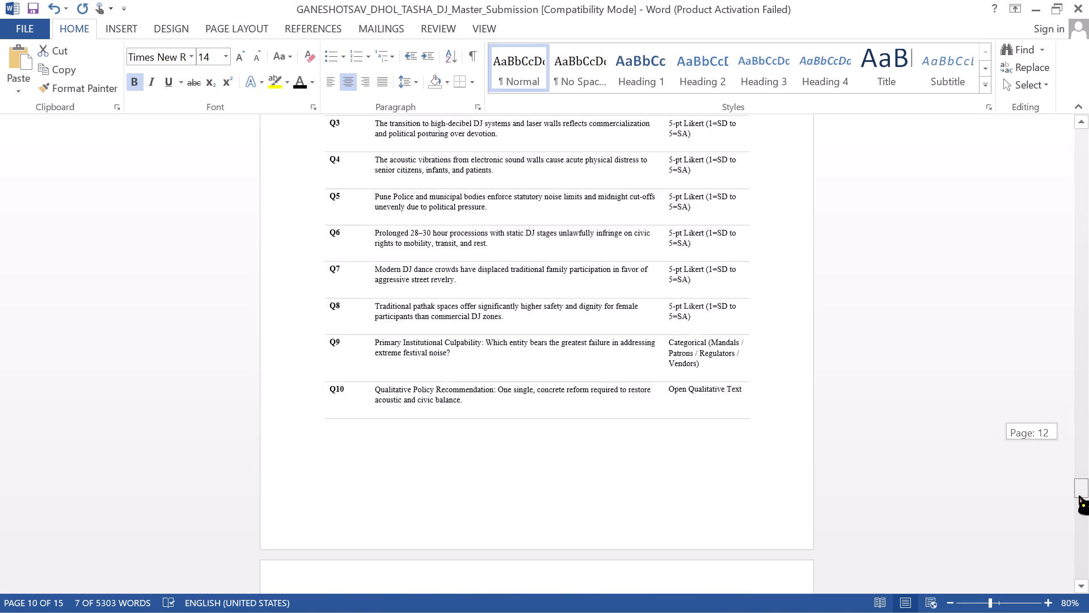
{"action": "left_click_drag", "start_coordinate": [1078, 497], "coordinate": [1069, 430]}
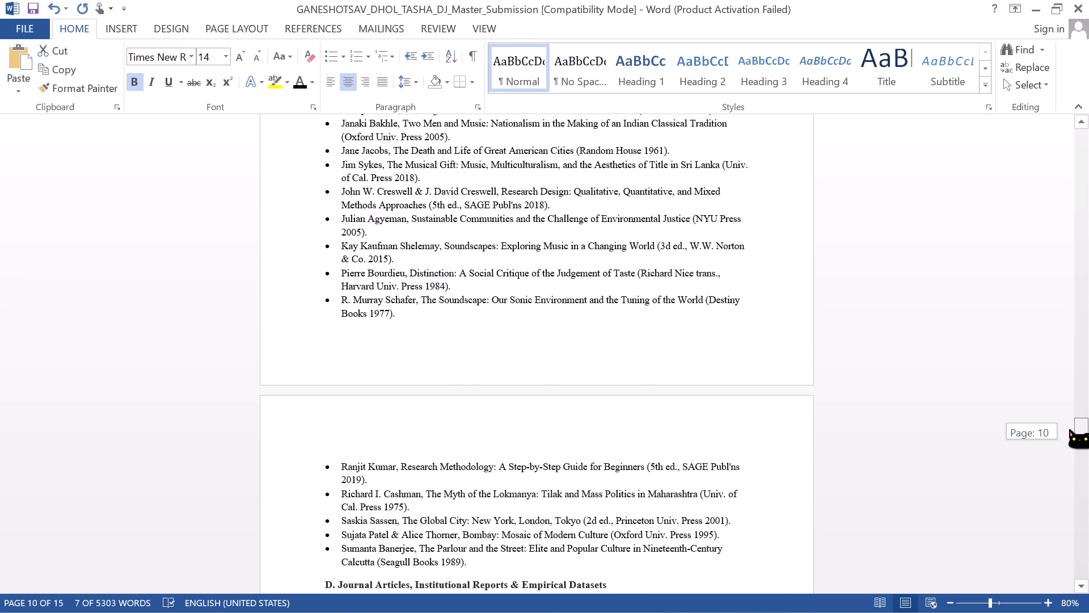
{"action": "left_click_drag", "start_coordinate": [1069, 430], "coordinate": [1058, 409]}
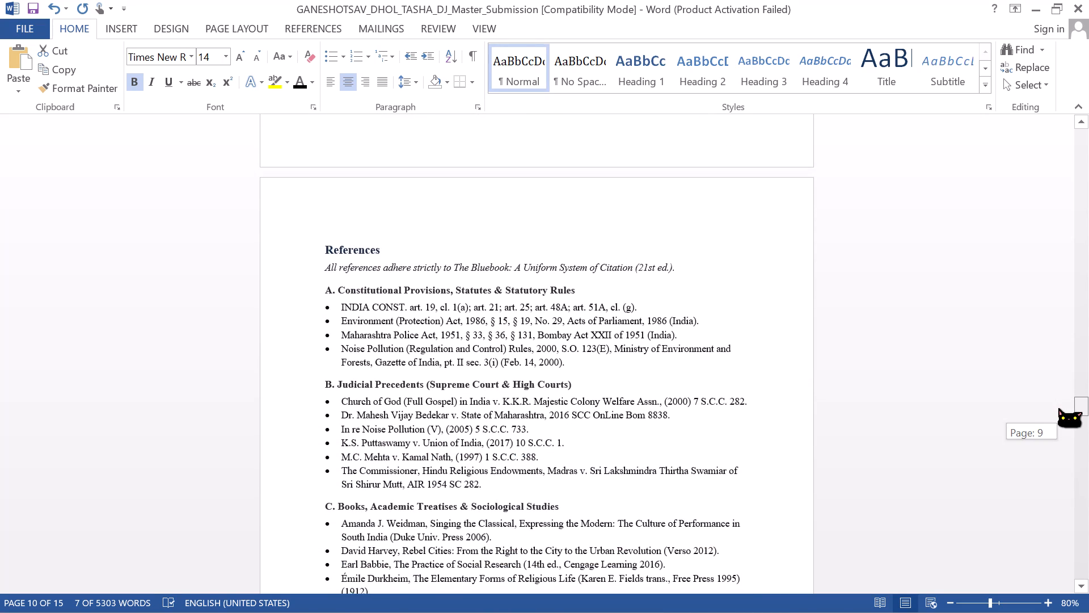
{"action": "left_click_drag", "start_coordinate": [1058, 409], "coordinate": [1047, 414]}
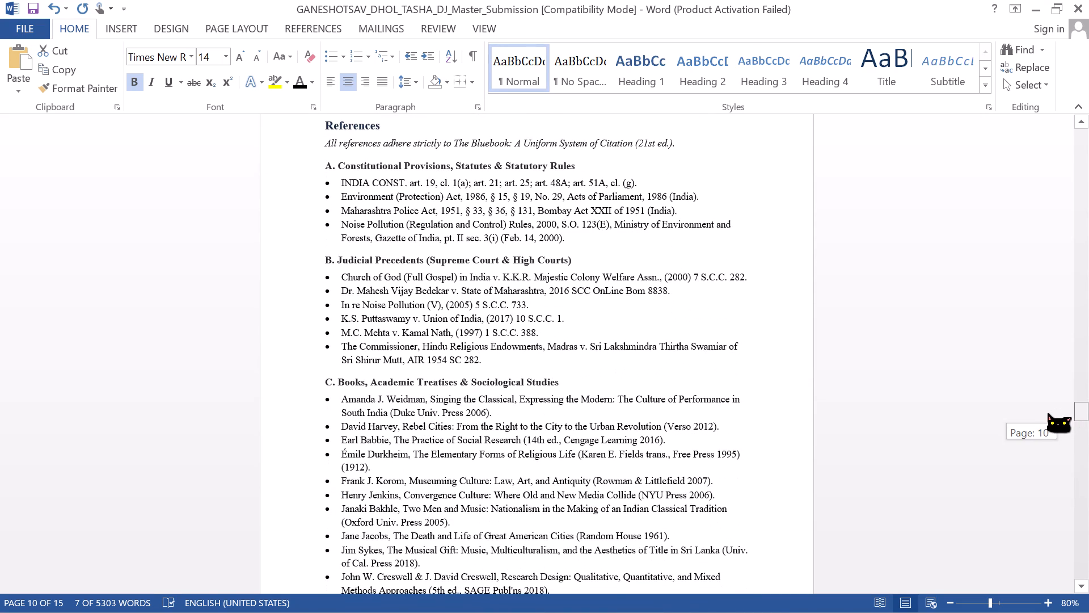
{"action": "left_click_drag", "start_coordinate": [1047, 414], "coordinate": [1044, 543]}
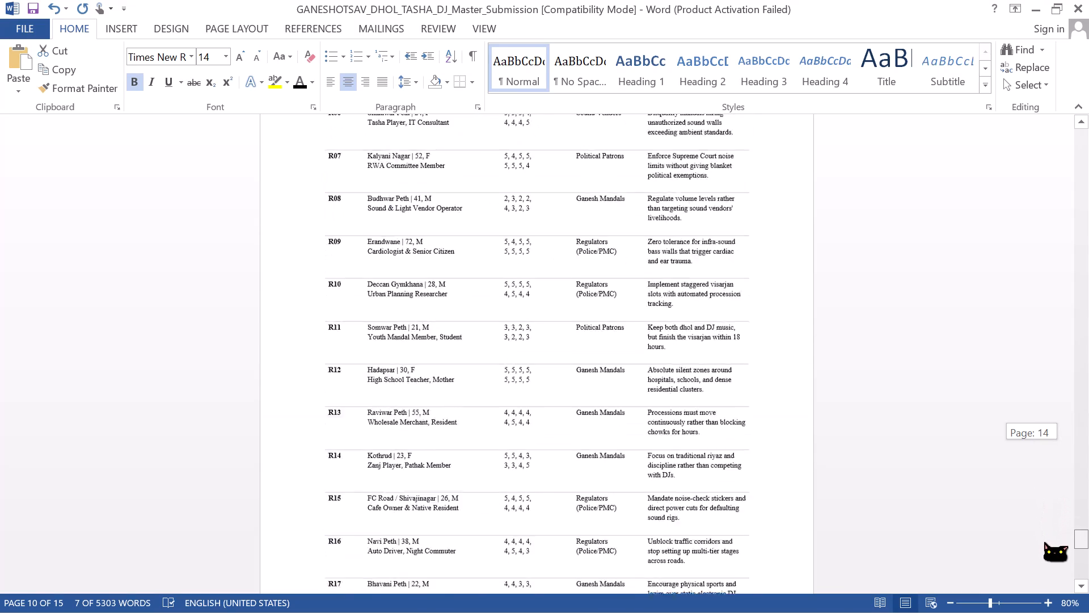
{"action": "left_click_drag", "start_coordinate": [1044, 543], "coordinate": [1055, 149]}
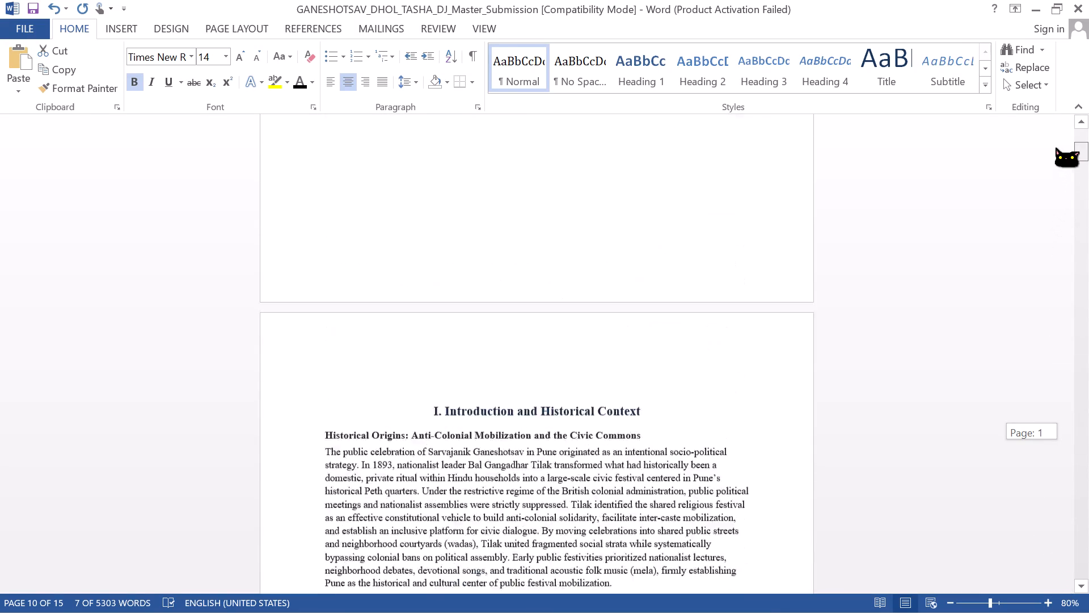
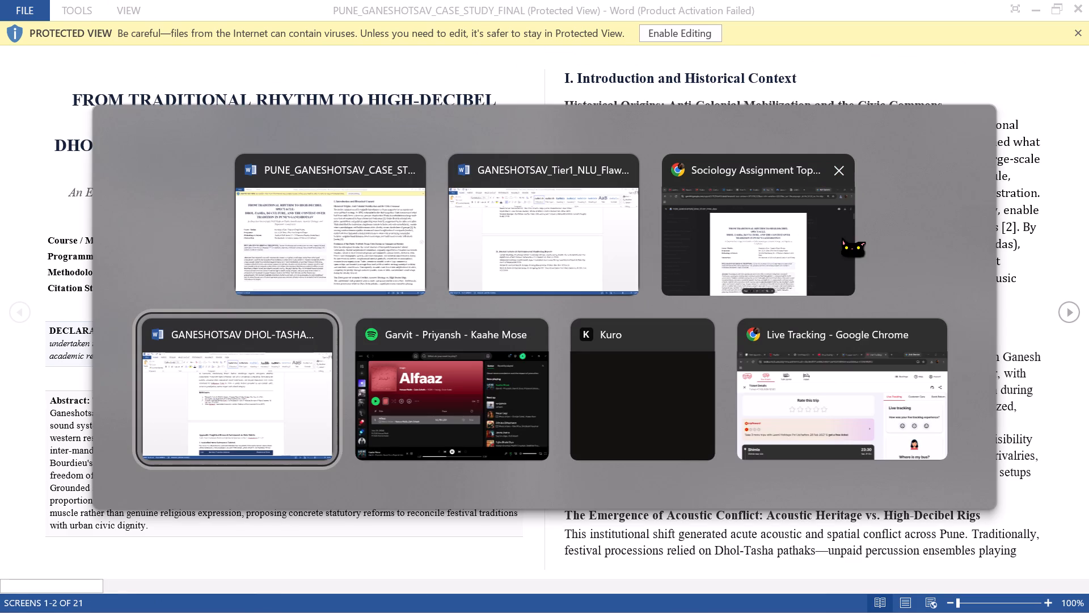
{"action": "key", "text": "alt+Tab"}
{"action": "key", "text": "alt+Tab"}
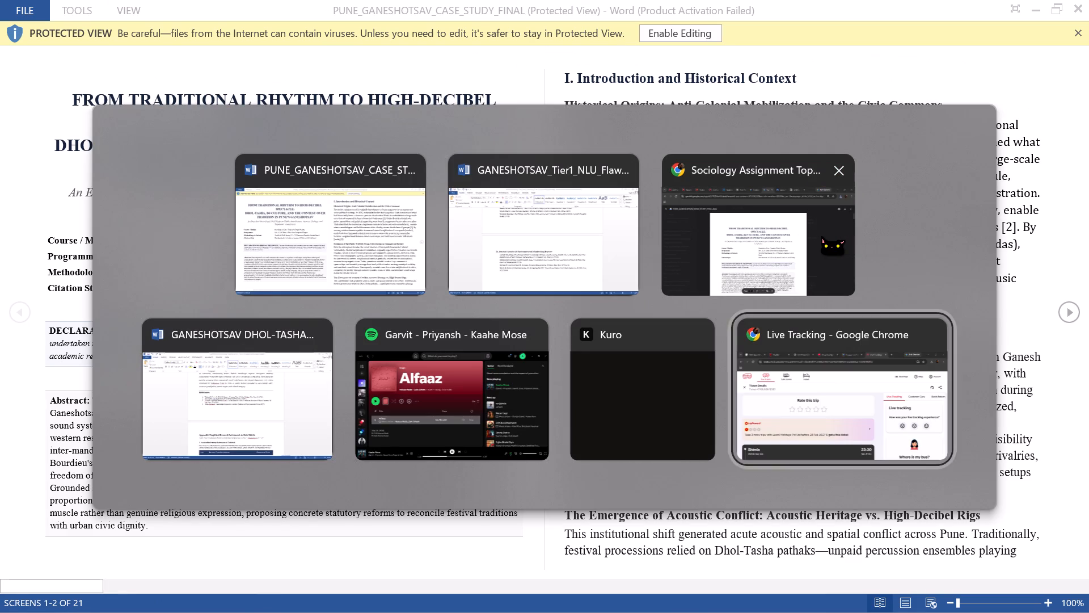
{"action": "key", "text": "alt+Tab"}
{"action": "left_click", "coordinate": [708, 36]}
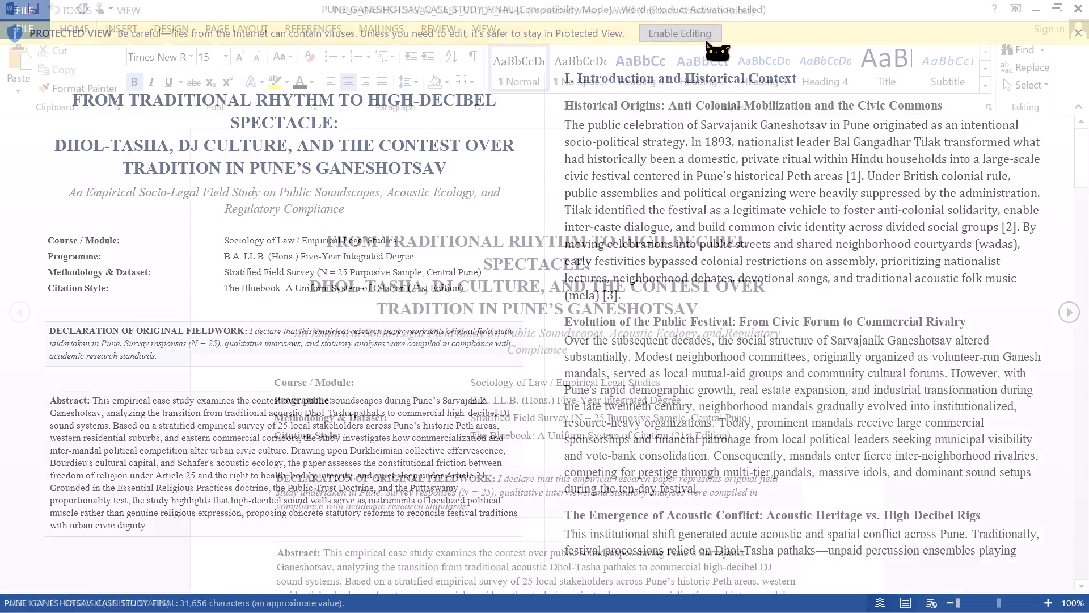
Switch to the older GANESHOTSAV_Tier1_NLU_Flawless_Final document and close it without saving changes.
{"action": "key", "text": "alt+Tab"}
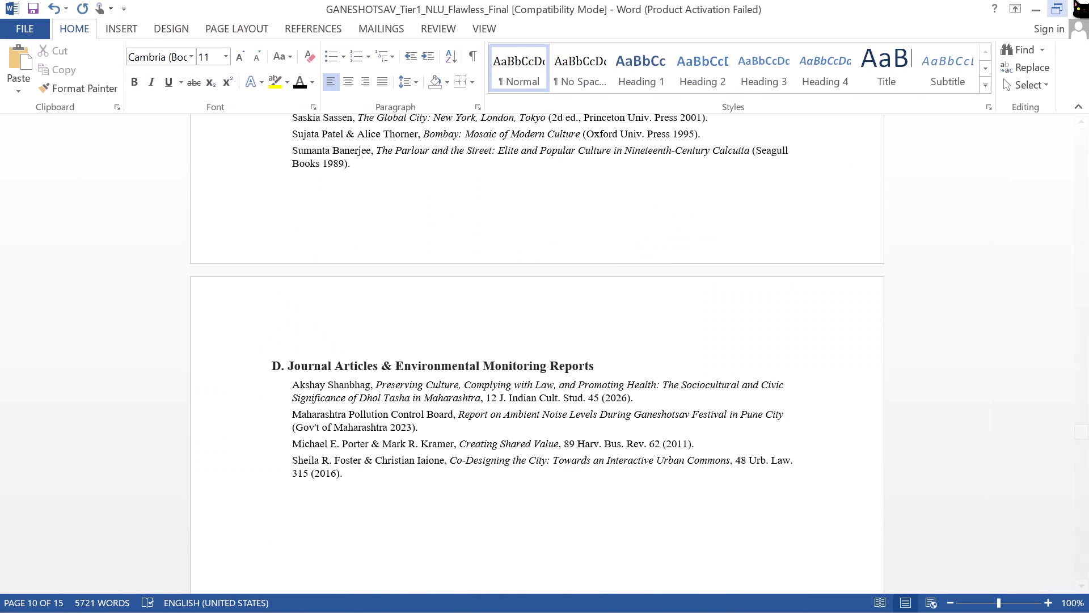
{"action": "left_click", "coordinate": [1077, 16]}
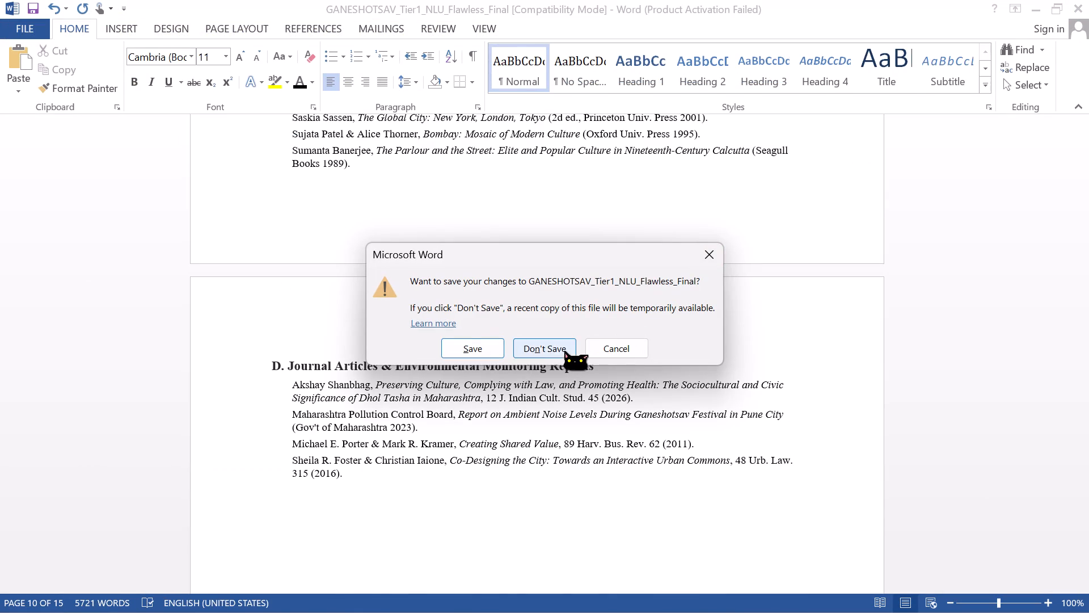
{"action": "left_click", "coordinate": [538, 352]}
Switch to Spotify, play Dilruba Dilnasheen from the queue, and return to the case study in Word.
{"action": "key", "text": "alt+Tab"}
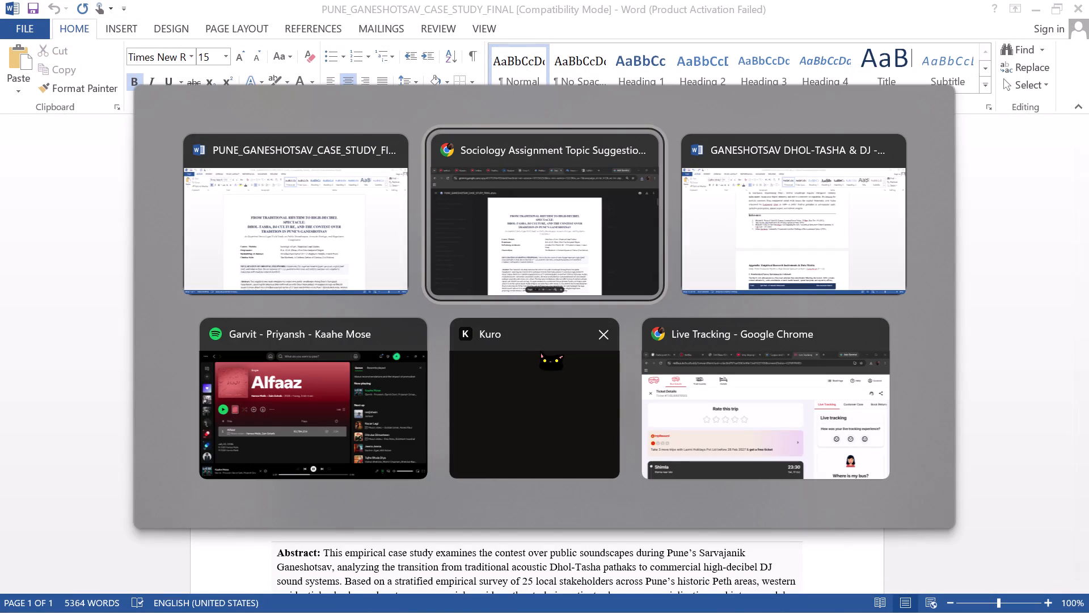
{"action": "key", "text": "alt+Tab"}
{"action": "key", "text": "alt+Tab"}
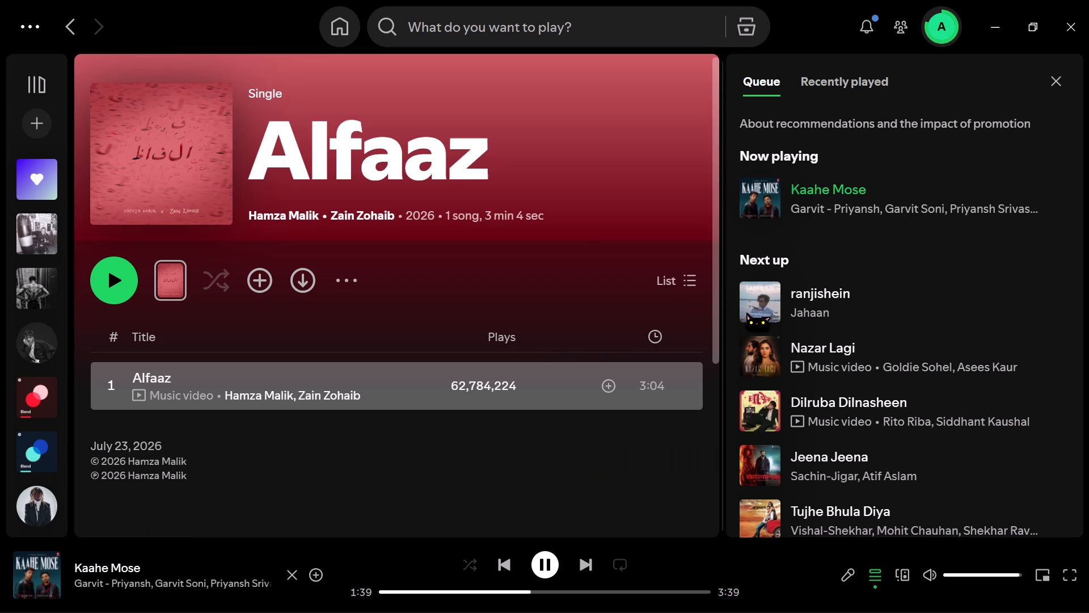
{"action": "left_click", "coordinate": [762, 411]}
{"action": "key", "text": "alt+Tab"}
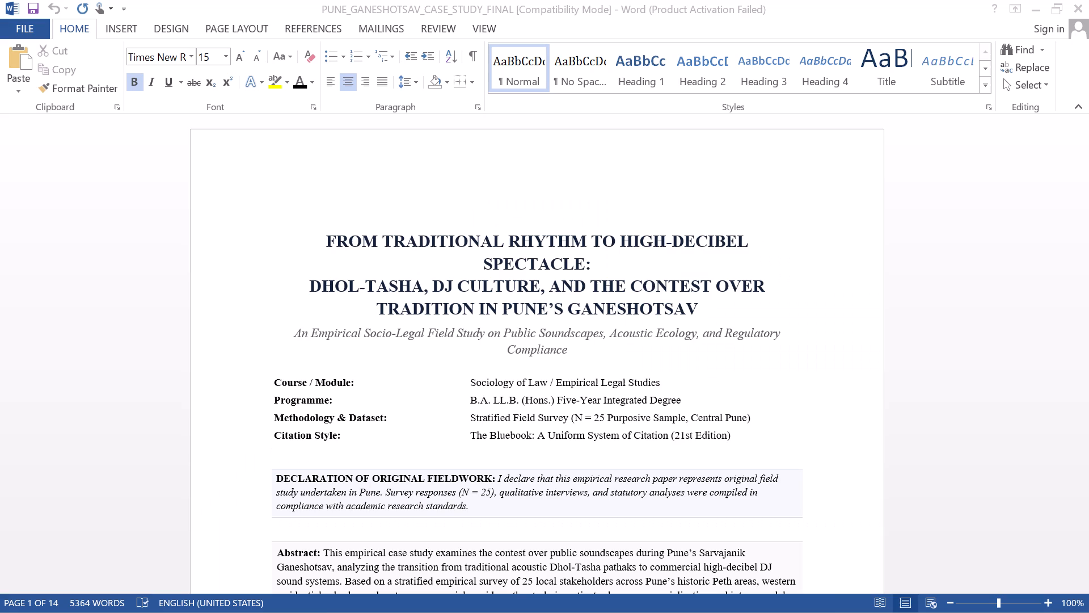
Delete the word "Consolidated" from the "Consolidated References" heading.
{"action": "scroll", "coordinate": [651, 339], "scroll_direction": "down", "scroll_amount": 8}
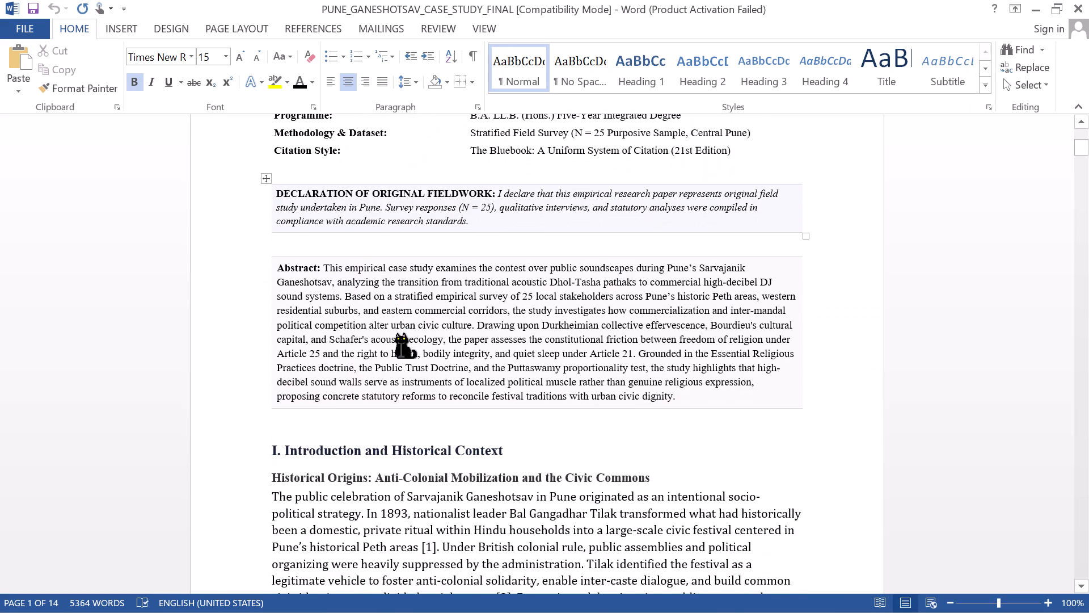
{"action": "scroll", "coordinate": [400, 343], "scroll_direction": "down", "scroll_amount": 2}
{"action": "left_click_drag", "start_coordinate": [1076, 151], "coordinate": [1087, 158]}
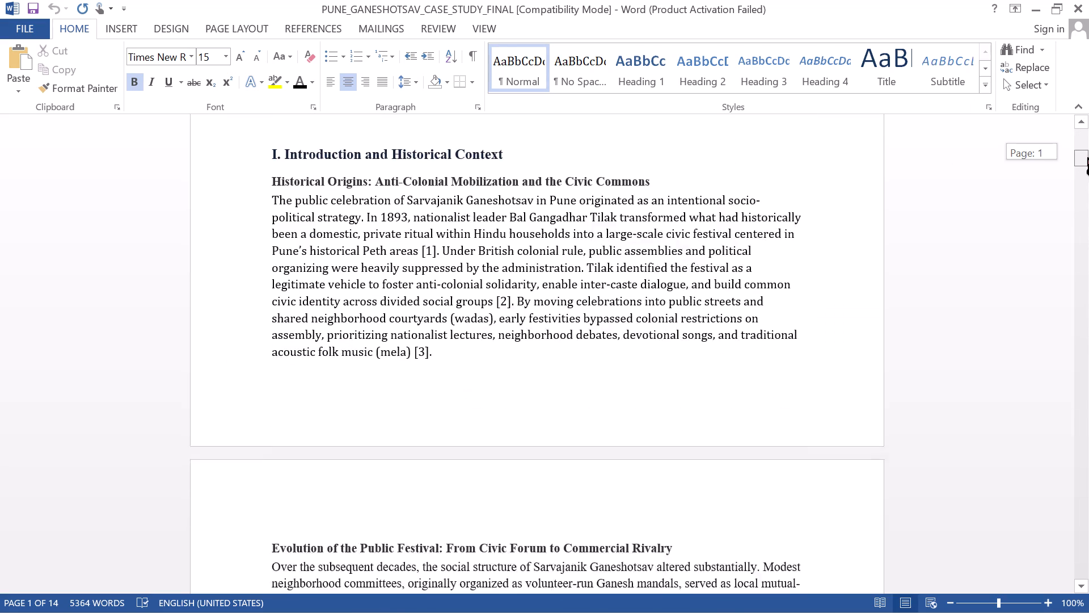
{"action": "left_click_drag", "start_coordinate": [1087, 158], "coordinate": [1088, 425]}
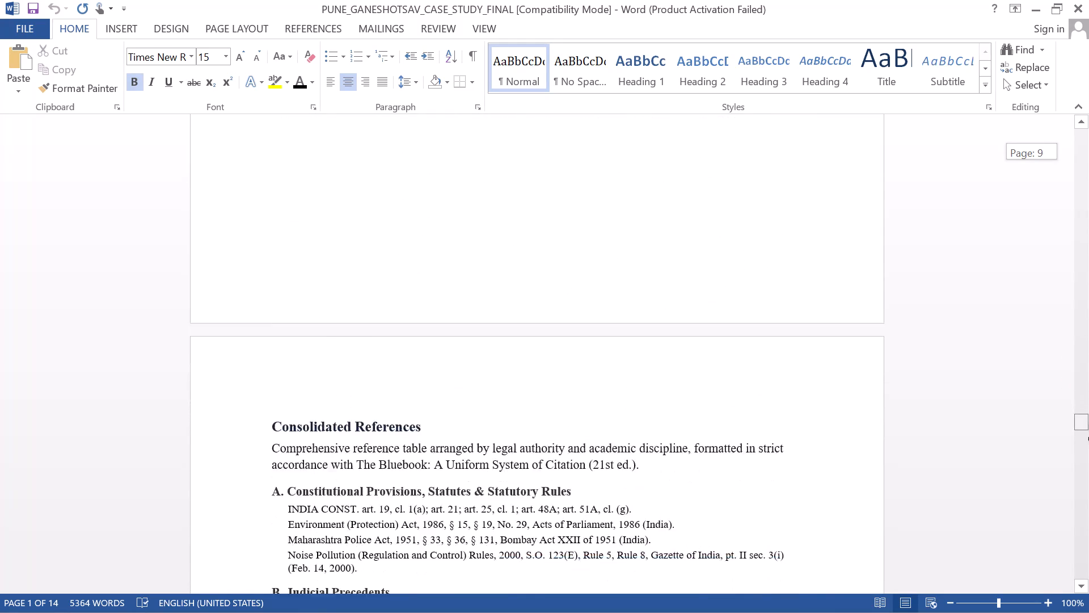
{"action": "left_click_drag", "start_coordinate": [1088, 425], "coordinate": [1082, 422]}
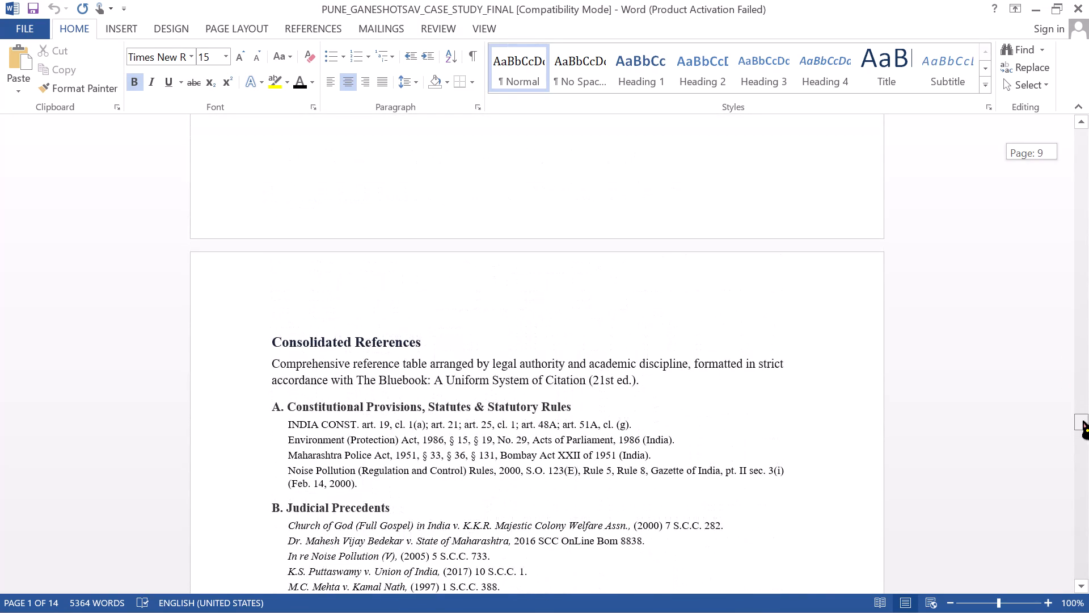
{"action": "left_click_drag", "start_coordinate": [1082, 422], "coordinate": [1084, 422]}
{"action": "double_click", "coordinate": [316, 331]}
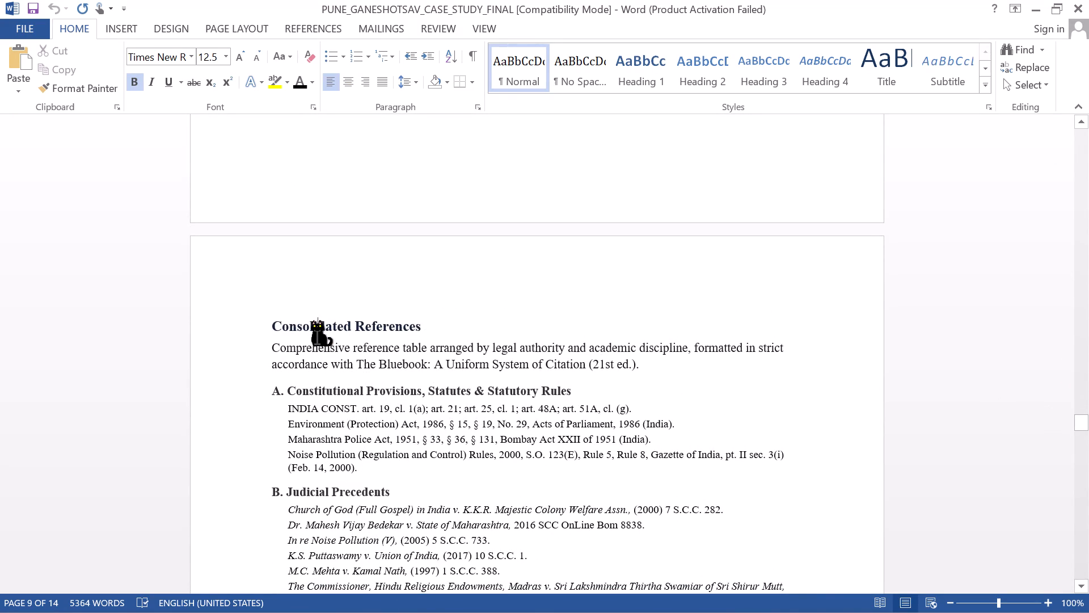
{"action": "key", "text": "BackSpace"}
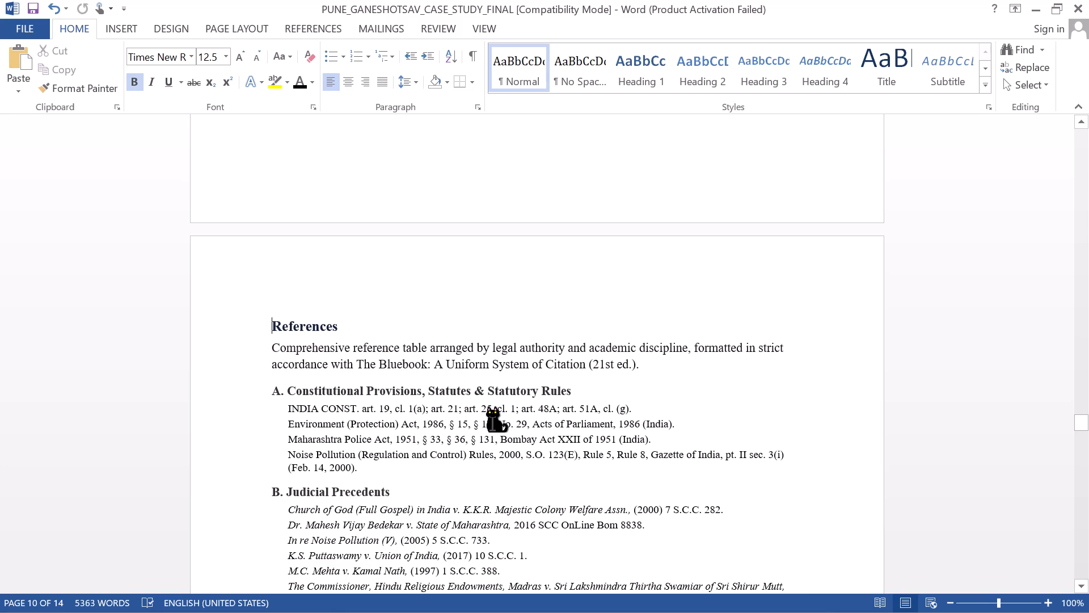
Delete the paragraph describing the Bluebook reference table beneath the References heading.
{"action": "triple_click", "coordinate": [590, 373]}
{"action": "key", "text": "BackSpace"}
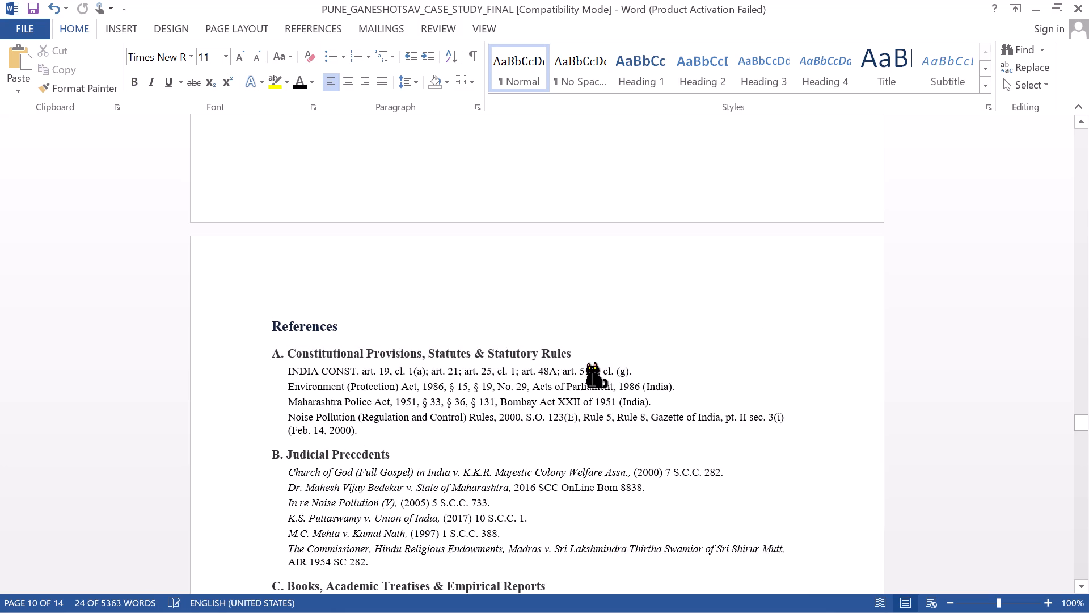
Review the reference lists under sections A to C and the appendix respondent data for completeness.
{"action": "scroll", "coordinate": [591, 373], "scroll_direction": "down", "scroll_amount": 9}
{"action": "scroll", "coordinate": [590, 372], "scroll_direction": "up", "scroll_amount": 3}
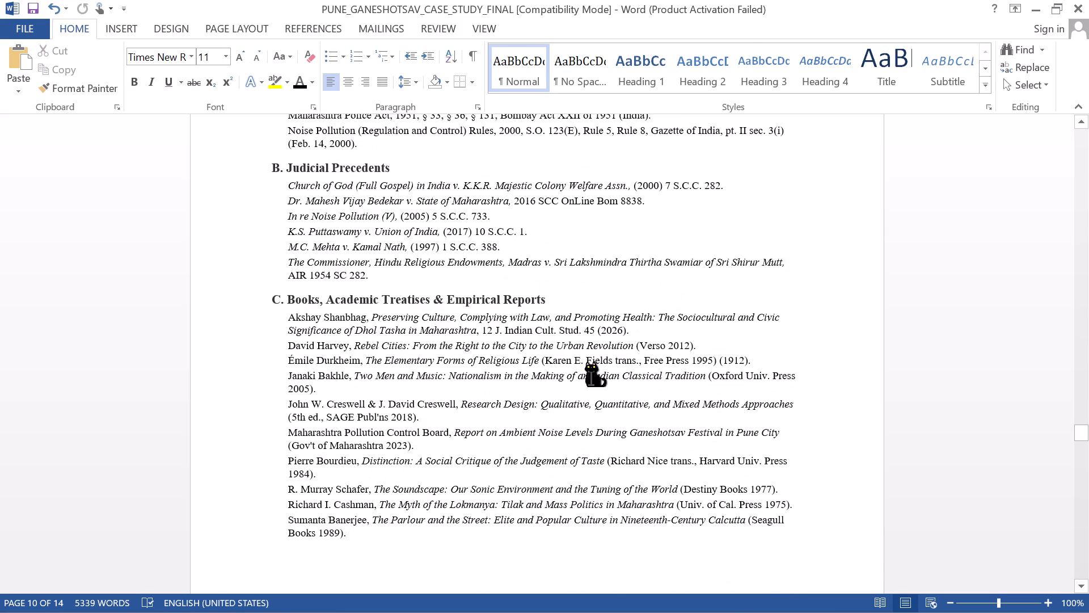
{"action": "scroll", "coordinate": [590, 372], "scroll_direction": "up", "scroll_amount": 2}
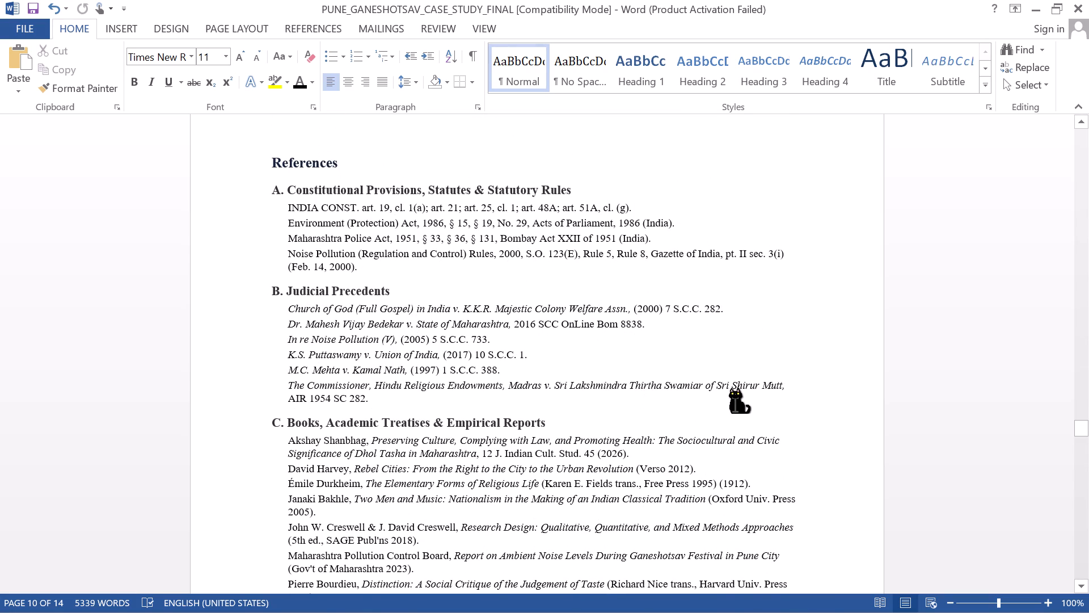
{"action": "scroll", "coordinate": [731, 397], "scroll_direction": "down", "scroll_amount": 14}
{"action": "scroll", "coordinate": [732, 393], "scroll_direction": "up", "scroll_amount": 10}
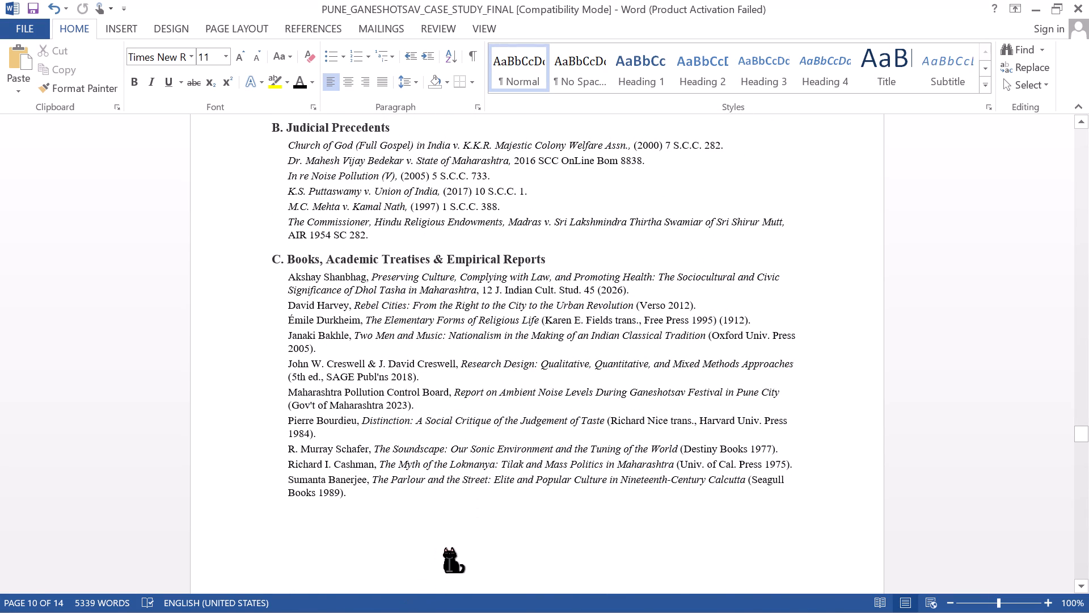
{"action": "left_click_drag", "start_coordinate": [1087, 429], "coordinate": [1088, 447]}
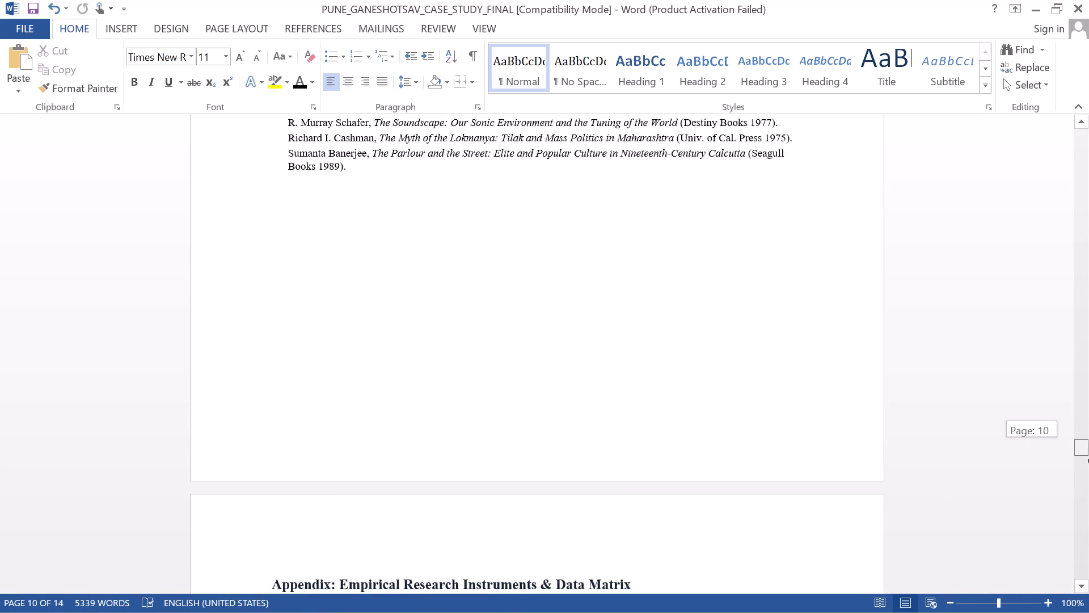
{"action": "left_click_drag", "start_coordinate": [1088, 447], "coordinate": [1088, 547]}
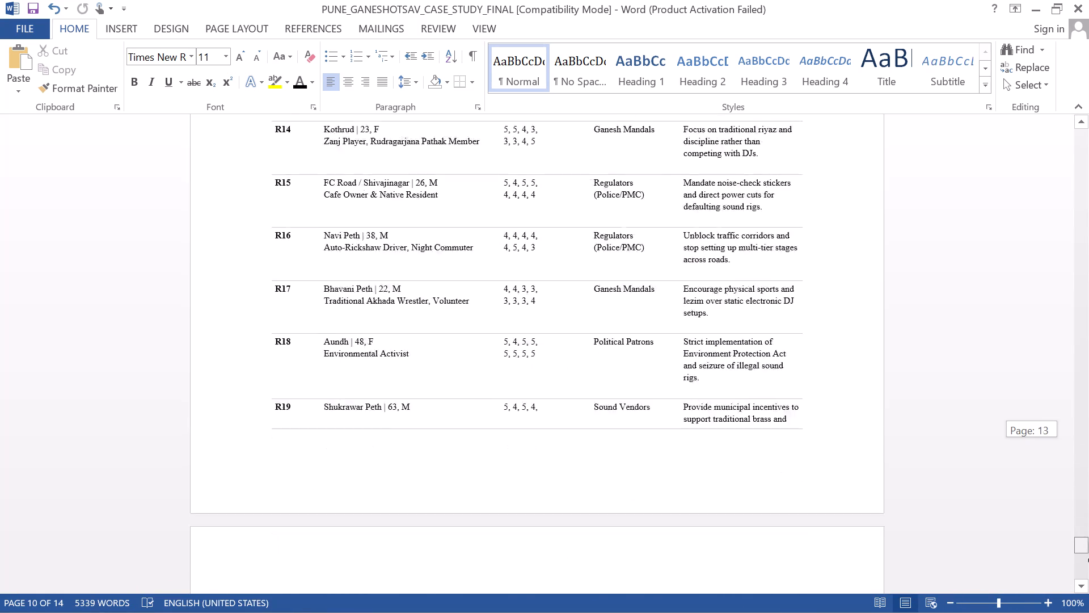
Insert a page break after the abstract so that "I. Introduction and Historical Context" starts on a new page.
{"action": "left_click_drag", "start_coordinate": [1088, 547], "coordinate": [1083, 130]}
{"action": "scroll", "coordinate": [263, 456], "scroll_direction": "down", "scroll_amount": 6}
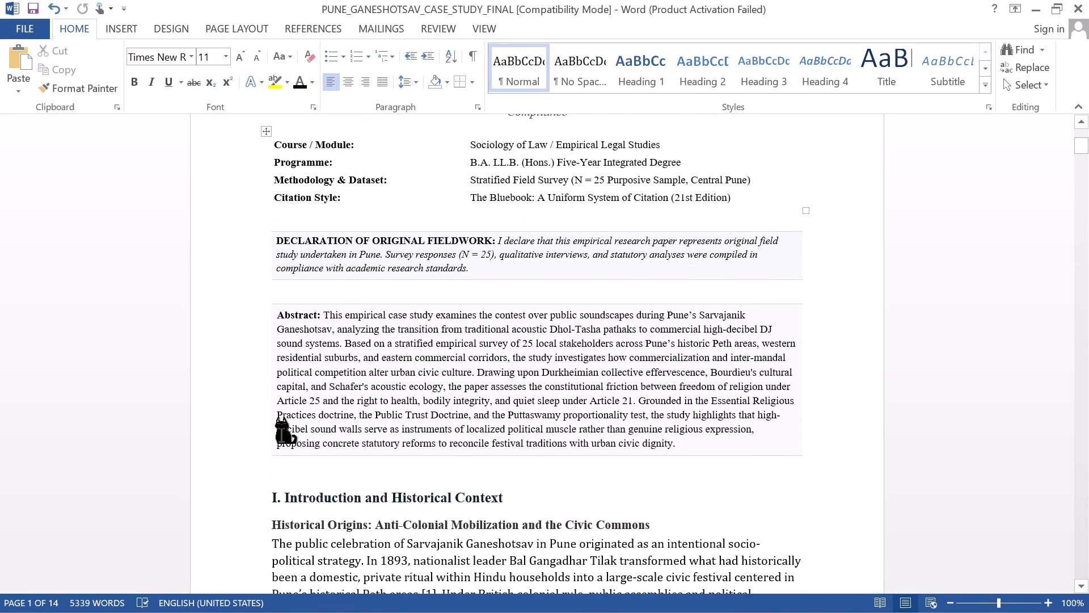
{"action": "left_click", "coordinate": [285, 460]}
{"action": "key", "text": "ctrl+Return"}
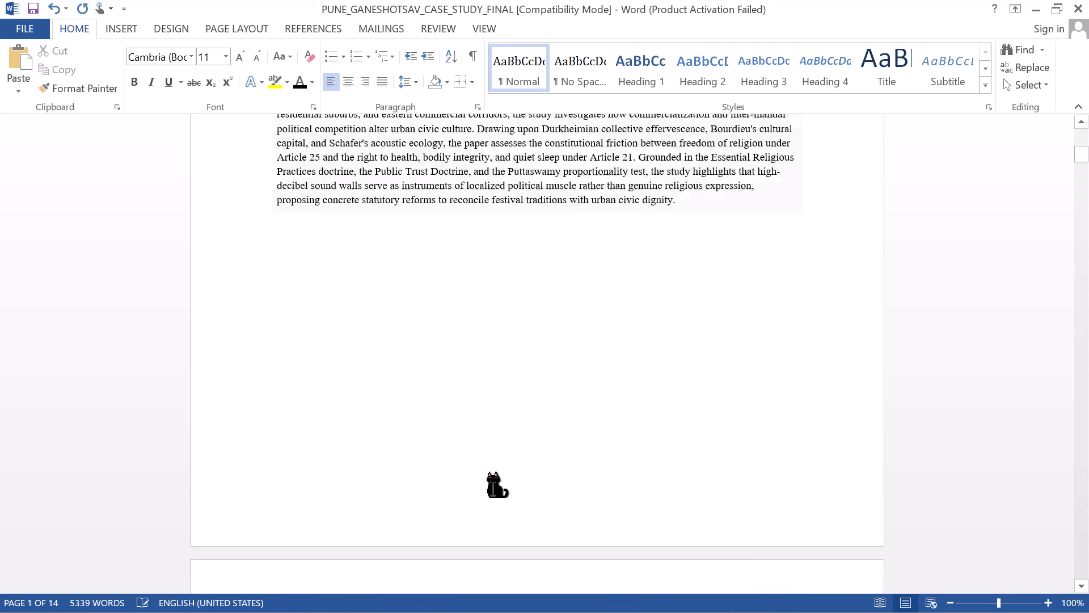
Set the "I. Introduction and Historical Context" heading to 14 pt and center it.
{"action": "scroll", "coordinate": [490, 480], "scroll_direction": "up", "scroll_amount": 7}
{"action": "scroll", "coordinate": [505, 430], "scroll_direction": "up", "scroll_amount": 4}
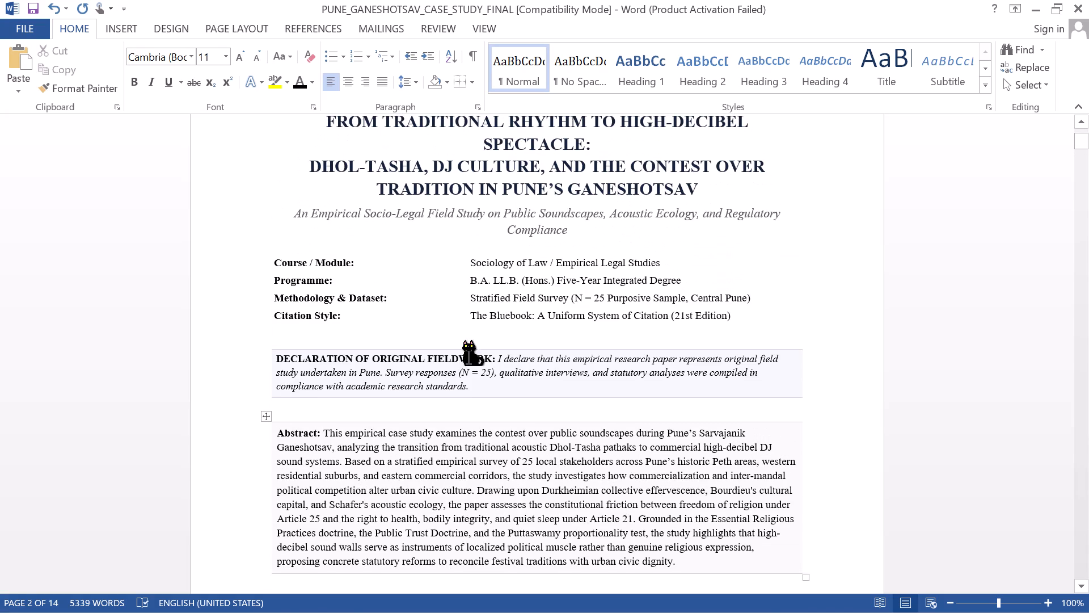
{"action": "scroll", "coordinate": [689, 237], "scroll_direction": "up", "scroll_amount": 1}
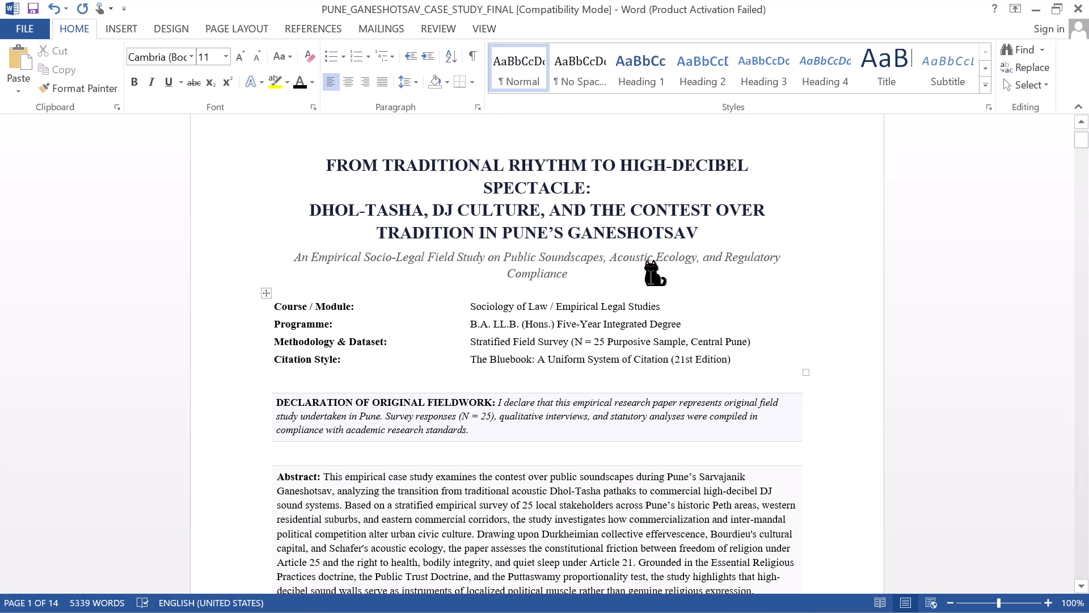
{"action": "left_click_drag", "start_coordinate": [1083, 585], "coordinate": [1084, 585]}
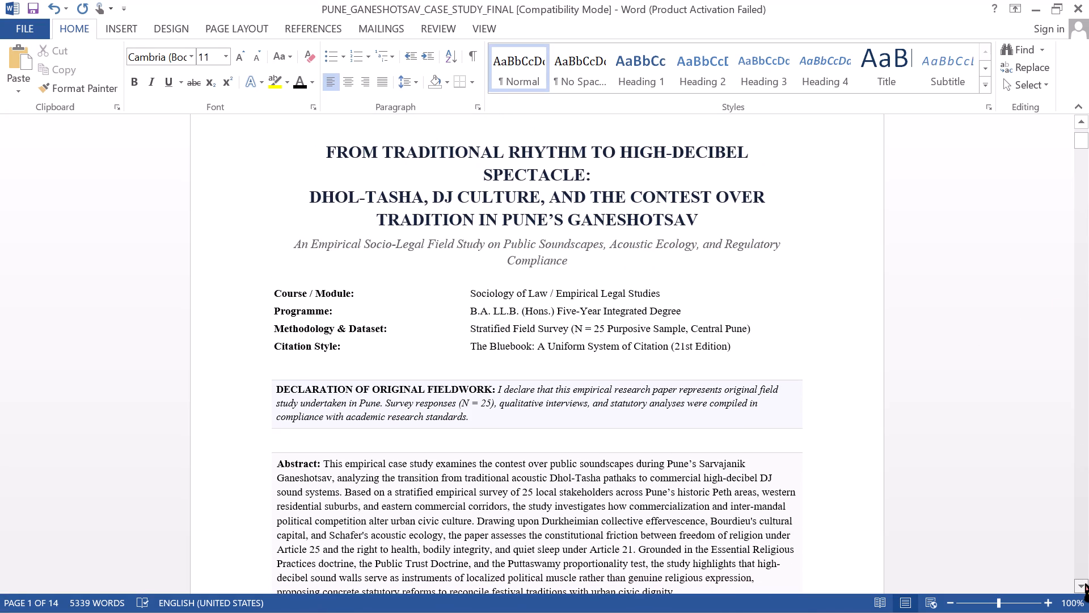
{"action": "left_click_drag", "start_coordinate": [1084, 585], "coordinate": [1085, 574]}
{"action": "scroll", "coordinate": [754, 381], "scroll_direction": "down", "scroll_amount": 5}
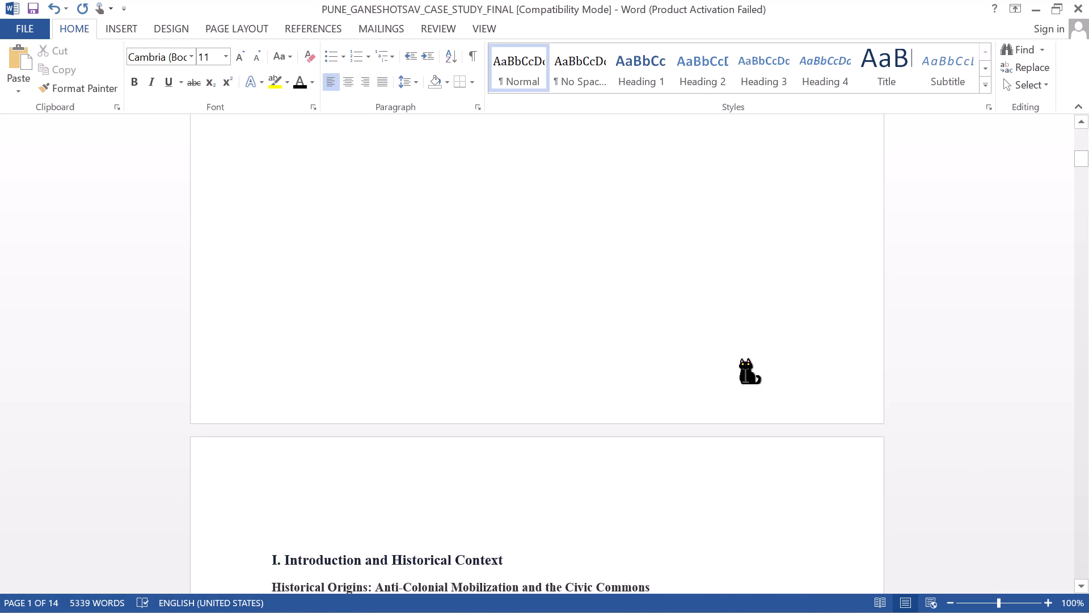
{"action": "scroll", "coordinate": [744, 369], "scroll_direction": "down", "scroll_amount": 9}
{"action": "triple_click", "coordinate": [343, 217]}
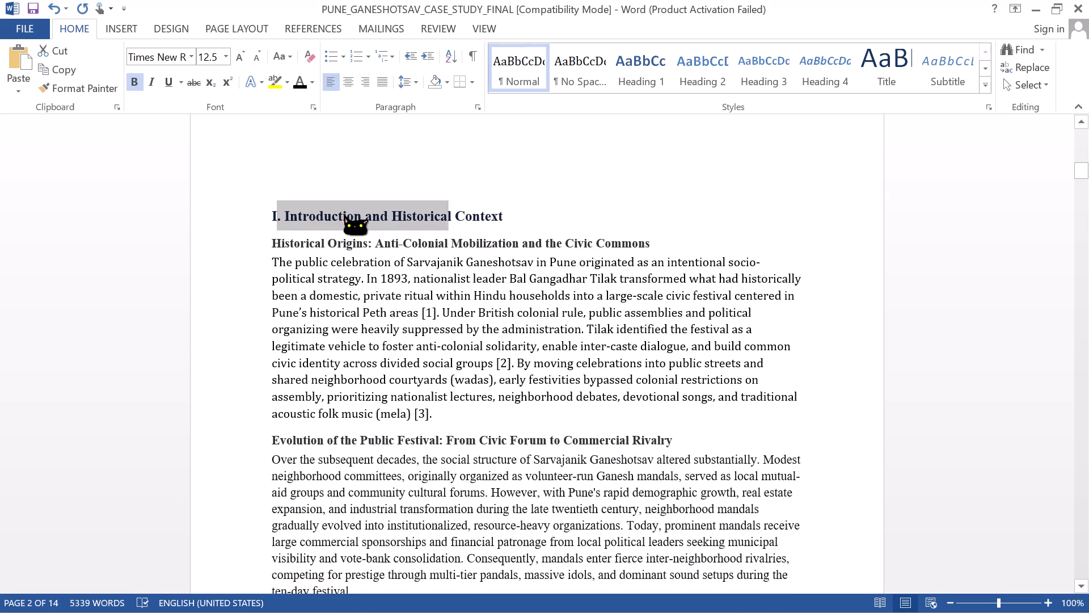
{"action": "left_click", "coordinate": [441, 167]}
{"action": "left_click", "coordinate": [424, 268]}
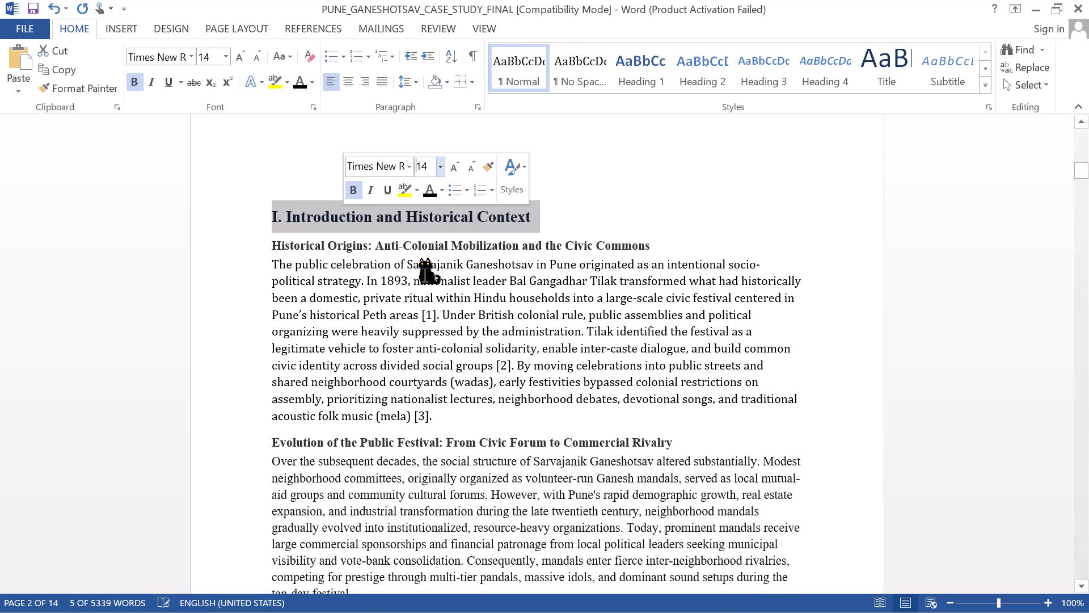
{"action": "left_click", "coordinate": [345, 76]}
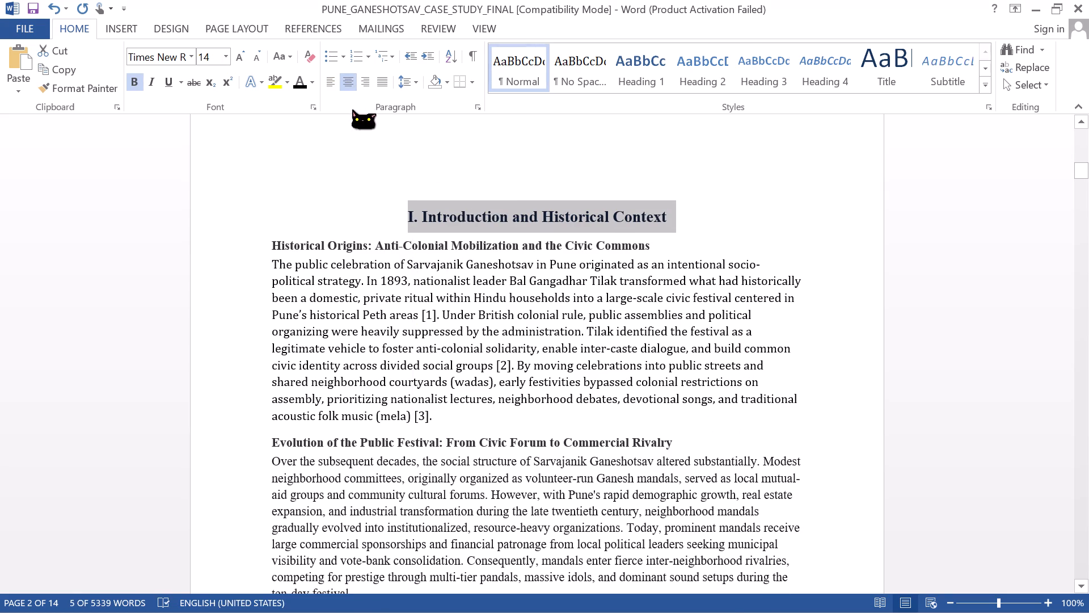
Set the "Historical Origins: Anti-Colonial Mobilization and the Civic Commons" subheading to 12 pt.
{"action": "double_click", "coordinate": [453, 250]}
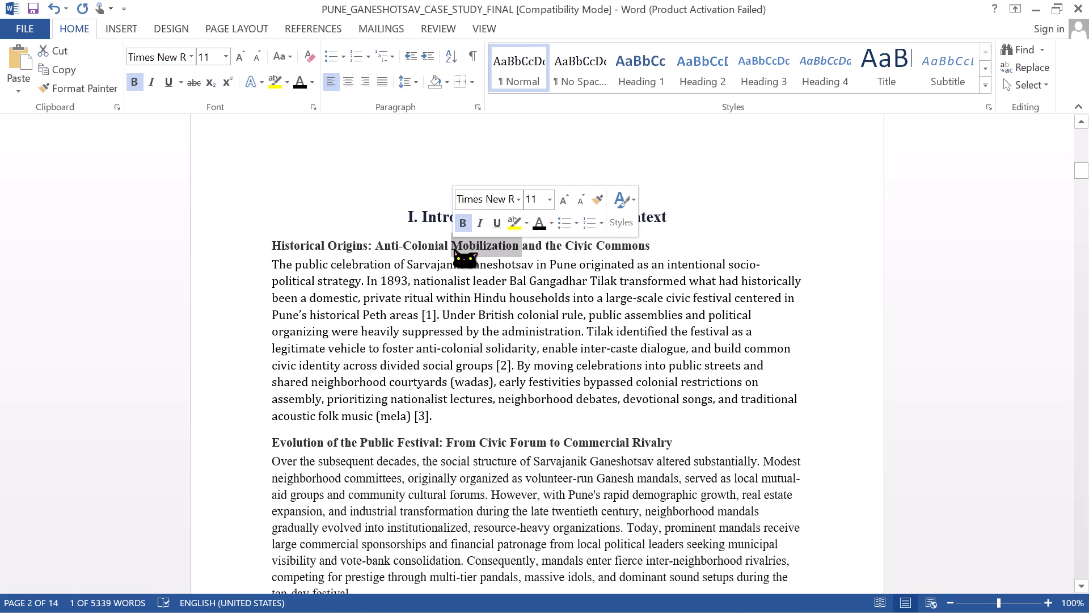
{"action": "left_click", "coordinate": [453, 250]}
{"action": "left_click", "coordinate": [550, 201]}
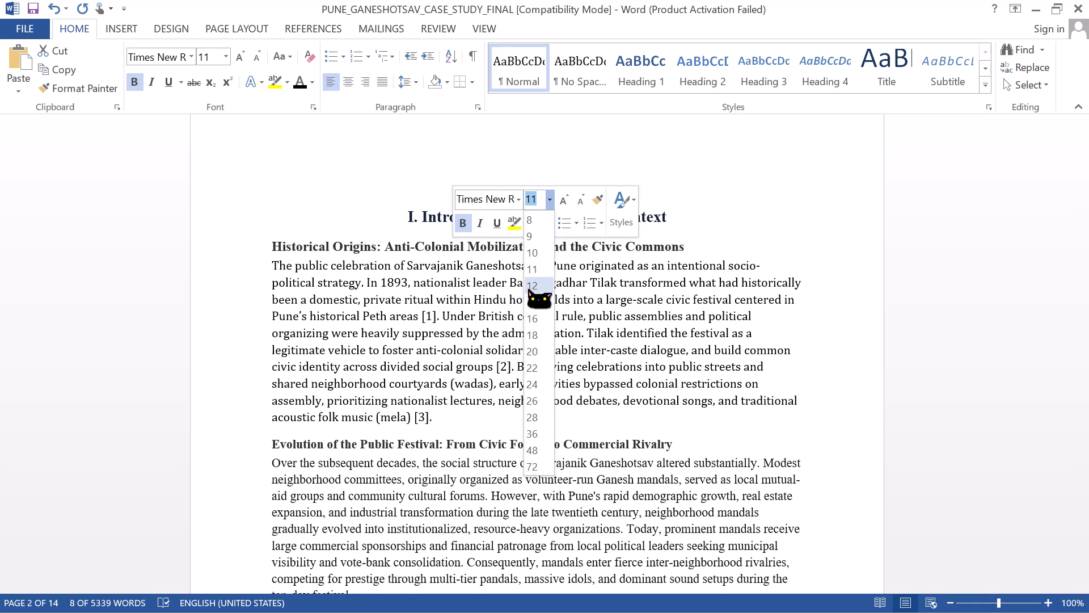
{"action": "left_click", "coordinate": [527, 290]}
Add an unnumbered blank line between the "Introduction and Historical Context" heading and the Historical Origins subheading.
{"action": "left_click", "coordinate": [729, 202]}
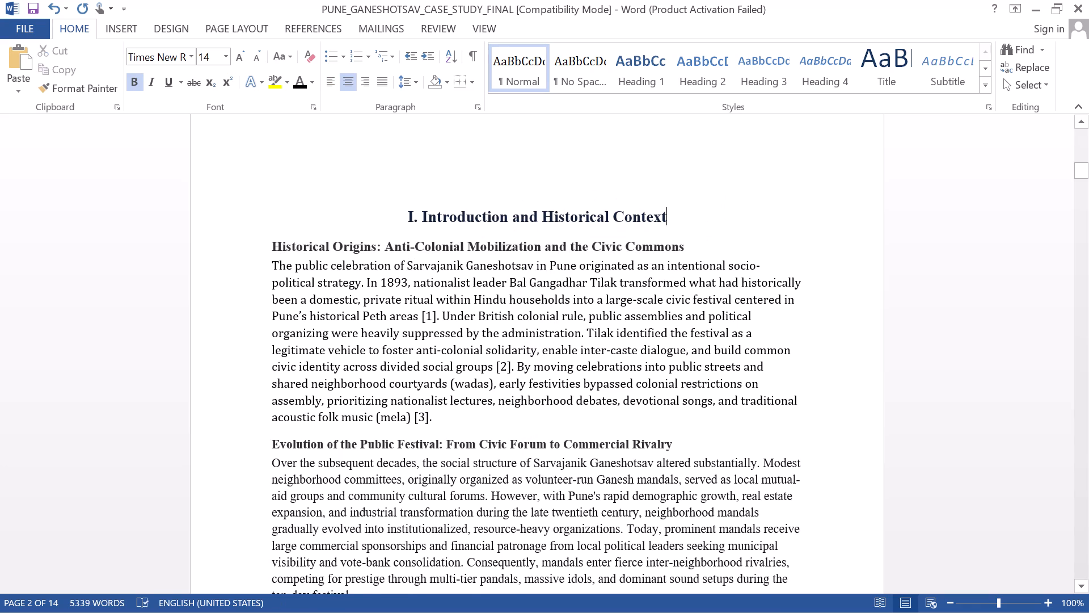
{"action": "key", "text": "Return"}
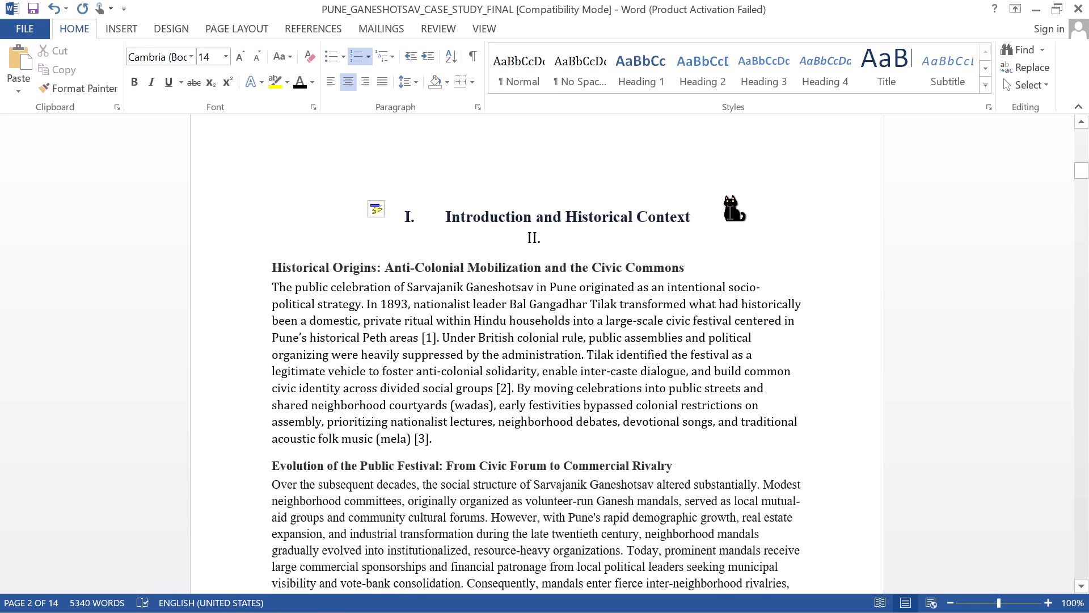
{"action": "key", "text": "BackSpace"}
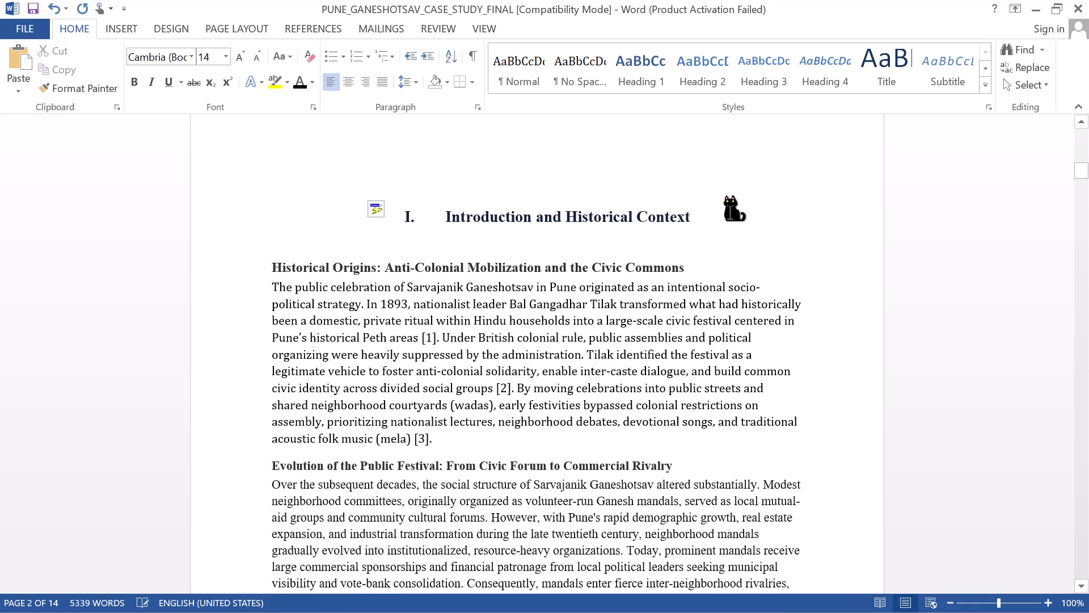
{"action": "left_click", "coordinate": [383, 215]}
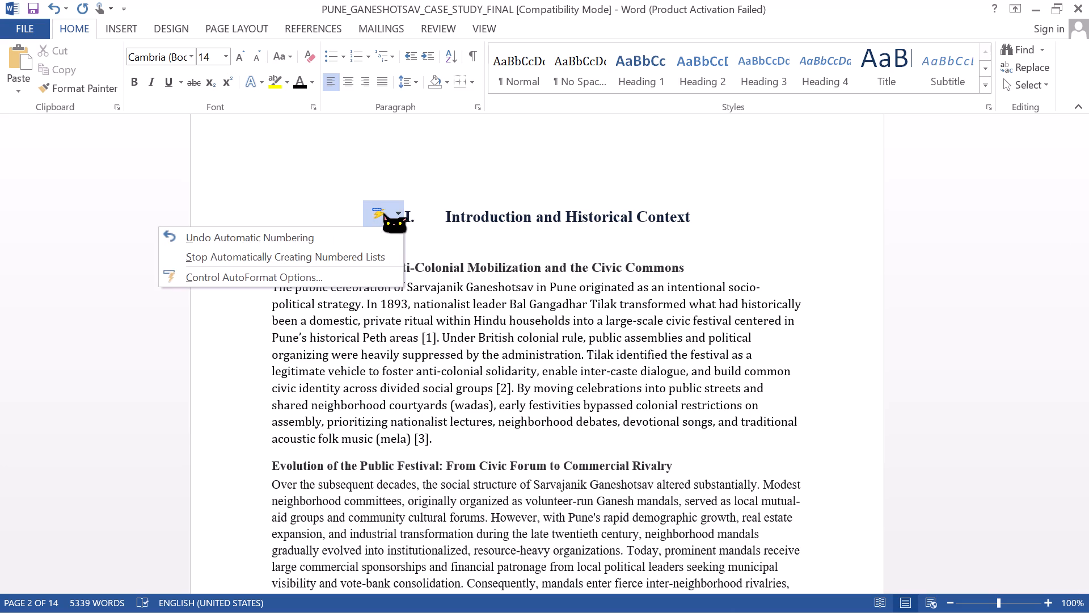
{"action": "left_click", "coordinate": [383, 215]}
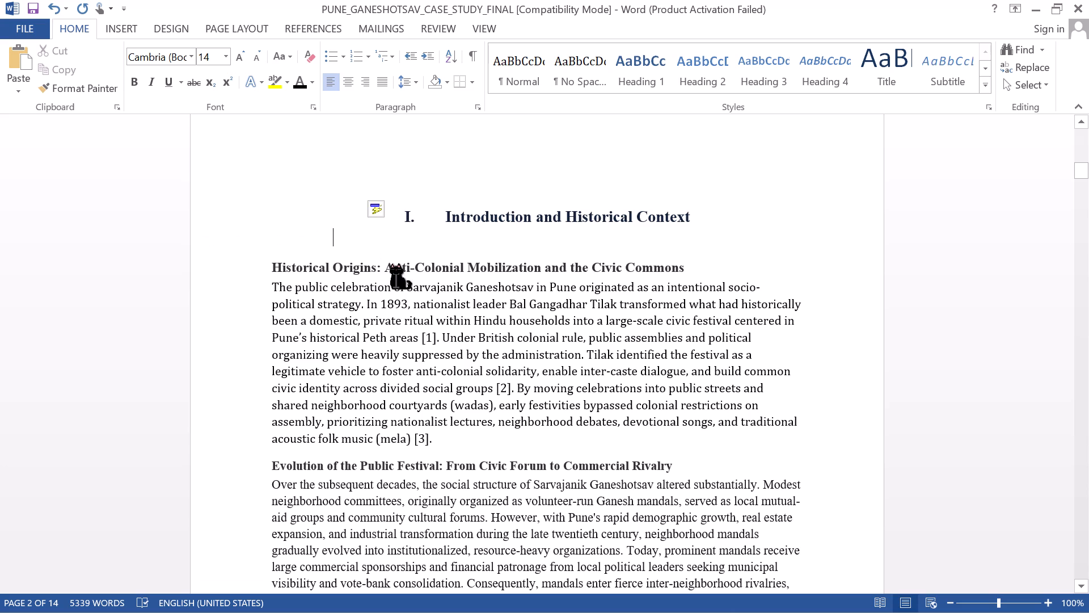
{"action": "left_click", "coordinate": [655, 280]}
Format the paragraph under the Historical Origins subheading as justified 12 pt Times New Roman with 1.5 line spacing.
{"action": "triple_click", "coordinate": [386, 395]}
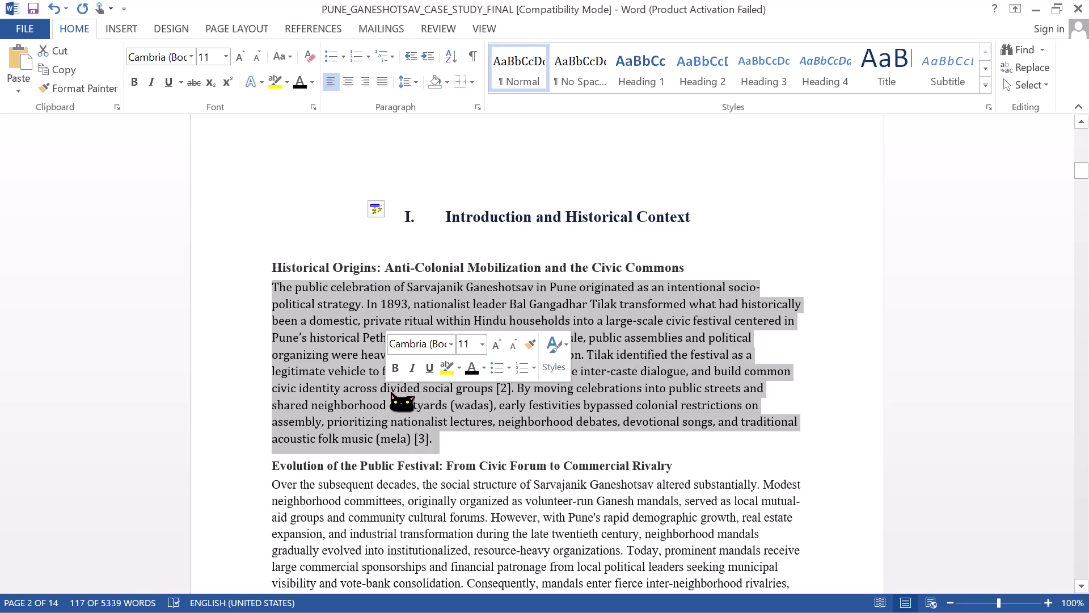
{"action": "key", "text": "ctrl+j"}
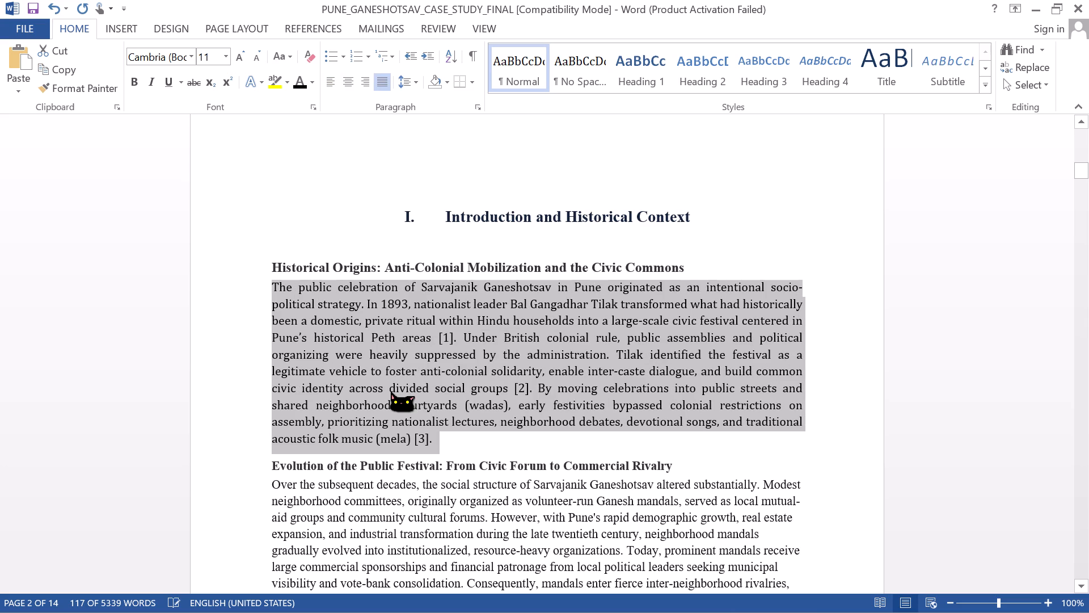
{"action": "left_click", "coordinate": [223, 61]}
{"action": "left_click", "coordinate": [205, 146]}
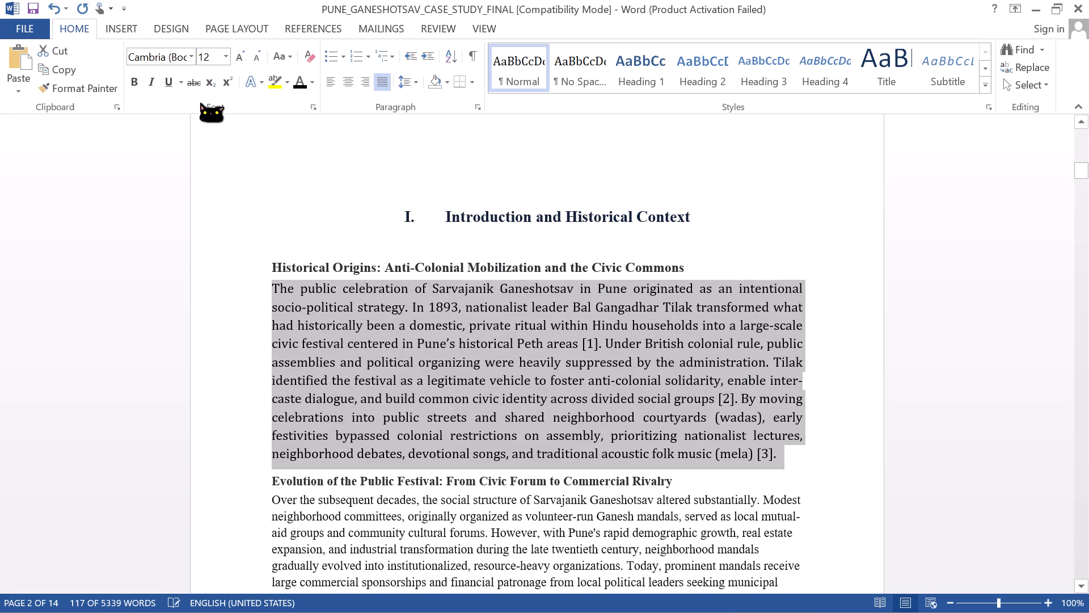
{"action": "left_click", "coordinate": [187, 59]}
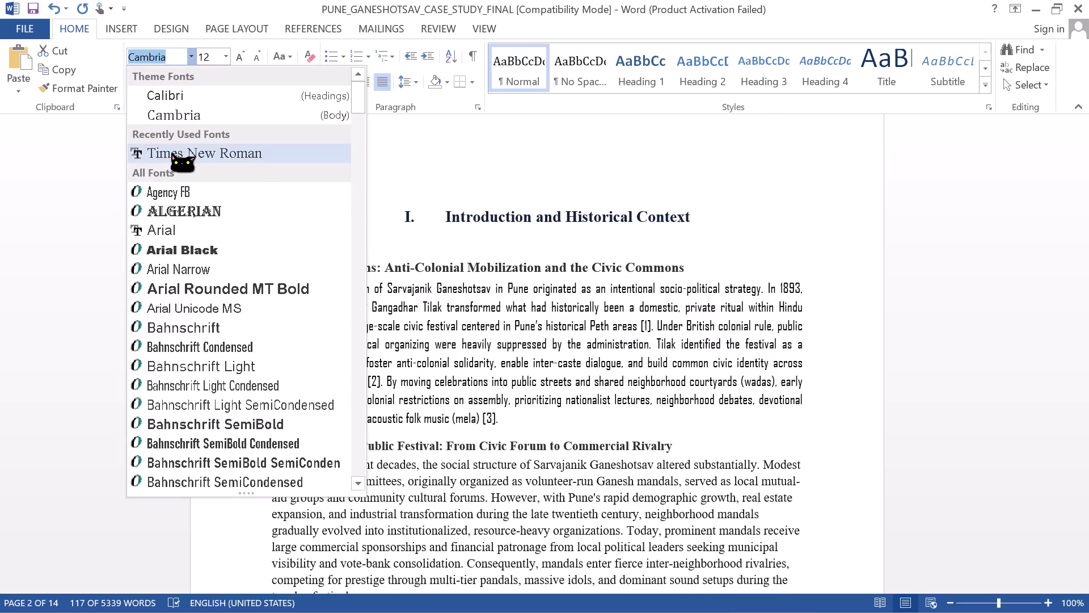
{"action": "left_click", "coordinate": [171, 154]}
{"action": "triple_click", "coordinate": [361, 274]}
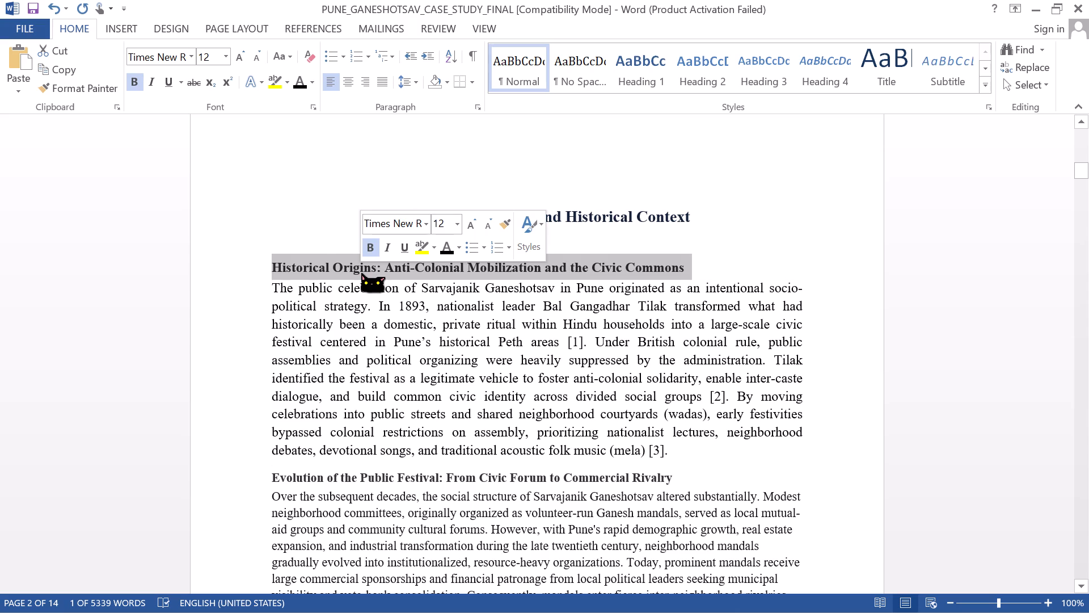
{"action": "triple_click", "coordinate": [369, 303]}
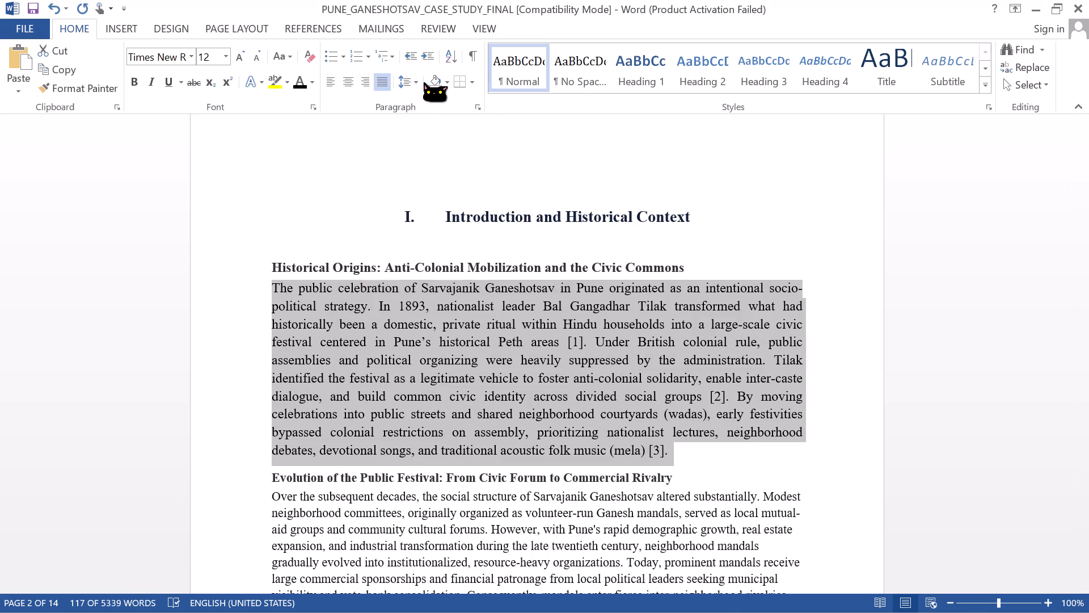
{"action": "left_click", "coordinate": [413, 81]}
{"action": "left_click", "coordinate": [430, 144]}
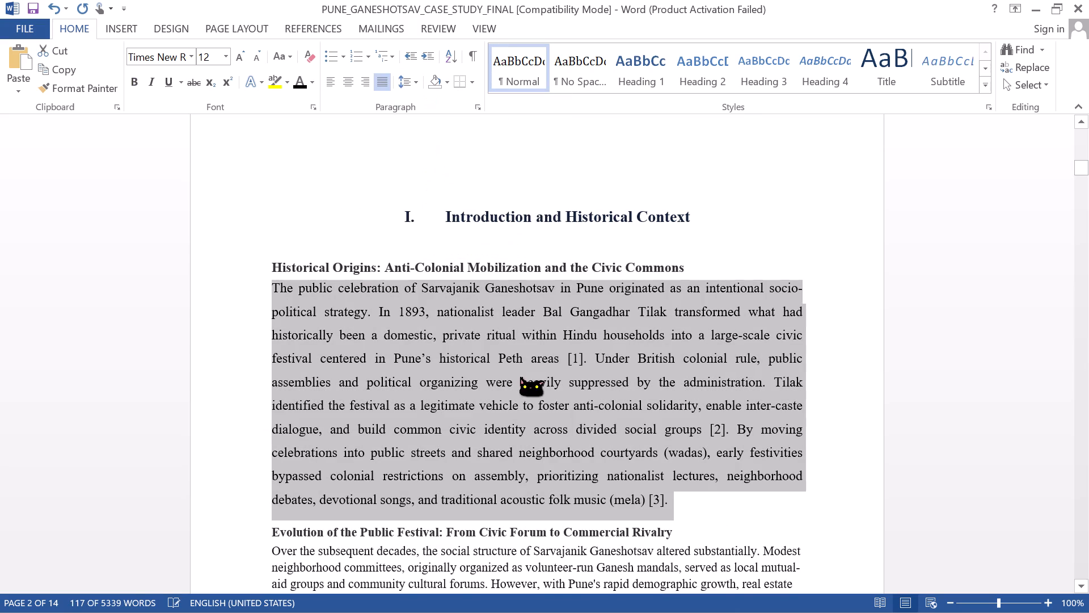
Set the "Evolution of the Public Festival: From Civic Forum to Commercial Rivalry" subheading to 12 pt.
{"action": "scroll", "coordinate": [586, 431], "scroll_direction": "down", "scroll_amount": 2}
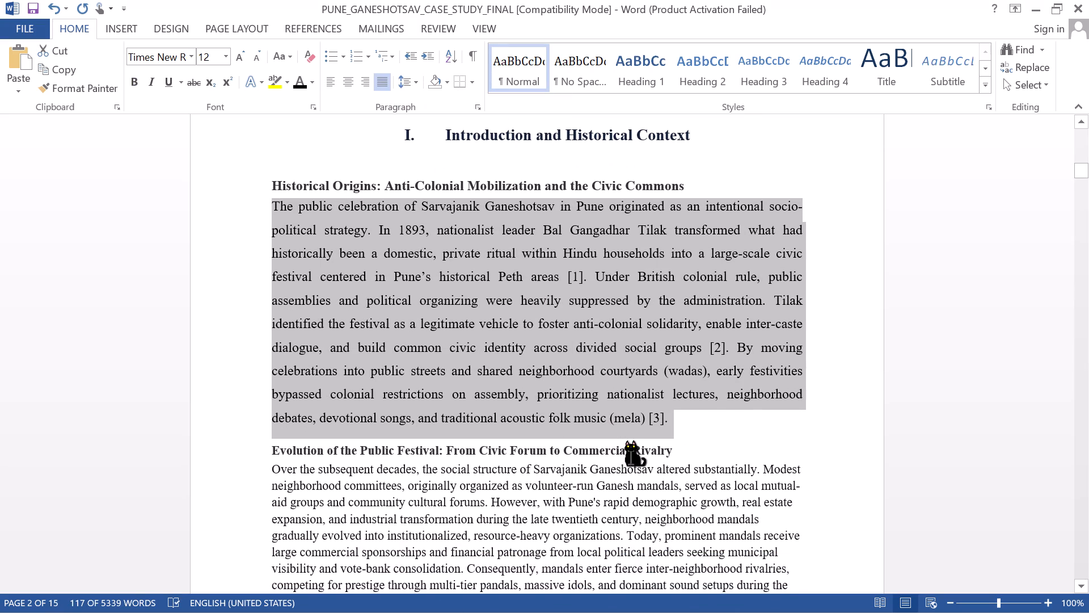
{"action": "triple_click", "coordinate": [626, 454]}
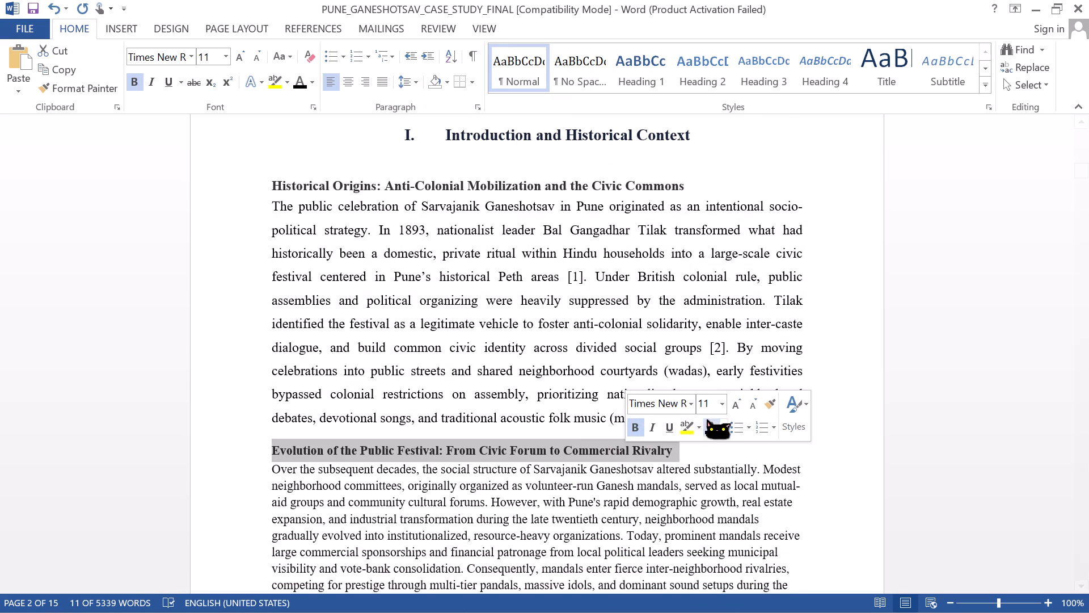
{"action": "left_click", "coordinate": [722, 407]}
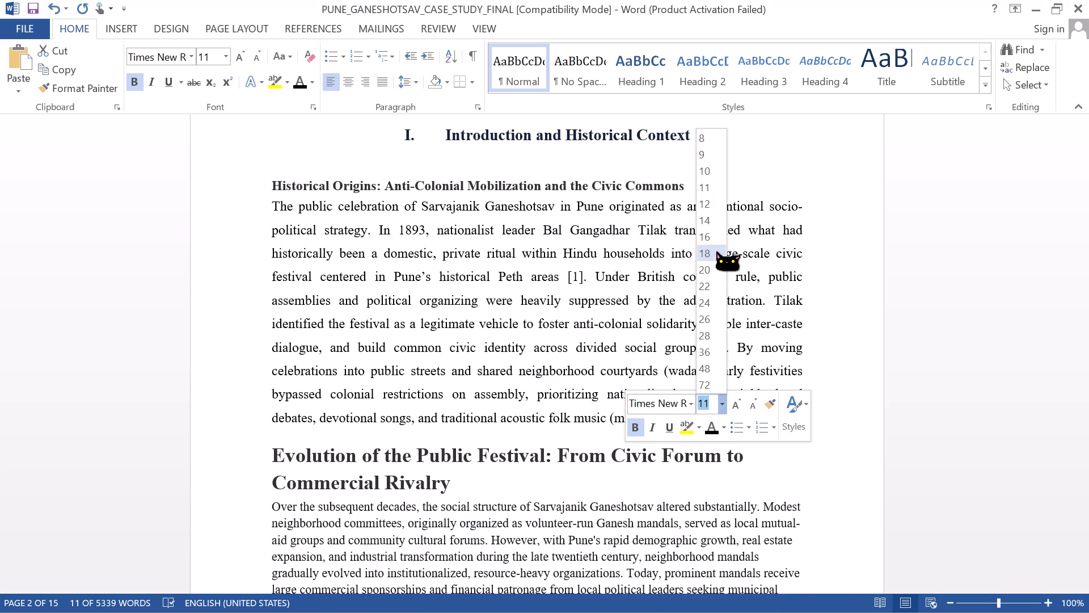
{"action": "left_click", "coordinate": [718, 210]}
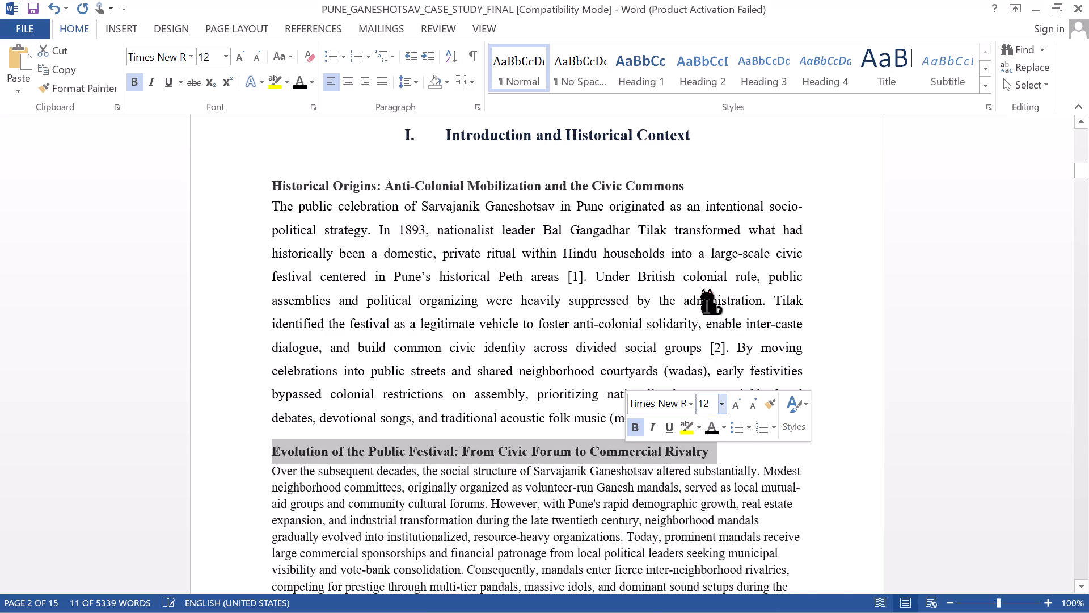
Justify the paragraph under the Evolution of the Public Festival subheading and set it to 12 pt with 1.5 line spacing.
{"action": "triple_click", "coordinate": [611, 508]}
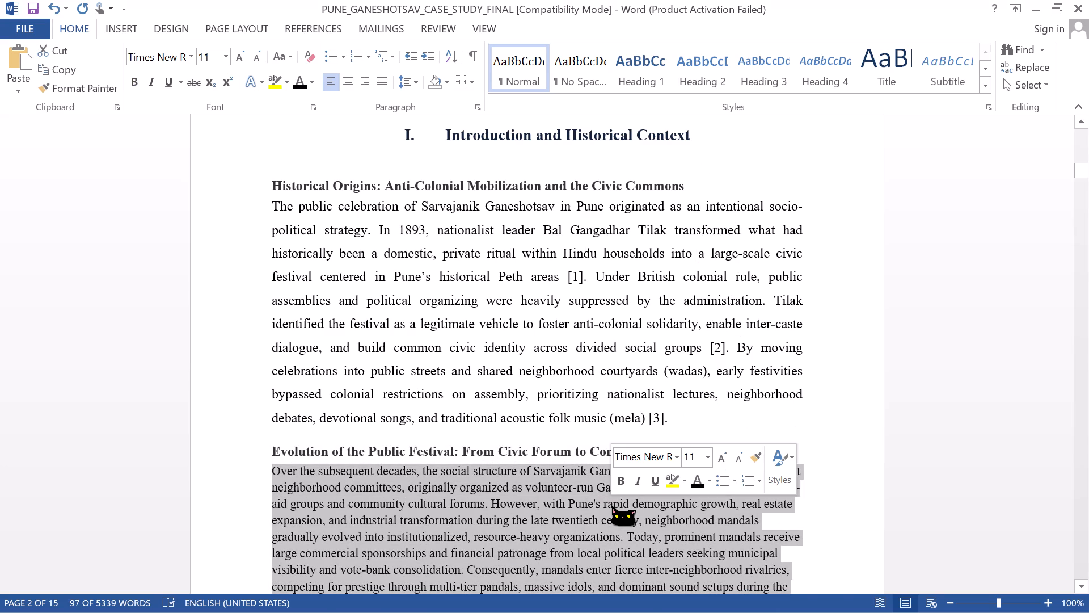
{"action": "key", "text": "ctrl+j"}
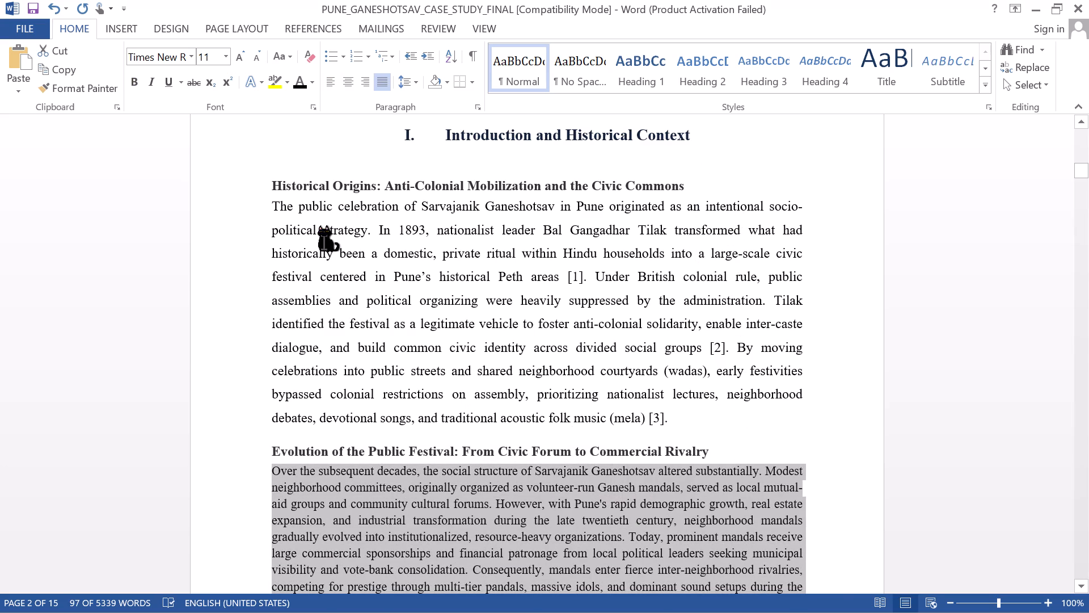
{"action": "left_click", "coordinate": [225, 57]}
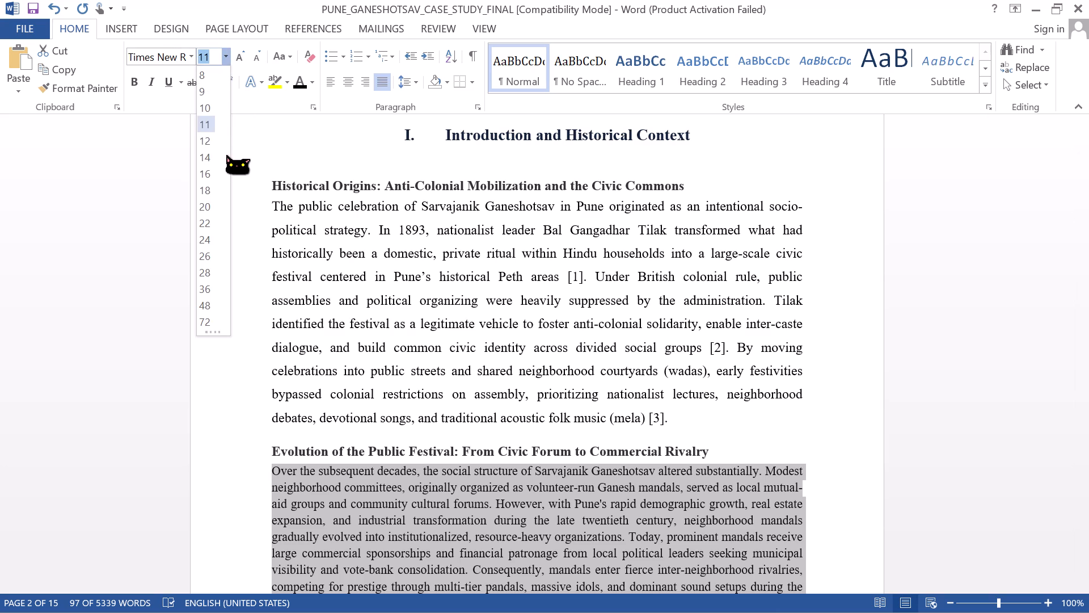
{"action": "left_click", "coordinate": [204, 143]}
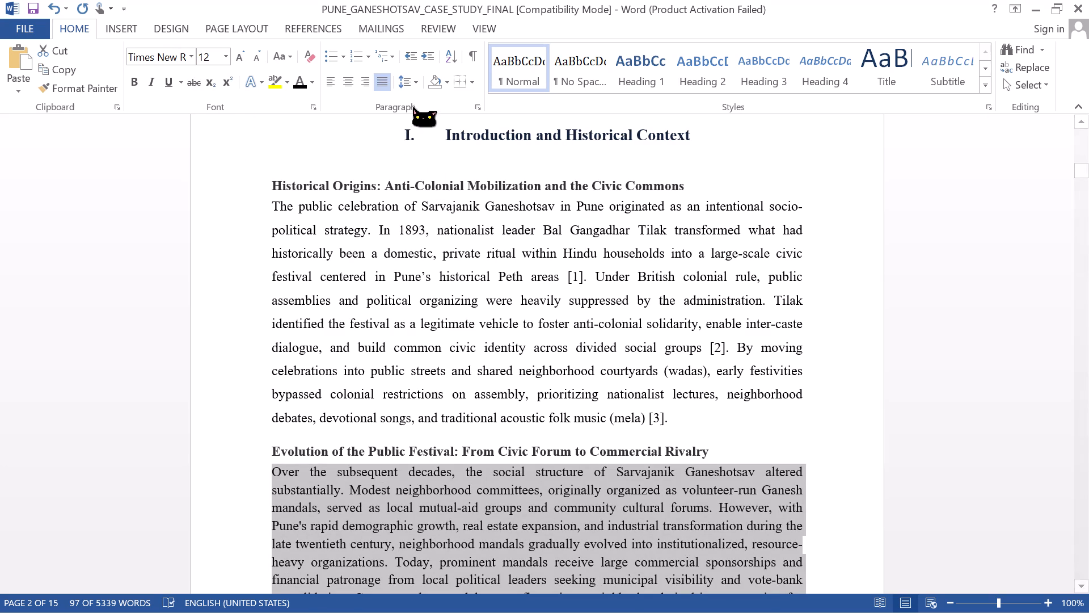
{"action": "left_click", "coordinate": [415, 86]}
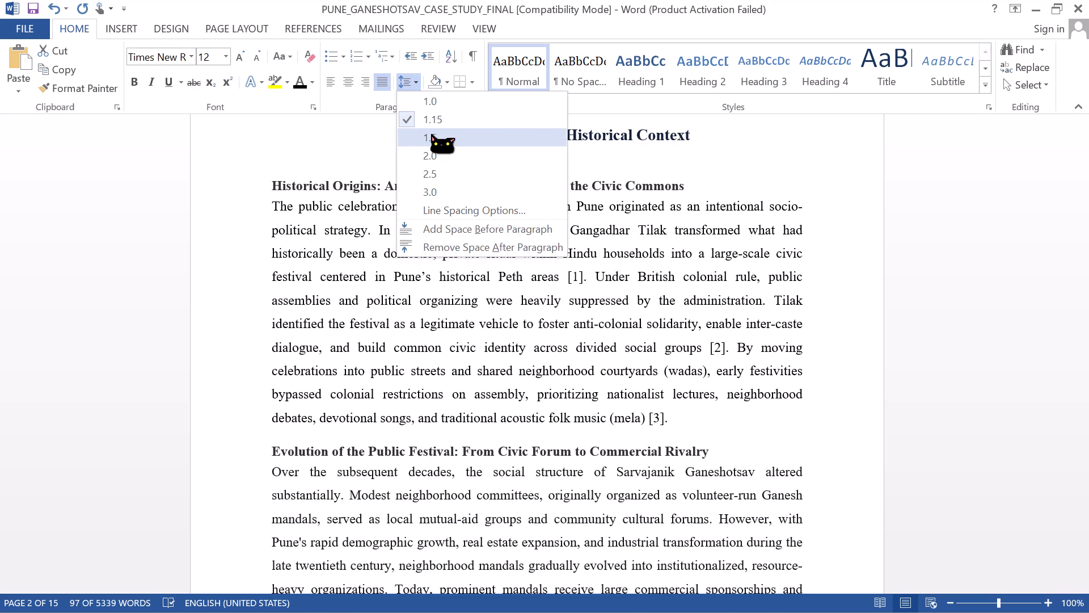
{"action": "left_click", "coordinate": [430, 135]}
Set the "The Emergence of Acoustic Conflict: Acoustic Heritage vs. High-Decibel Rigs" subheading to 12 pt.
{"action": "scroll", "coordinate": [486, 305], "scroll_direction": "down", "scroll_amount": 8}
{"action": "scroll", "coordinate": [462, 368], "scroll_direction": "down", "scroll_amount": 3}
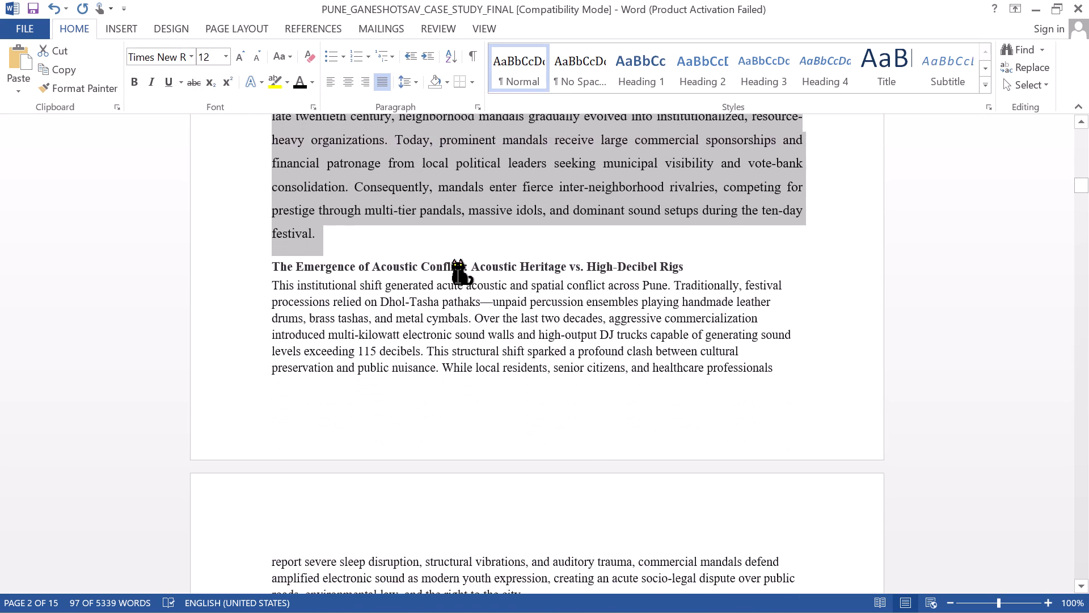
{"action": "triple_click", "coordinate": [457, 270]}
{"action": "double_click", "coordinate": [457, 270]}
{"action": "triple_click", "coordinate": [461, 270]}
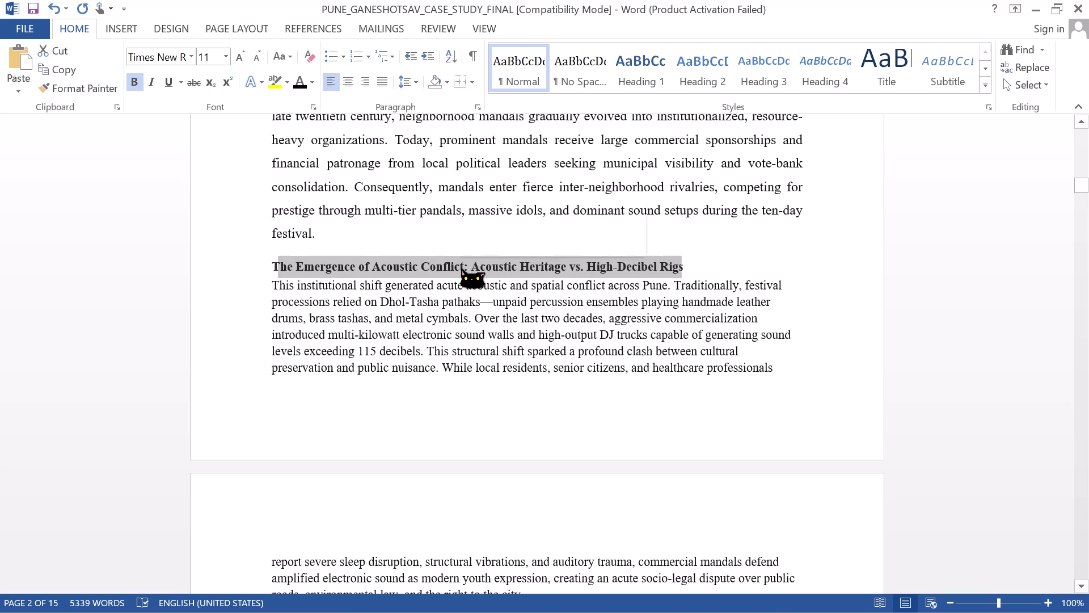
{"action": "left_click", "coordinate": [555, 222]}
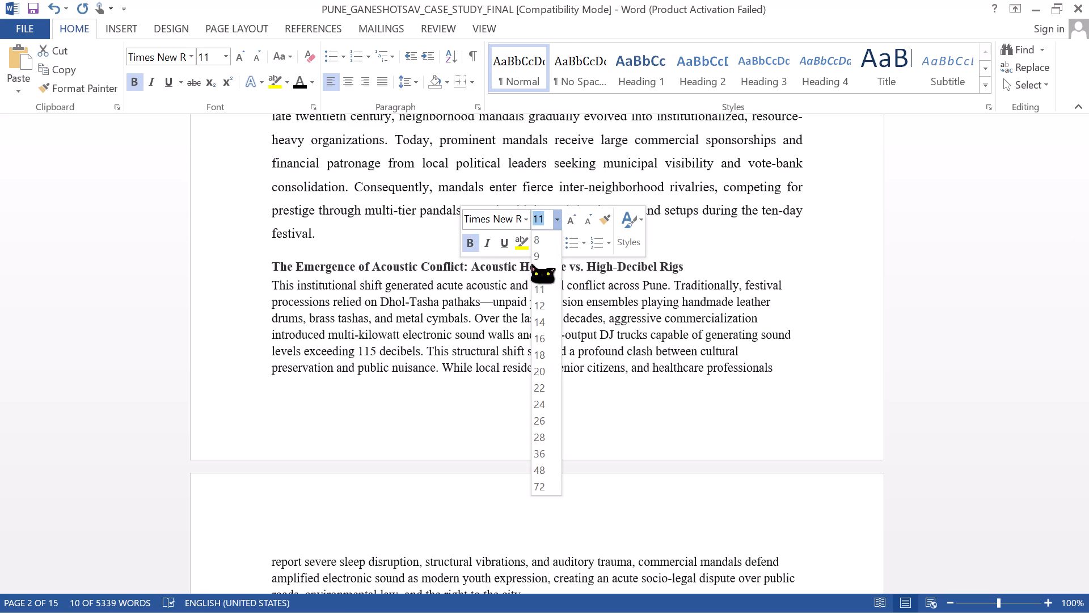
{"action": "left_click", "coordinate": [536, 308]}
Justify the paragraph under the Emergence of Acoustic Conflict subheading and give it 1.5 line spacing.
{"action": "triple_click", "coordinate": [497, 323]}
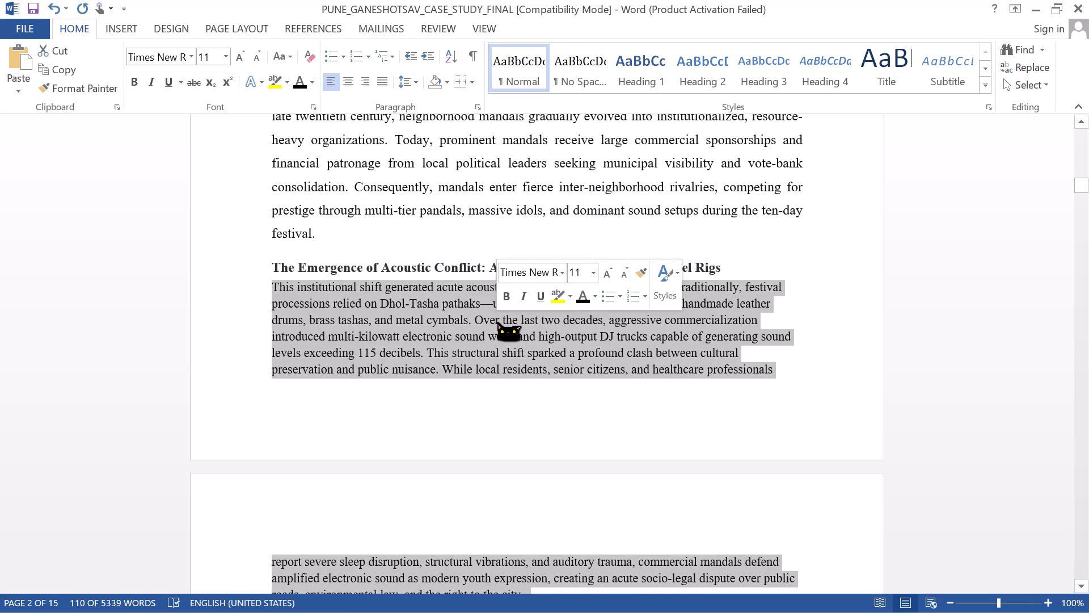
{"action": "triple_click", "coordinate": [497, 323]}
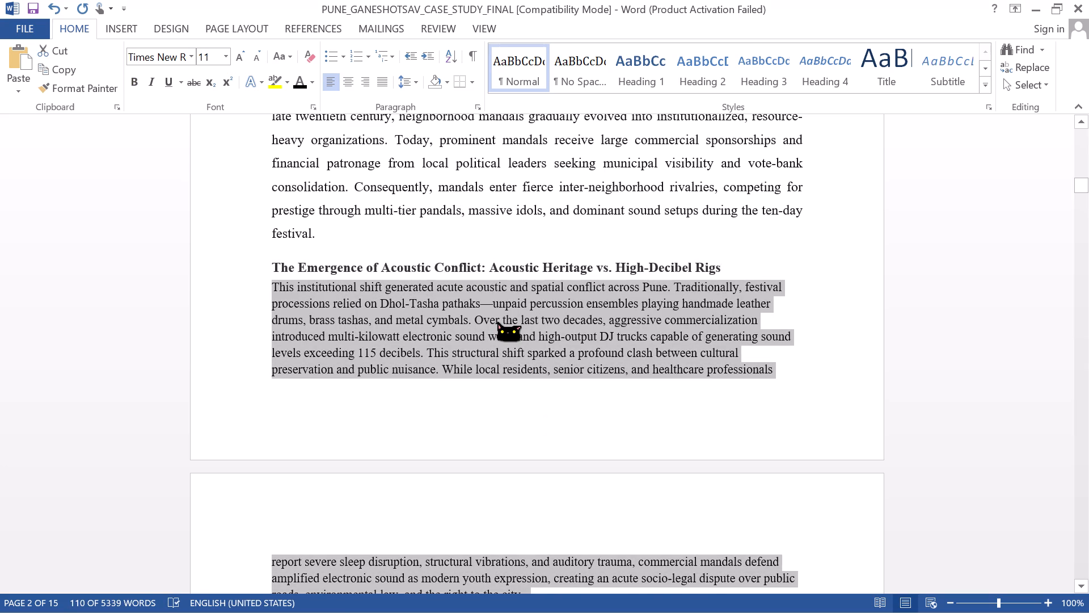
{"action": "key", "text": "ctrl+j"}
{"action": "left_click", "coordinate": [413, 86]}
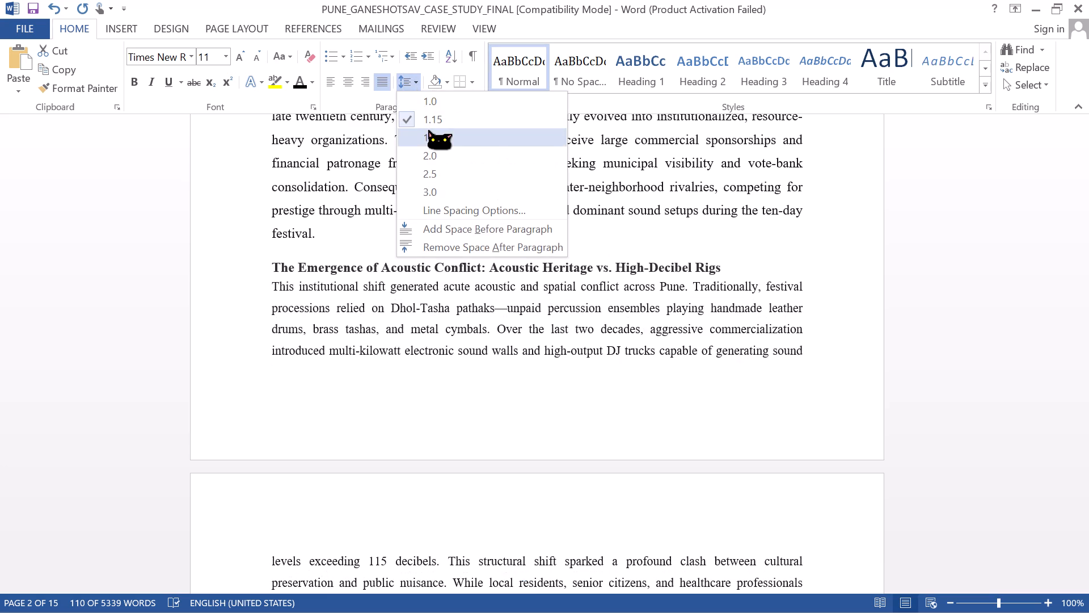
{"action": "left_click", "coordinate": [428, 131]}
Insert a page break after the Evolution of the Public Festival paragraph so the Emergence of Acoustic Conflict subheading starts on a new page.
{"action": "scroll", "coordinate": [698, 276], "scroll_direction": "down", "scroll_amount": 8}
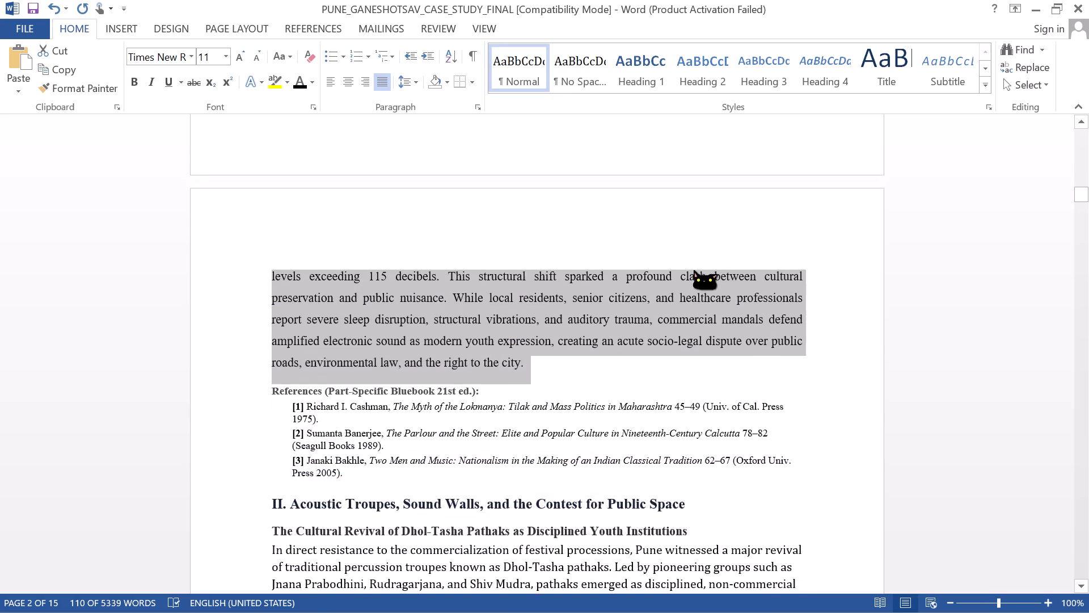
{"action": "scroll", "coordinate": [693, 270], "scroll_direction": "up", "scroll_amount": 1}
{"action": "scroll", "coordinate": [690, 272], "scroll_direction": "down", "scroll_amount": 2}
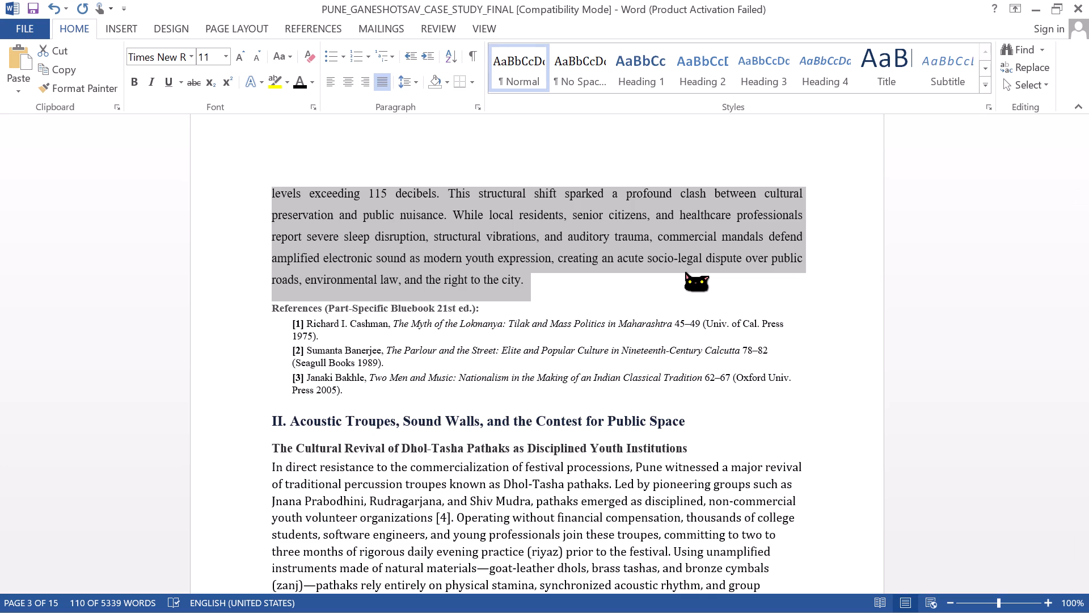
{"action": "scroll", "coordinate": [685, 273], "scroll_direction": "up", "scroll_amount": 8}
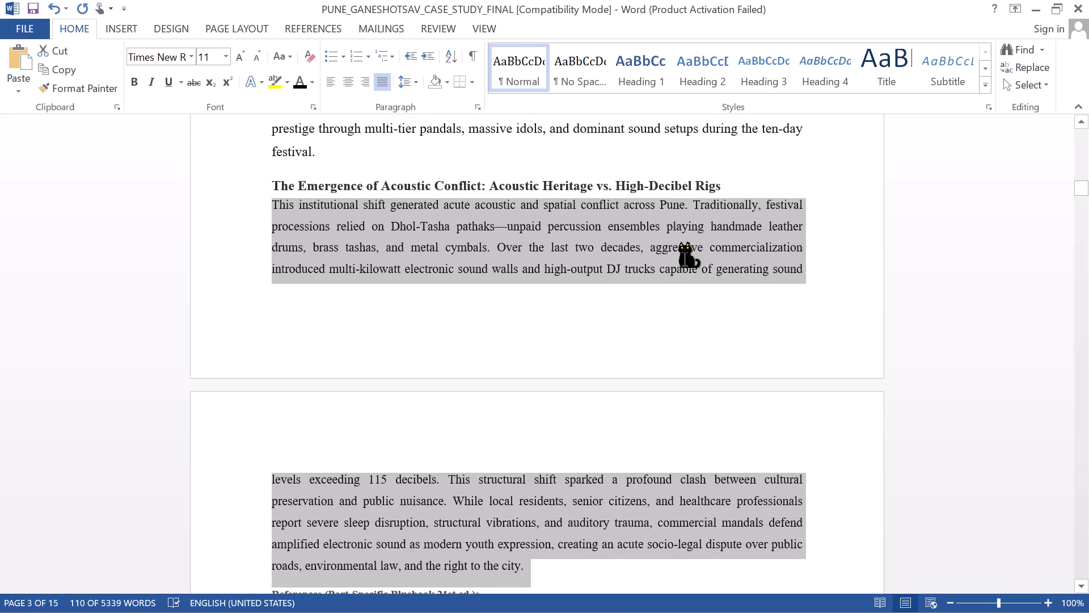
{"action": "scroll", "coordinate": [683, 253], "scroll_direction": "up", "scroll_amount": 2}
{"action": "left_click", "coordinate": [446, 269]}
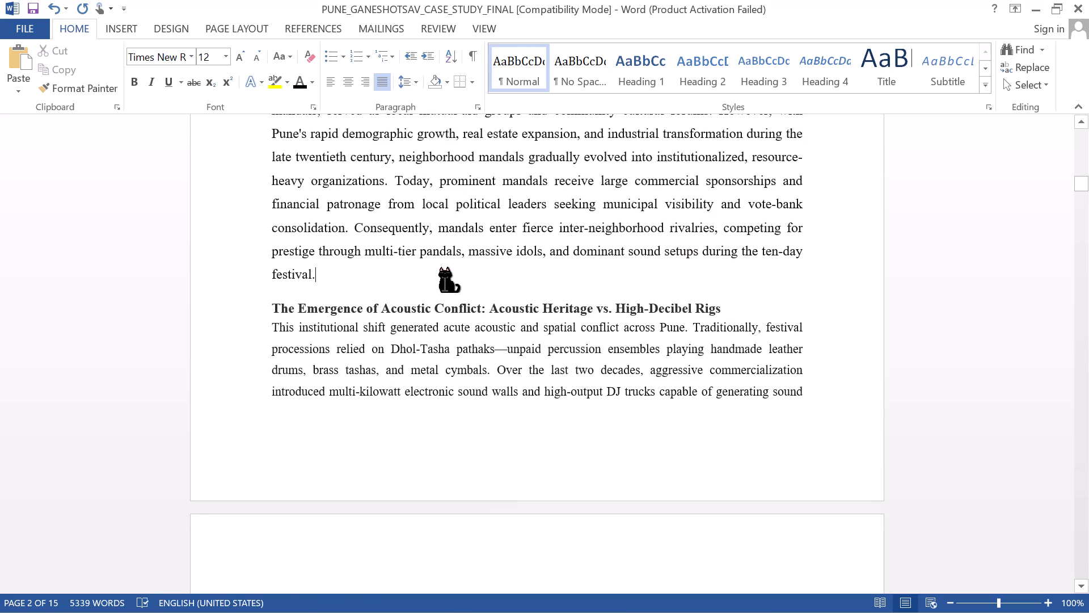
{"action": "key", "text": "Return"}
{"action": "key", "text": "Return"}
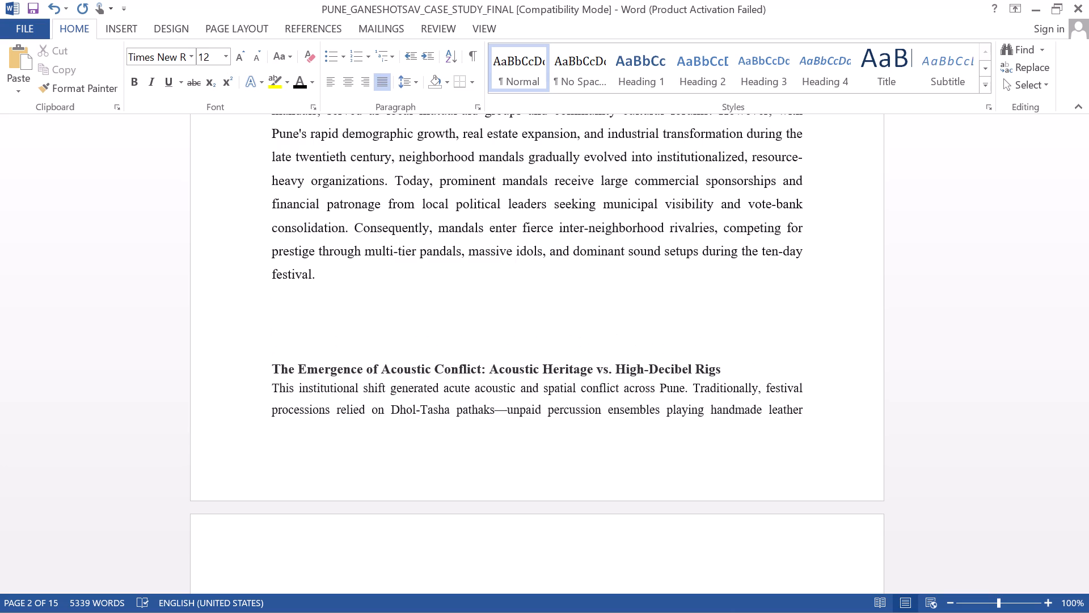
{"action": "key", "text": "BackSpace"}
{"action": "key", "text": "BackSpace"}
{"action": "key", "text": "ctrl+Return"}
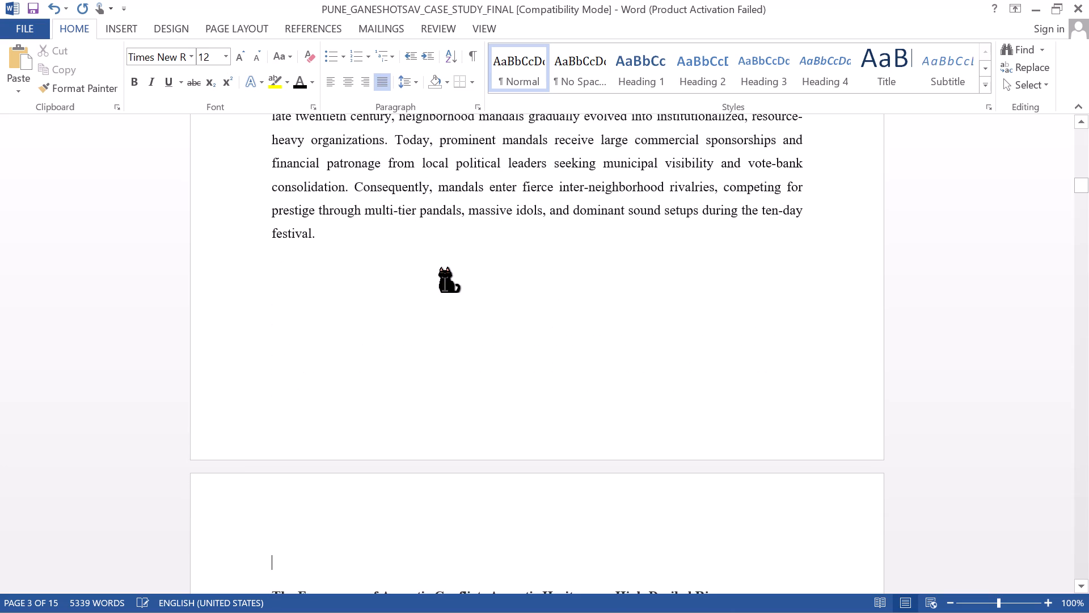
Add an empty line after the Emergence of Acoustic Conflict paragraph and apply a horizontal border line separating it from the references.
{"action": "scroll", "coordinate": [559, 48], "scroll_direction": "down", "scroll_amount": 14}
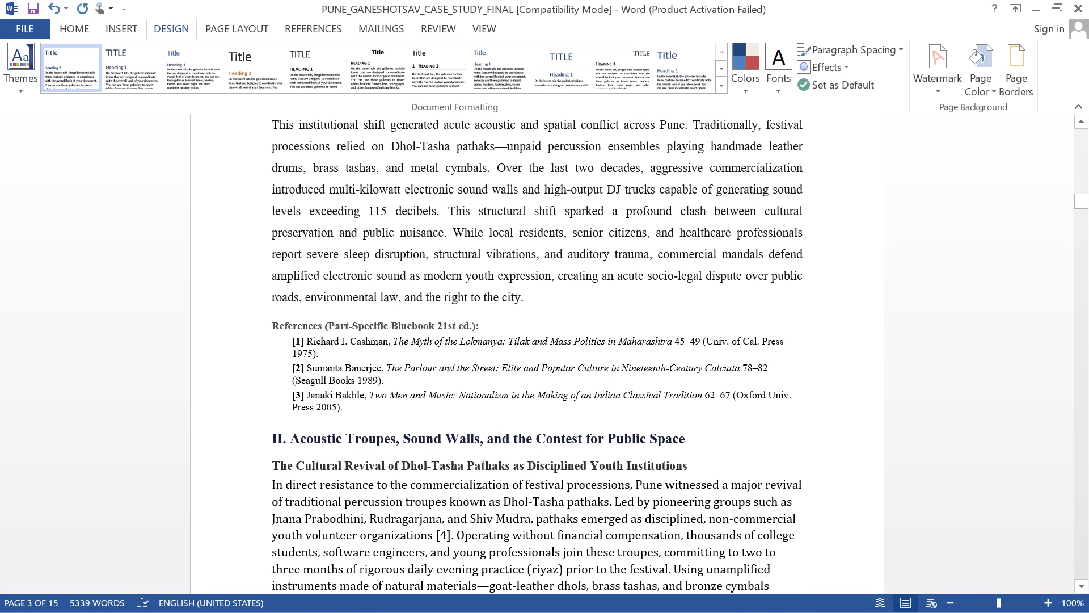
{"action": "scroll", "coordinate": [556, 313], "scroll_direction": "up", "scroll_amount": 3}
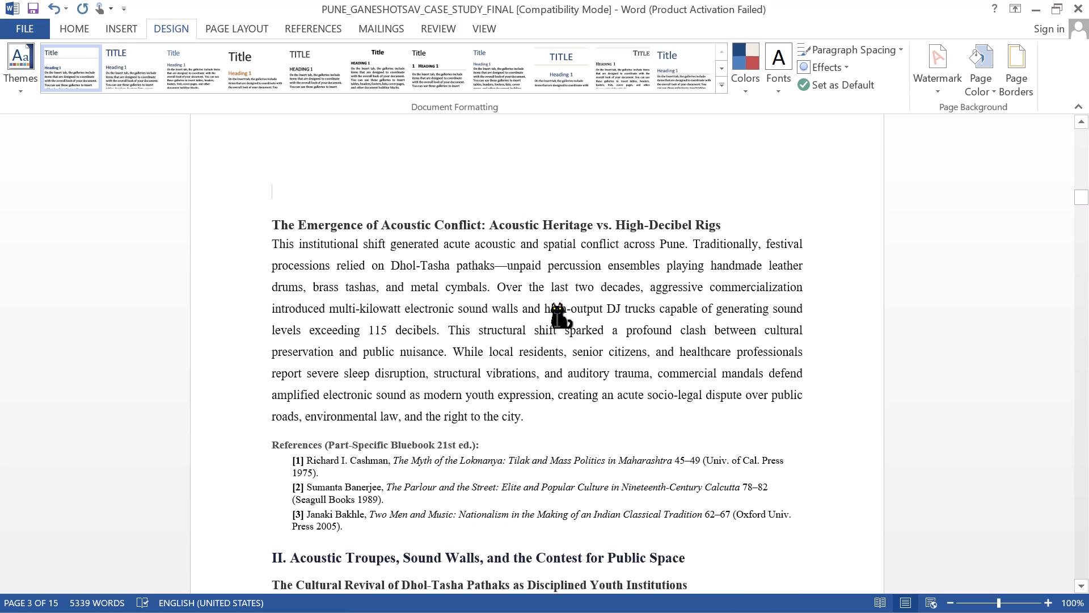
{"action": "left_click", "coordinate": [731, 428]}
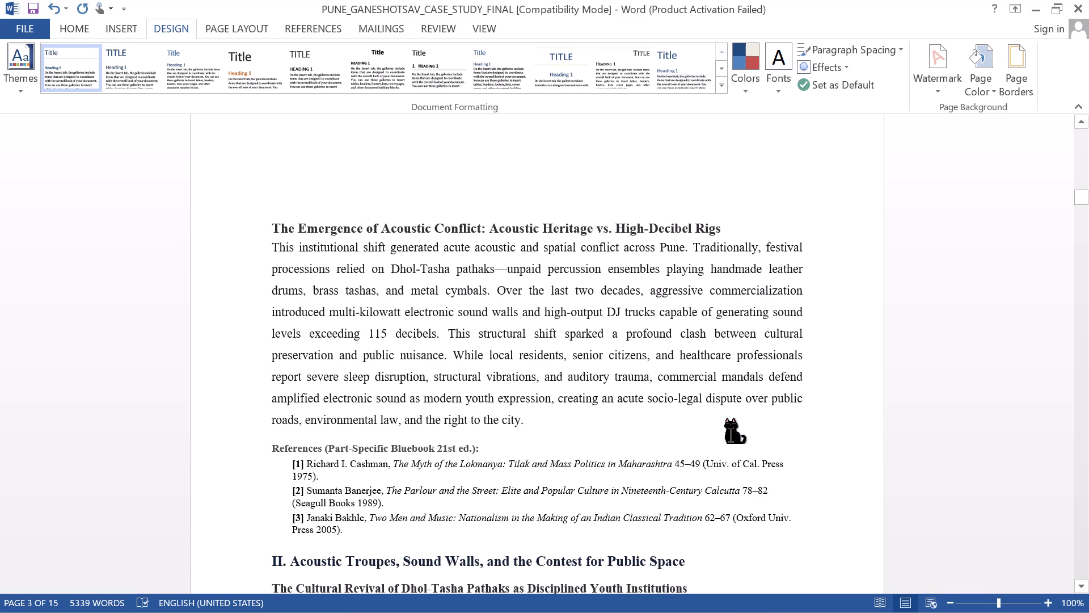
{"action": "key", "text": "Return"}
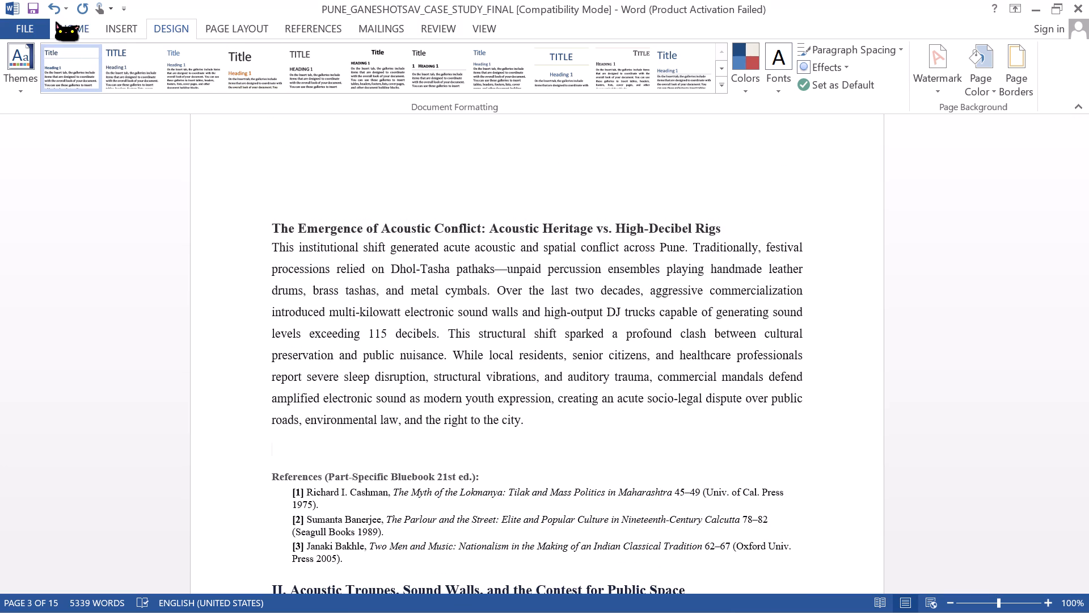
{"action": "left_click", "coordinate": [58, 26]}
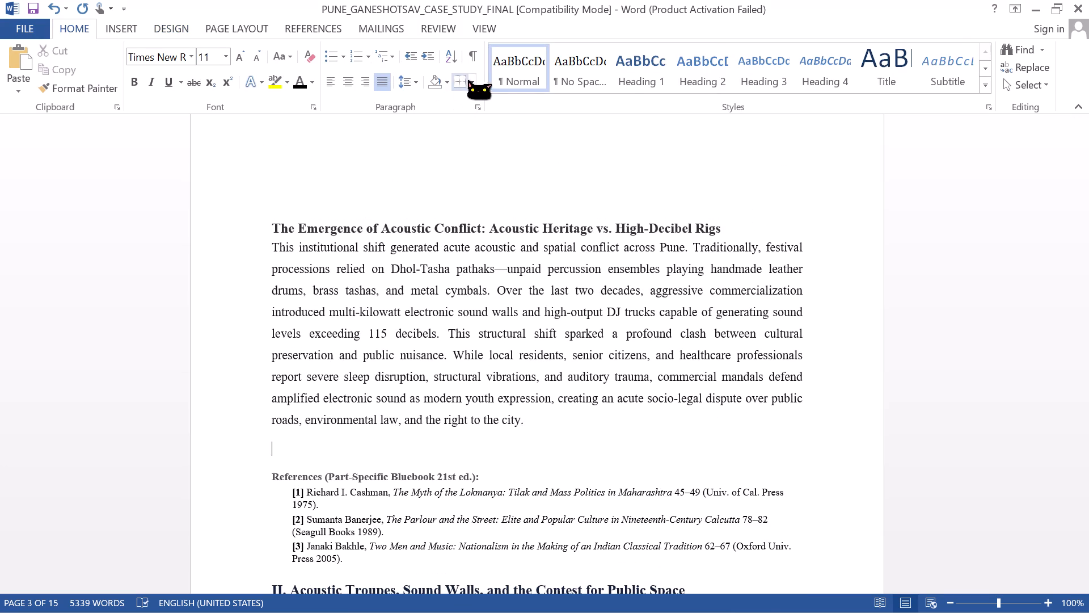
{"action": "left_click", "coordinate": [474, 83]}
{"action": "left_click", "coordinate": [470, 120]}
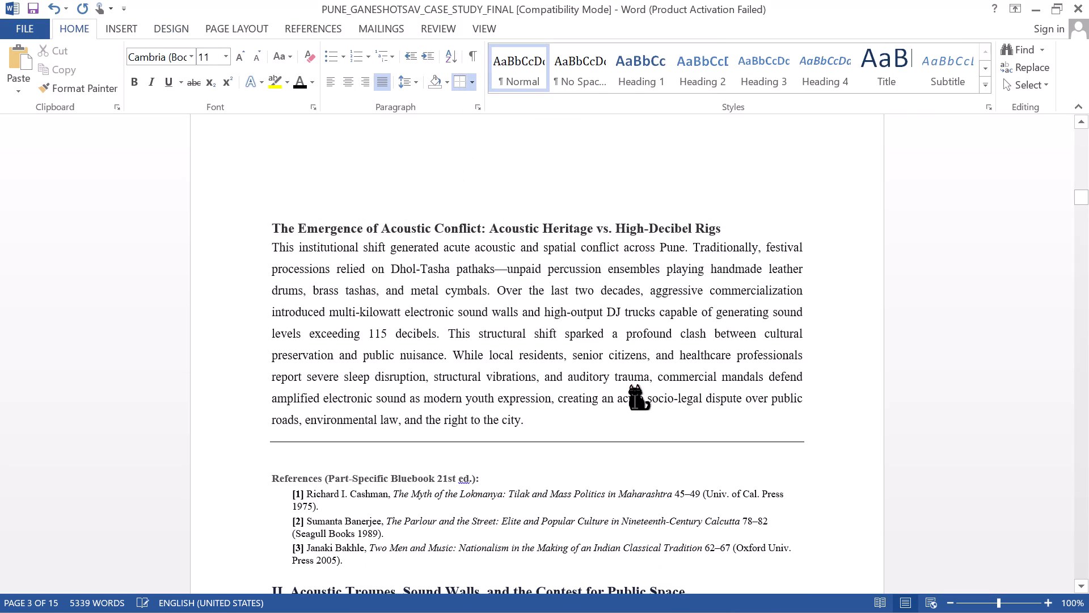
Insert a page break after reference [3] so the "II. Acoustic Troupes, Sound Walls, and the Contest for Public Space" heading starts a new page.
{"action": "scroll", "coordinate": [580, 454], "scroll_direction": "down", "scroll_amount": 5}
{"action": "left_click", "coordinate": [843, 342]}
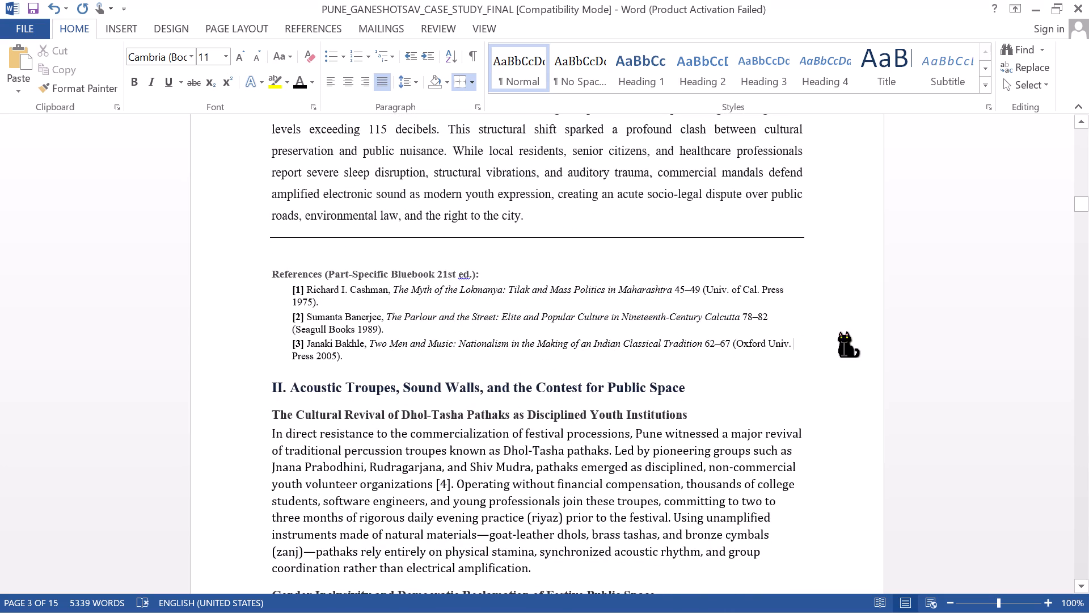
{"action": "left_click", "coordinate": [420, 363]}
{"action": "key", "text": "Return"}
{"action": "key", "text": "ctrl+Return"}
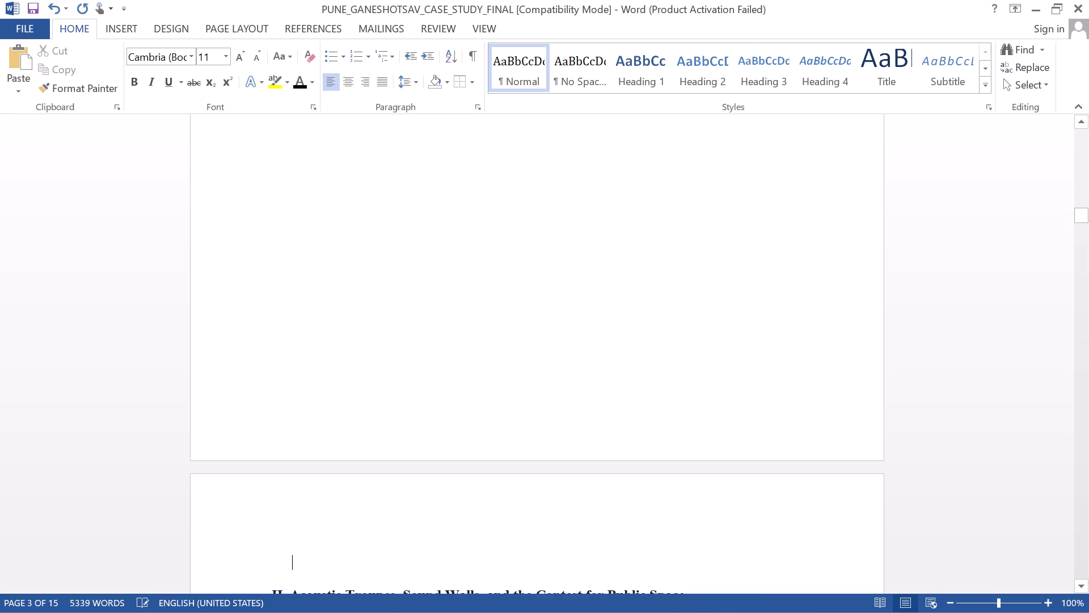
{"action": "scroll", "coordinate": [431, 373], "scroll_direction": "up", "scroll_amount": 9}
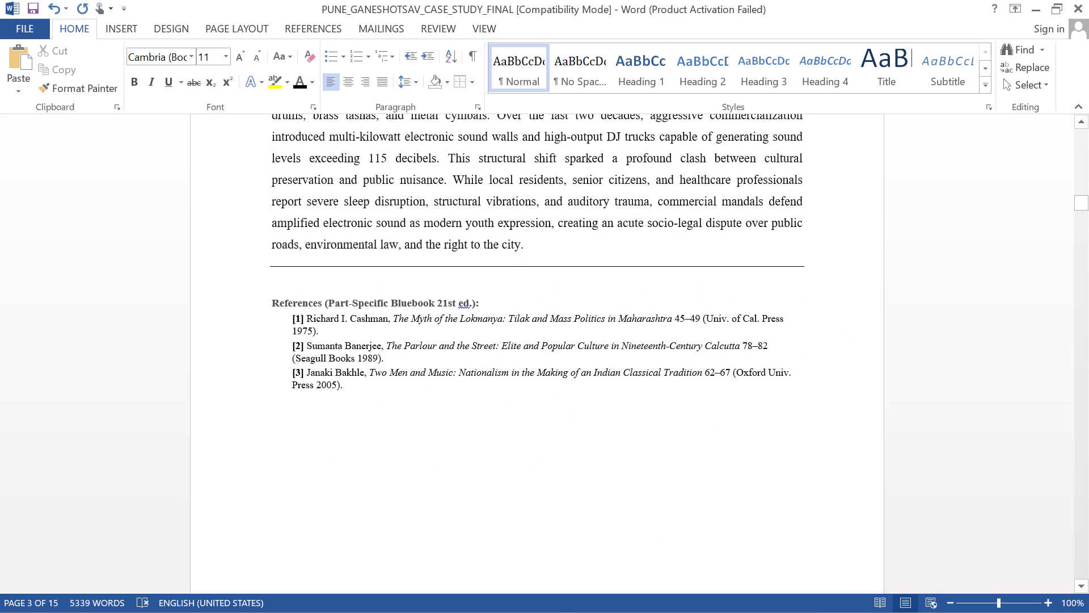
Set the "II. Acoustic Troupes, Sound Walls, and the Contest for Public Space" heading to 14 pt.
{"action": "scroll", "coordinate": [717, 436], "scroll_direction": "down", "scroll_amount": 5, "text": "ctrl"}
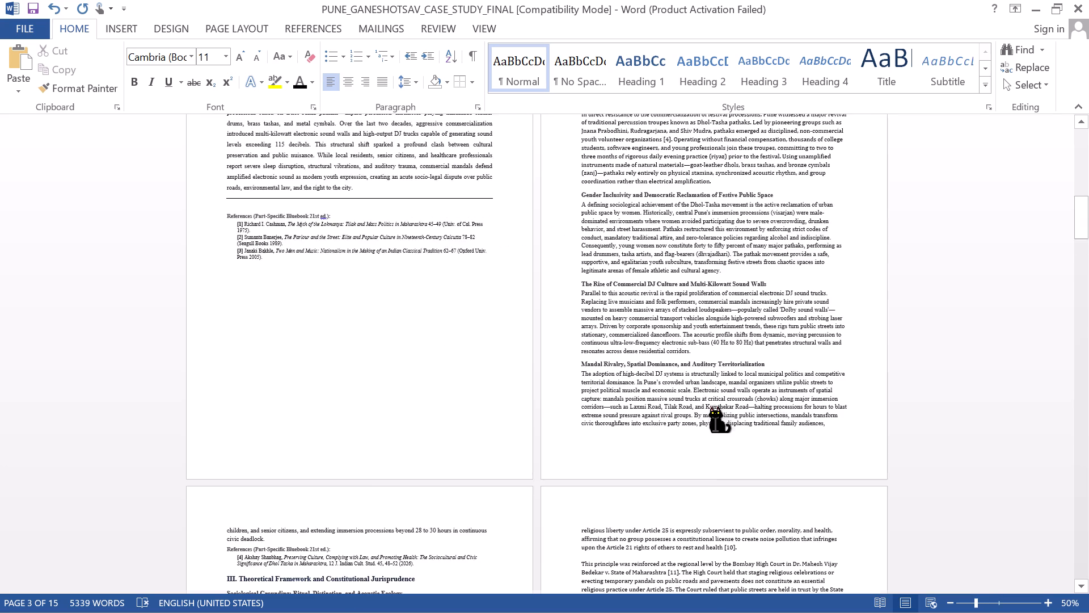
{"action": "scroll", "coordinate": [713, 415], "scroll_direction": "up", "scroll_amount": 20}
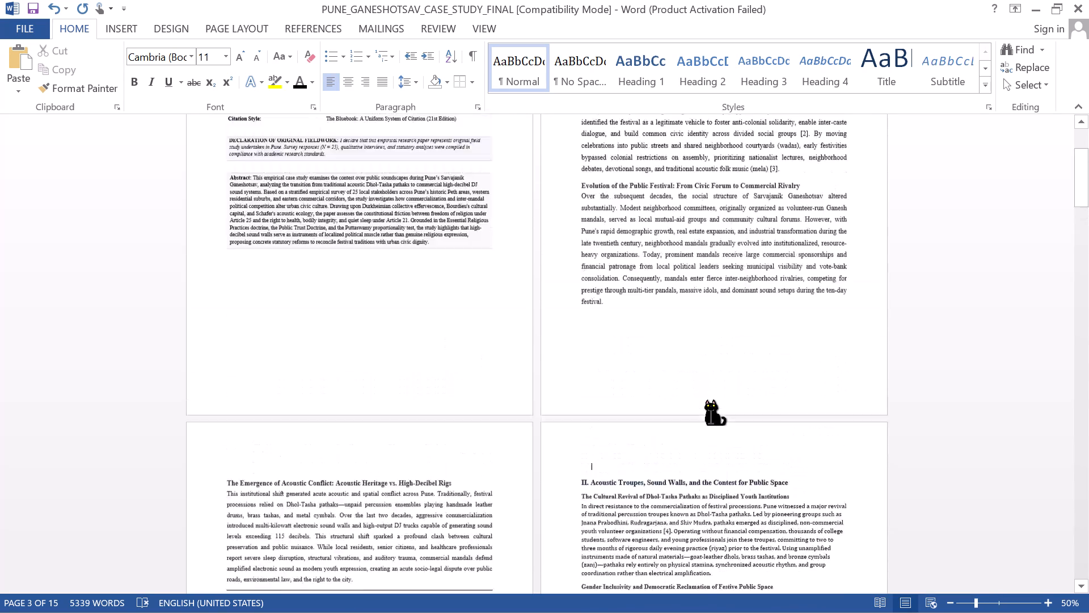
{"action": "scroll", "coordinate": [710, 410], "scroll_direction": "up", "scroll_amount": 8}
{"action": "scroll", "coordinate": [710, 410], "scroll_direction": "down", "scroll_amount": 13}
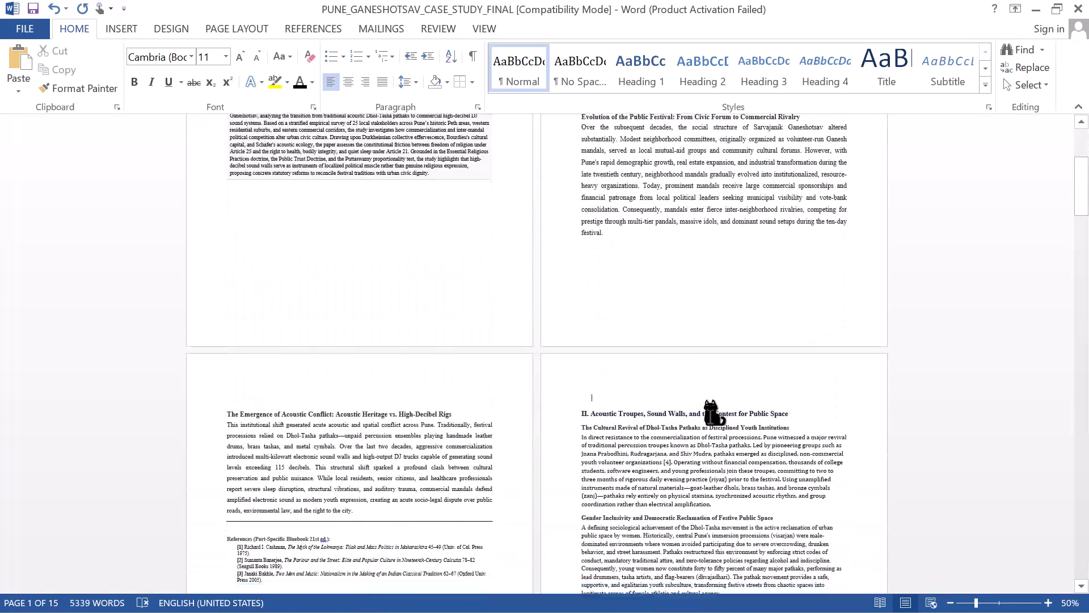
{"action": "scroll", "coordinate": [709, 410], "scroll_direction": "down", "scroll_amount": 7}
{"action": "triple_click", "coordinate": [641, 233]}
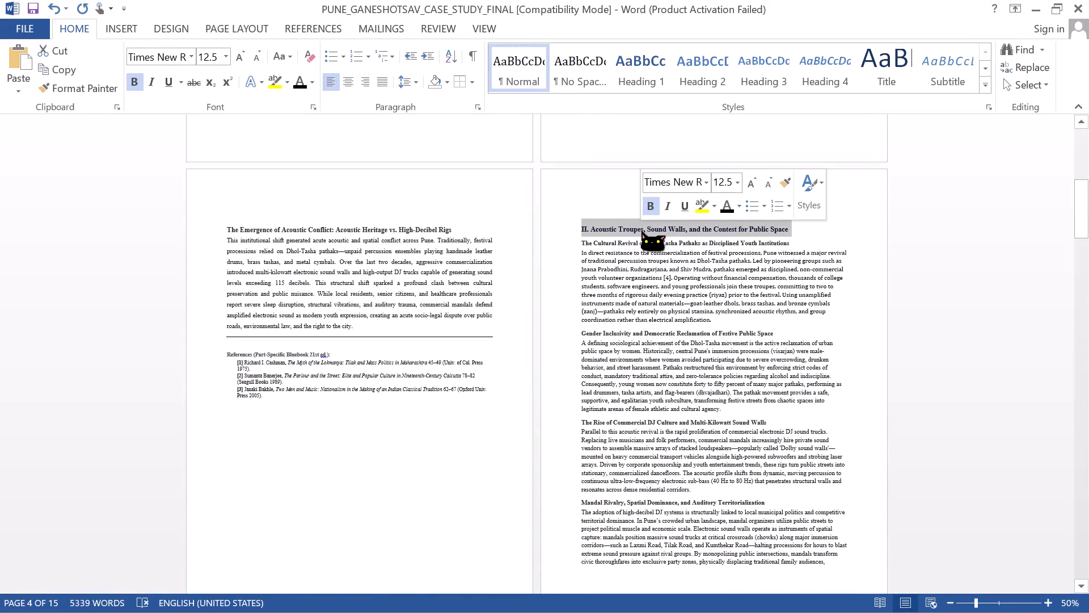
{"action": "left_click", "coordinate": [736, 181]}
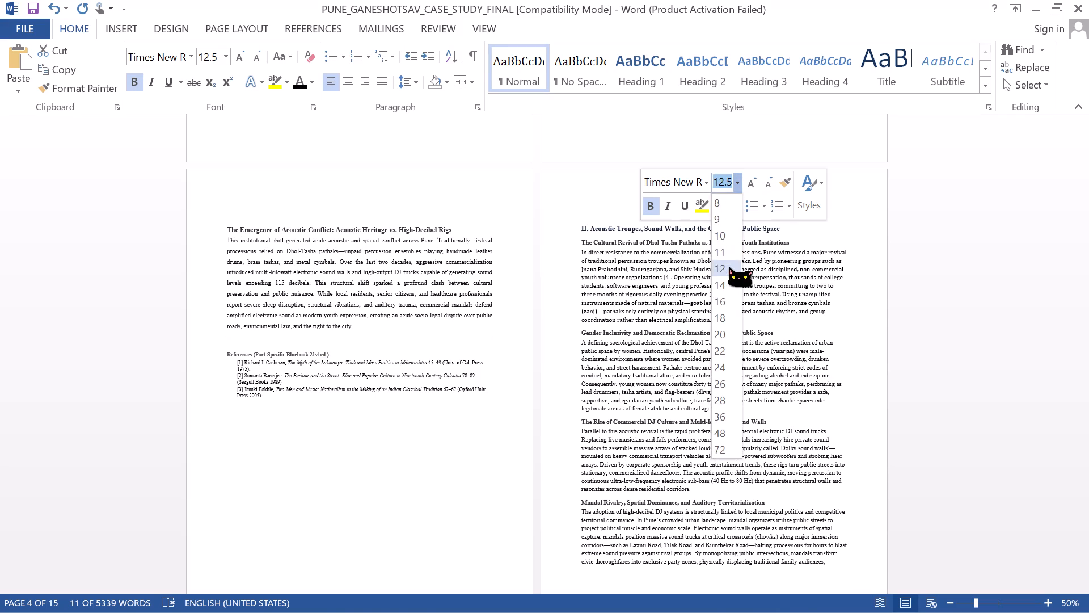
{"action": "left_click", "coordinate": [729, 288]}
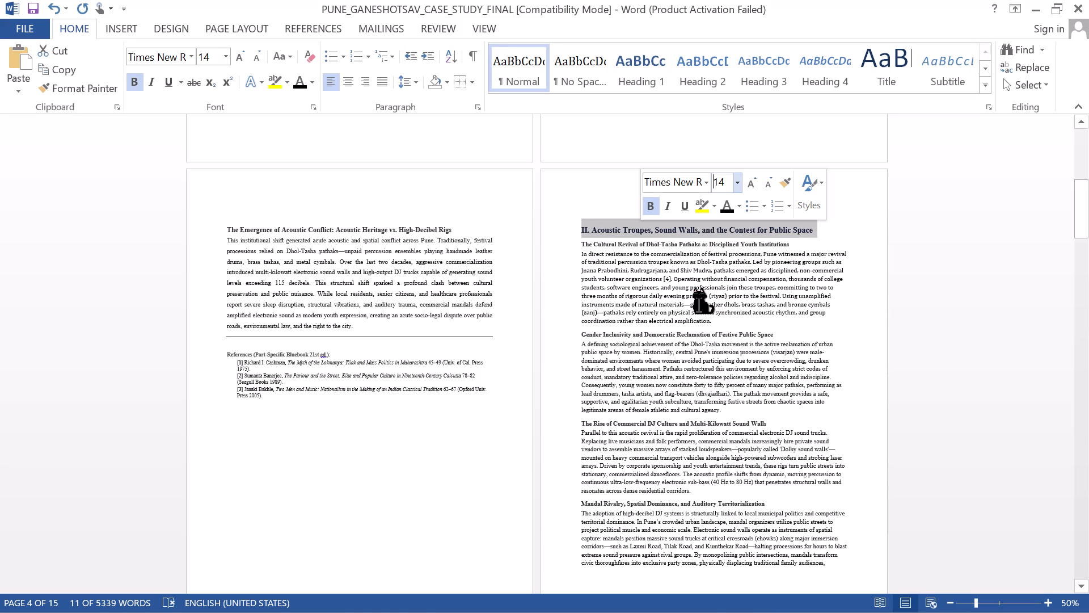
Format the paragraph under the Cultural Revival of Dhol-Tasha Pathaks subheading as Times New Roman 12 pt, justified, with 1.5 line spacing.
{"action": "double_click", "coordinate": [698, 299]}
{"action": "triple_click", "coordinate": [694, 297]}
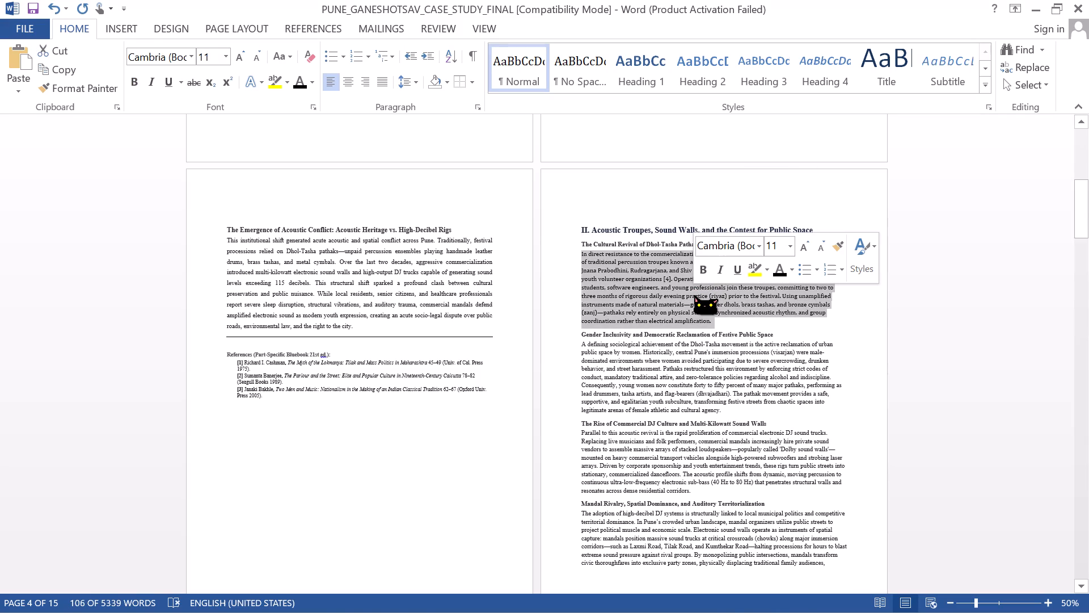
{"action": "left_click", "coordinate": [762, 244]}
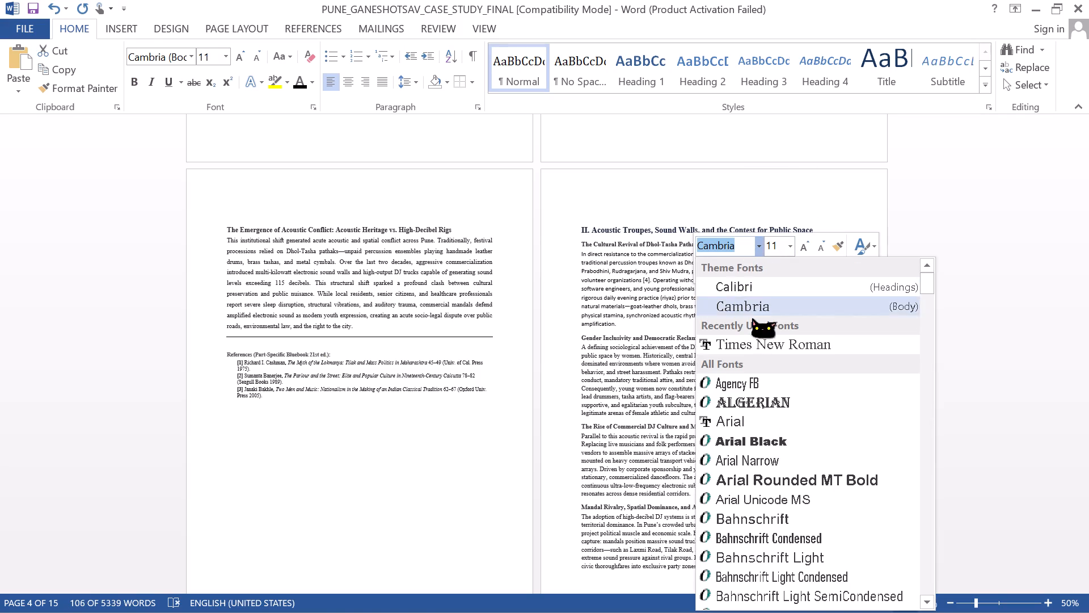
{"action": "left_click", "coordinate": [754, 339]}
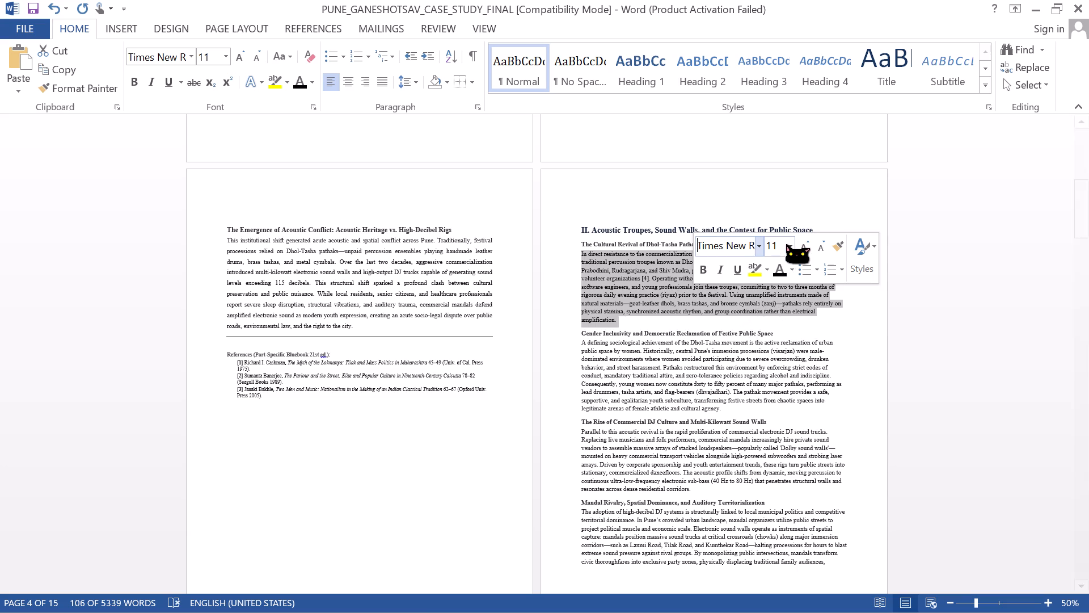
{"action": "left_click", "coordinate": [786, 245]}
{"action": "left_click", "coordinate": [792, 242]}
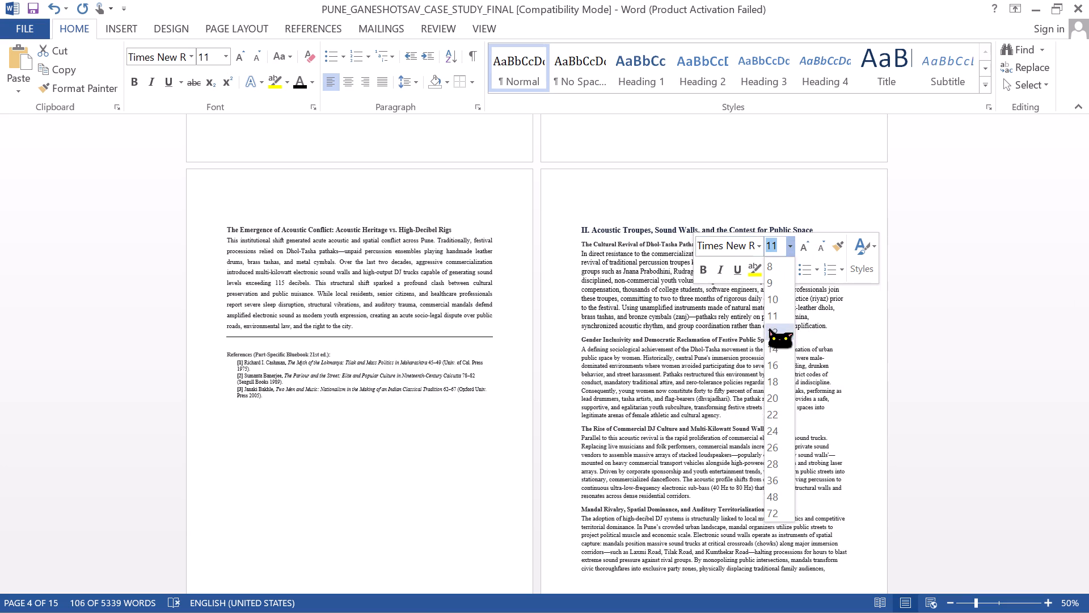
{"action": "left_click", "coordinate": [772, 330]}
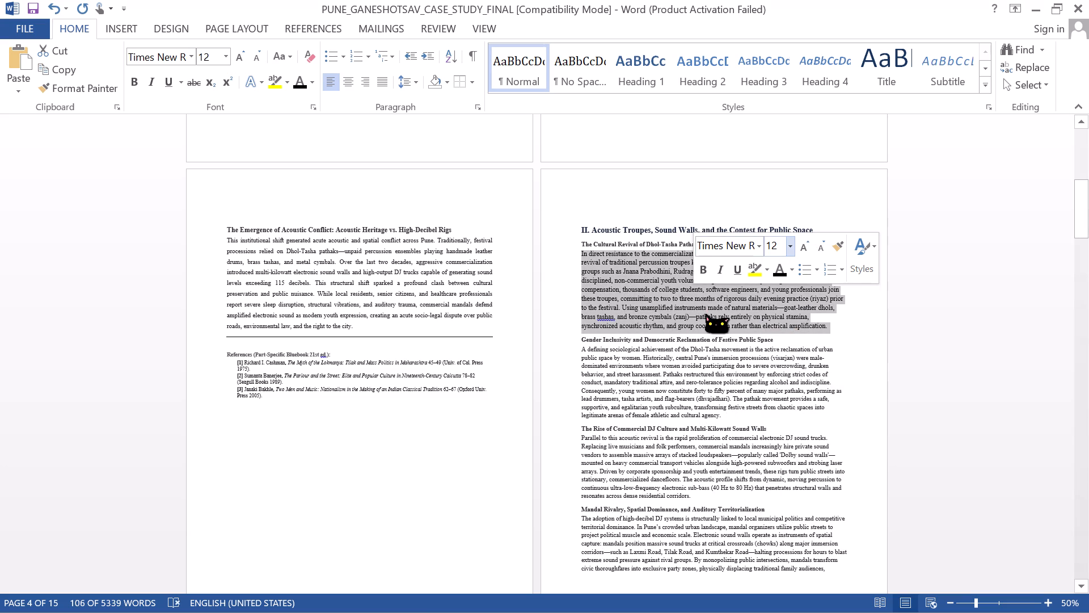
{"action": "key", "text": "ctrl+j"}
{"action": "key", "text": "ctrl+j"}
{"action": "left_click", "coordinate": [385, 83]}
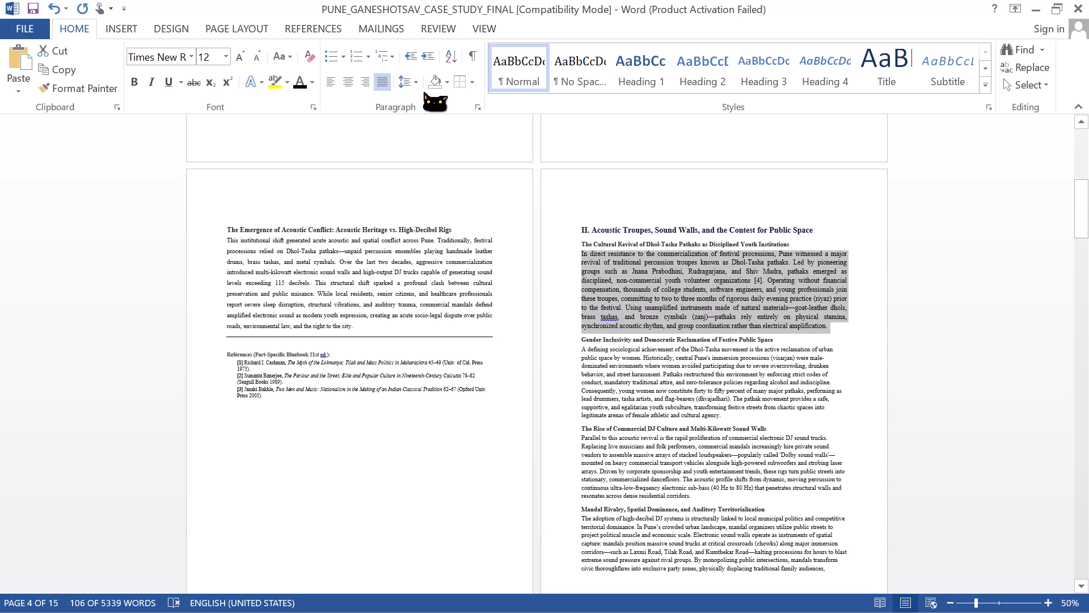
{"action": "left_click", "coordinate": [410, 81]}
{"action": "left_click", "coordinate": [428, 142]}
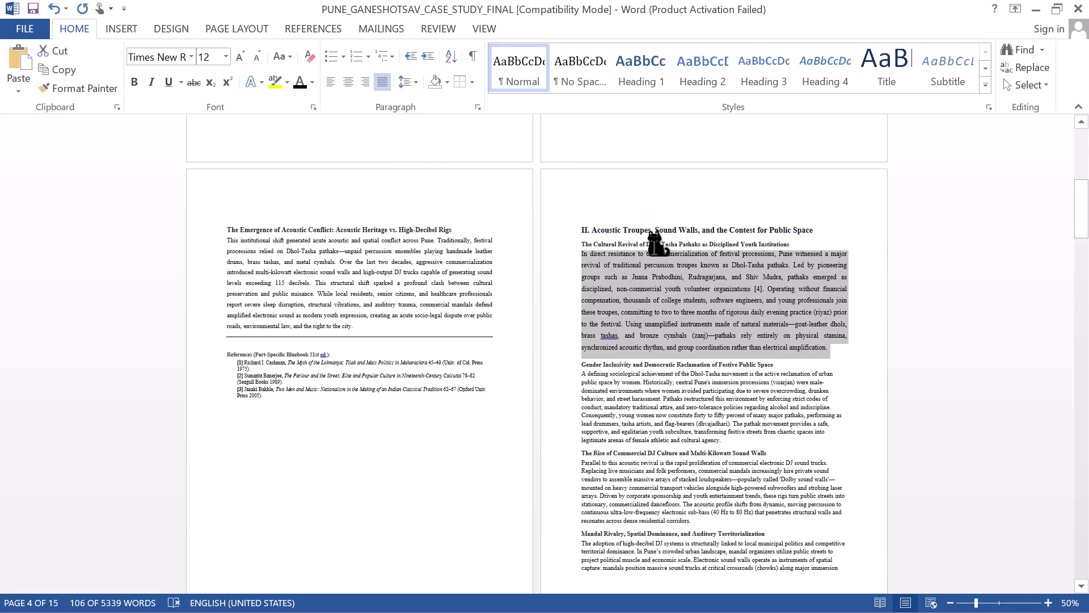
Set the "The Cultural Revival of Dhol-Tasha Pathaks as Disciplined Youth Institutions" subheading to 12 pt.
{"action": "triple_click", "coordinate": [656, 245]}
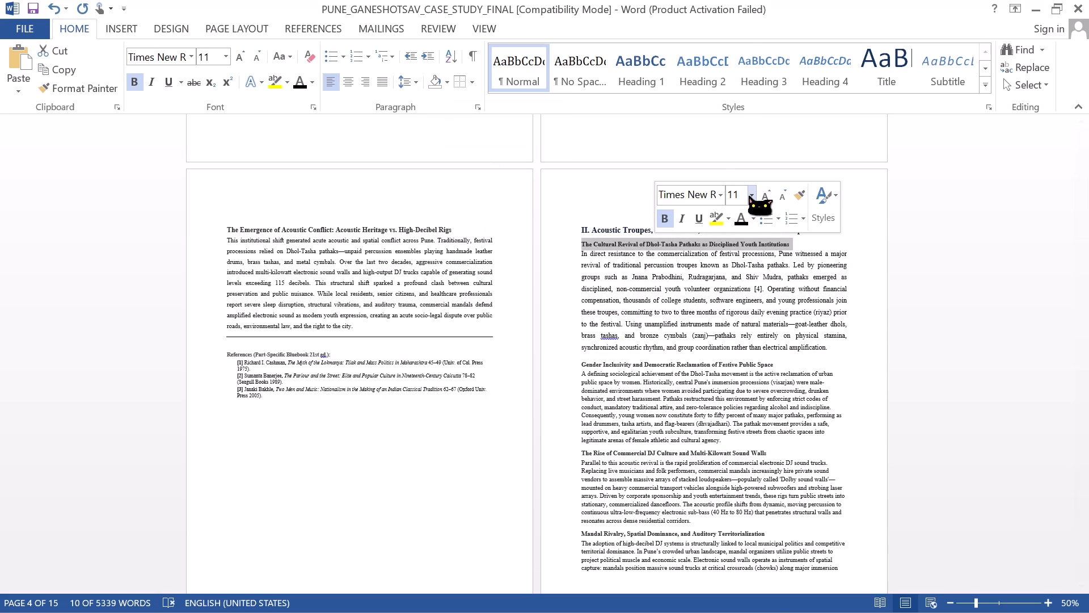
{"action": "left_click", "coordinate": [748, 196]}
{"action": "left_click", "coordinate": [731, 278]}
{"action": "left_click", "coordinate": [683, 331]}
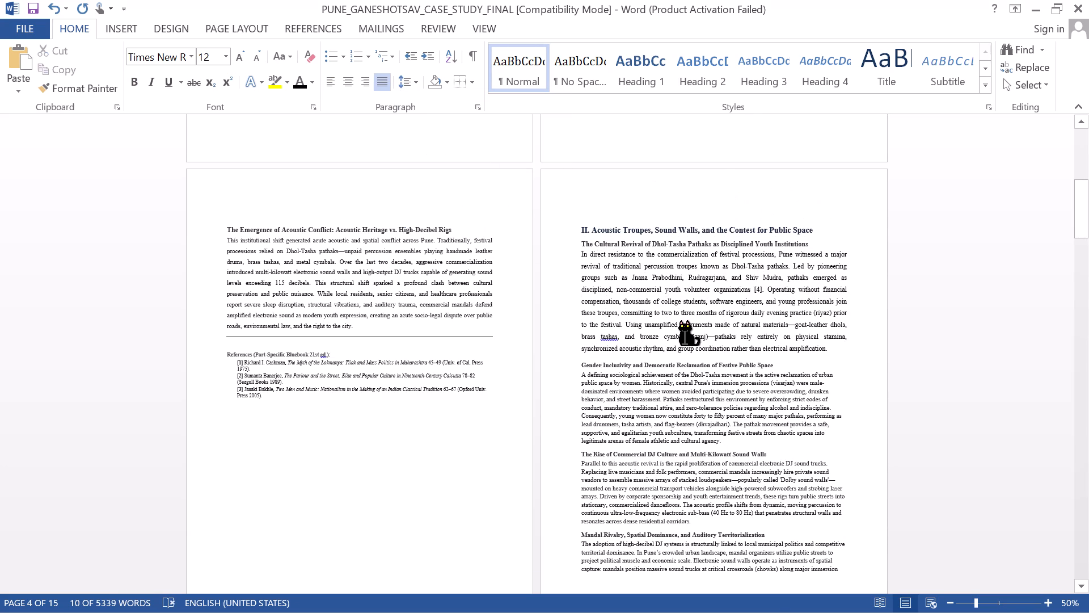
Compare the Emergence of Acoustic Conflict paragraph with the Cultural Revival paragraph and reapply 1.5 line spacing to the former.
{"action": "double_click", "coordinate": [385, 285]}
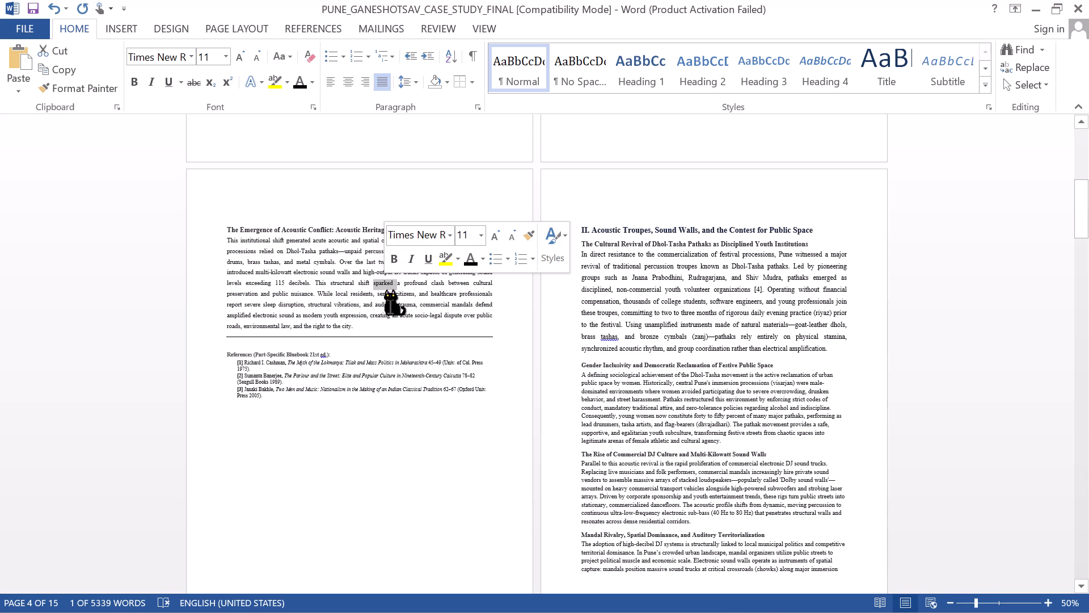
{"action": "triple_click", "coordinate": [594, 312]}
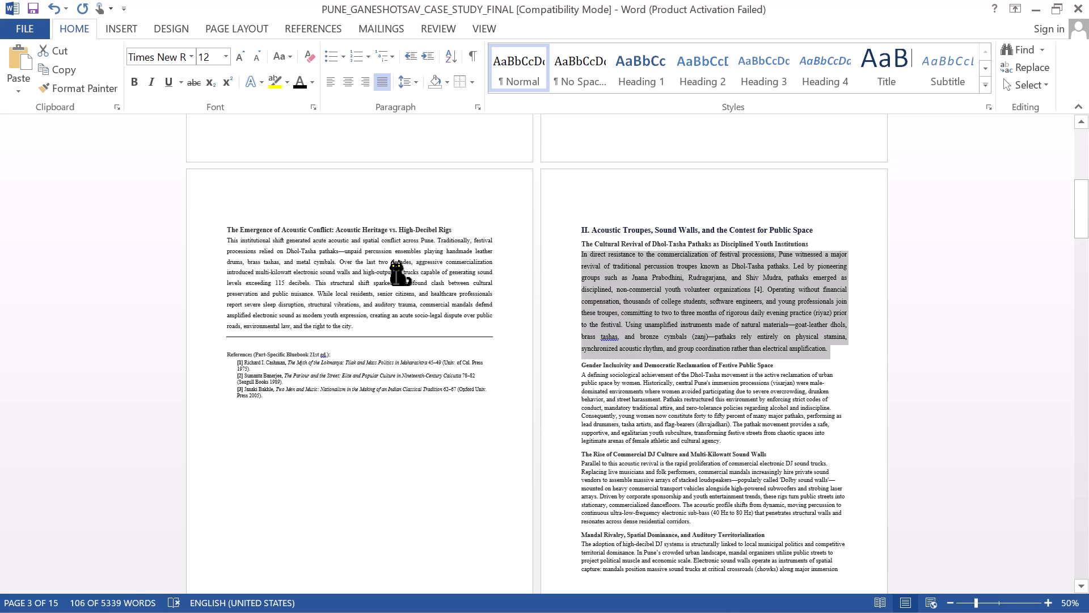
{"action": "triple_click", "coordinate": [343, 257]}
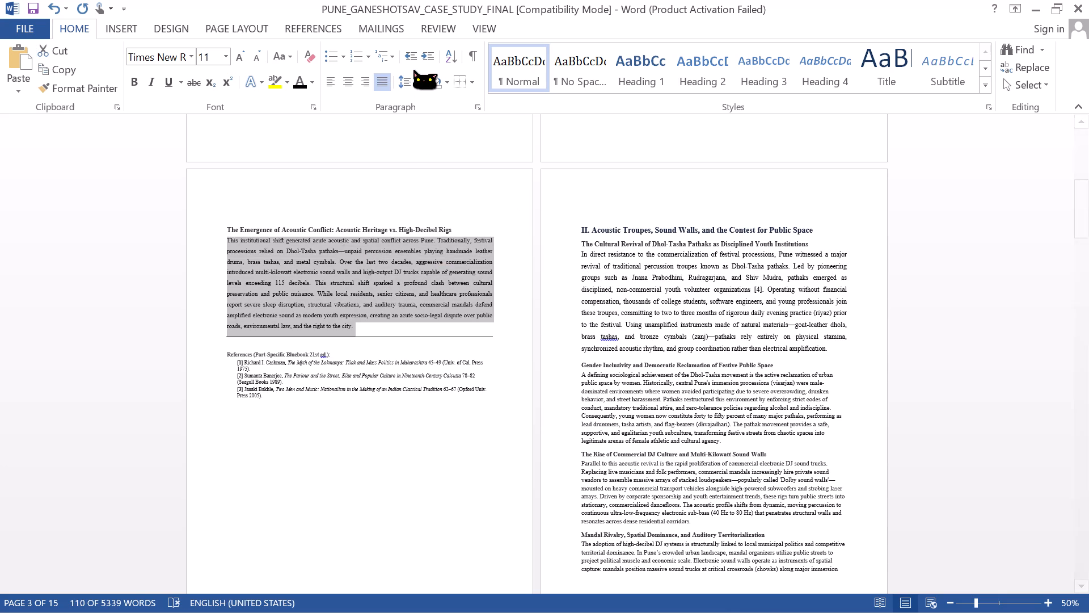
{"action": "left_click", "coordinate": [413, 71]}
{"action": "left_click", "coordinate": [415, 84]}
{"action": "left_click", "coordinate": [430, 136]}
{"action": "left_click", "coordinate": [629, 356]}
Add an unnumbered blank line between the Section II heading and the Cultural Revival subheading.
{"action": "left_click", "coordinate": [843, 242]}
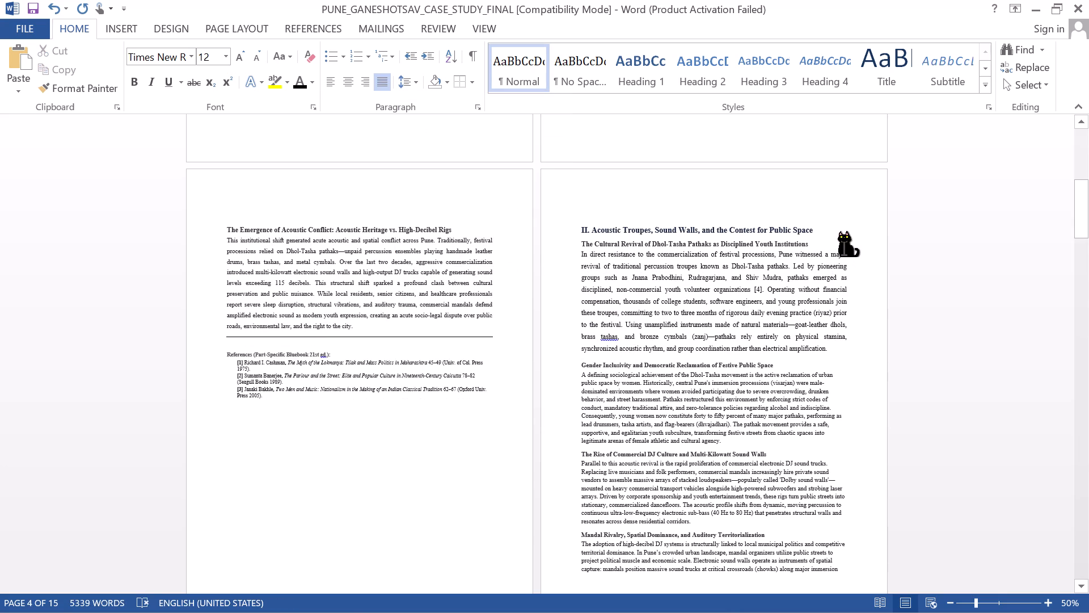
{"action": "left_click", "coordinate": [839, 233]}
{"action": "key", "text": "Return"}
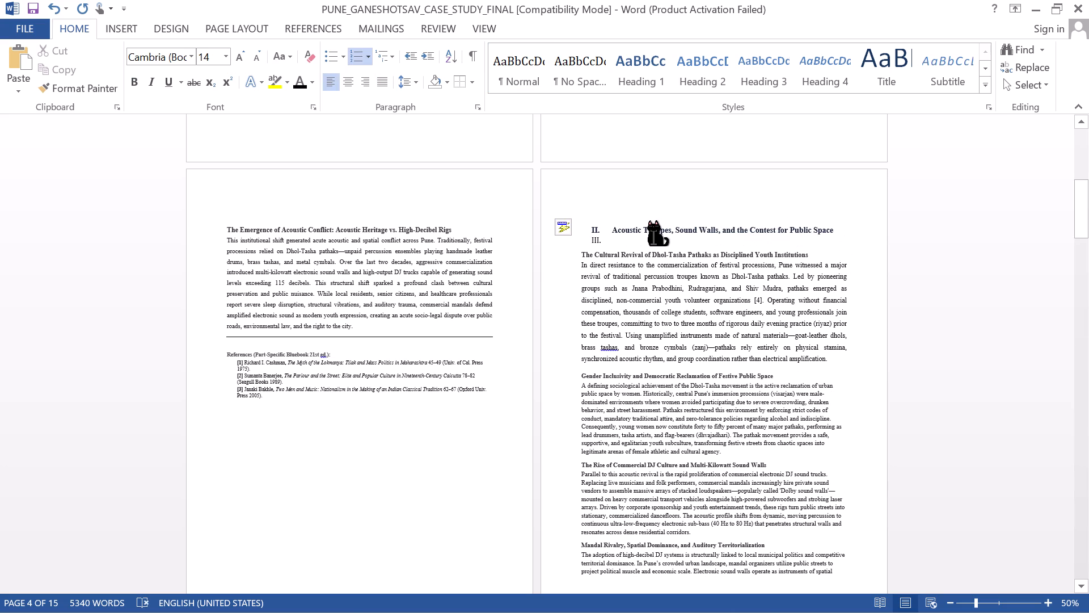
{"action": "key", "text": "BackSpace"}
Center the "Acoustic Troupes, Sound Walls, and the Contest for Public Space" section heading.
{"action": "triple_click", "coordinate": [654, 233]}
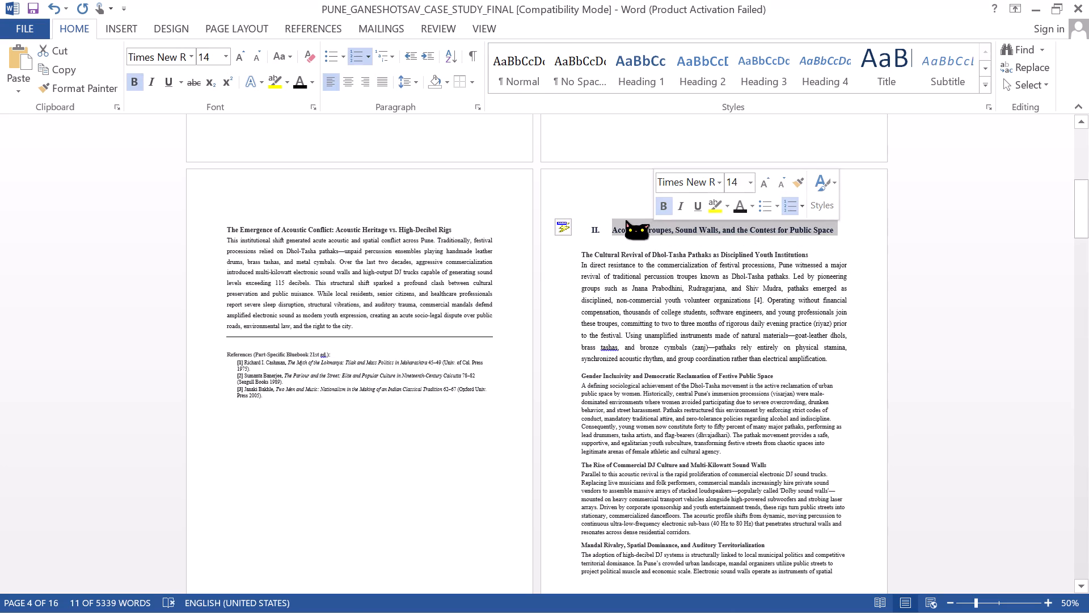
{"action": "left_click", "coordinate": [352, 75]}
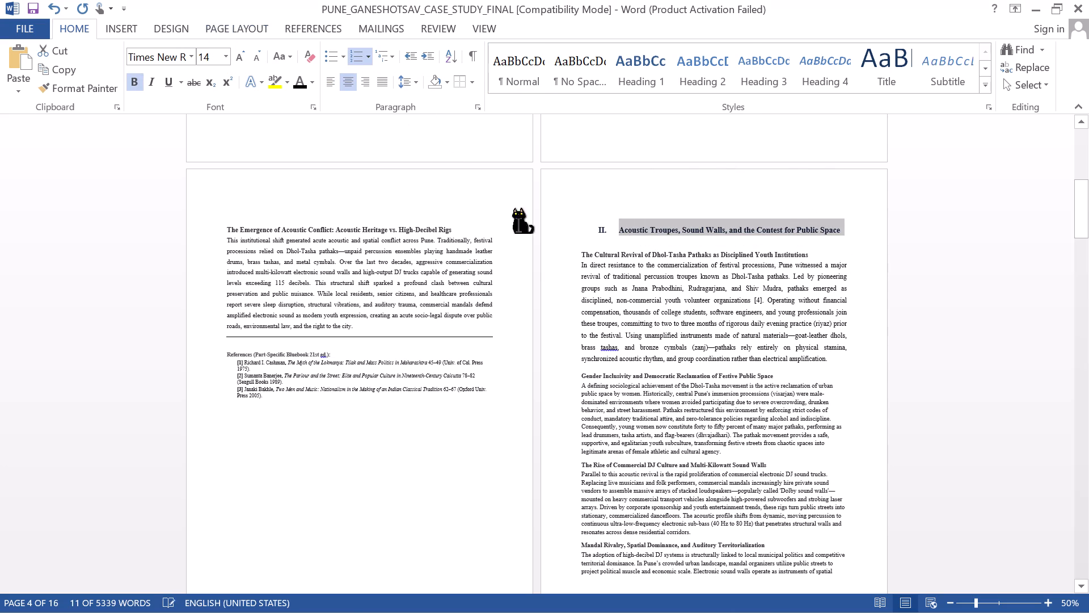
Set the "Gender Inclusivity and Democratic Reclamation of Festive Public Space" subheading to 12 pt.
{"action": "triple_click", "coordinate": [673, 378]}
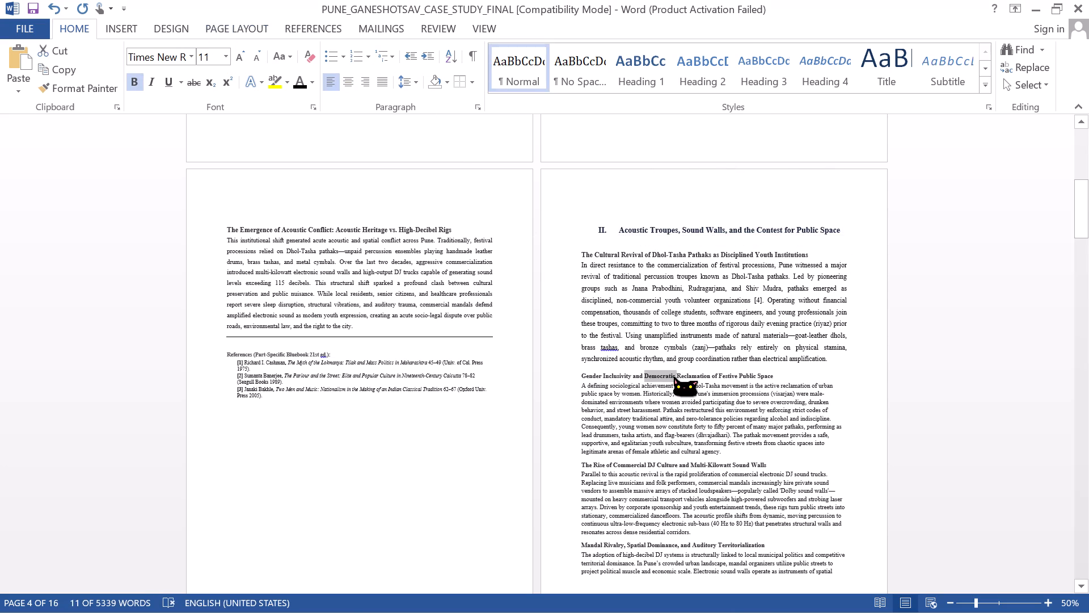
{"action": "left_click", "coordinate": [767, 333]}
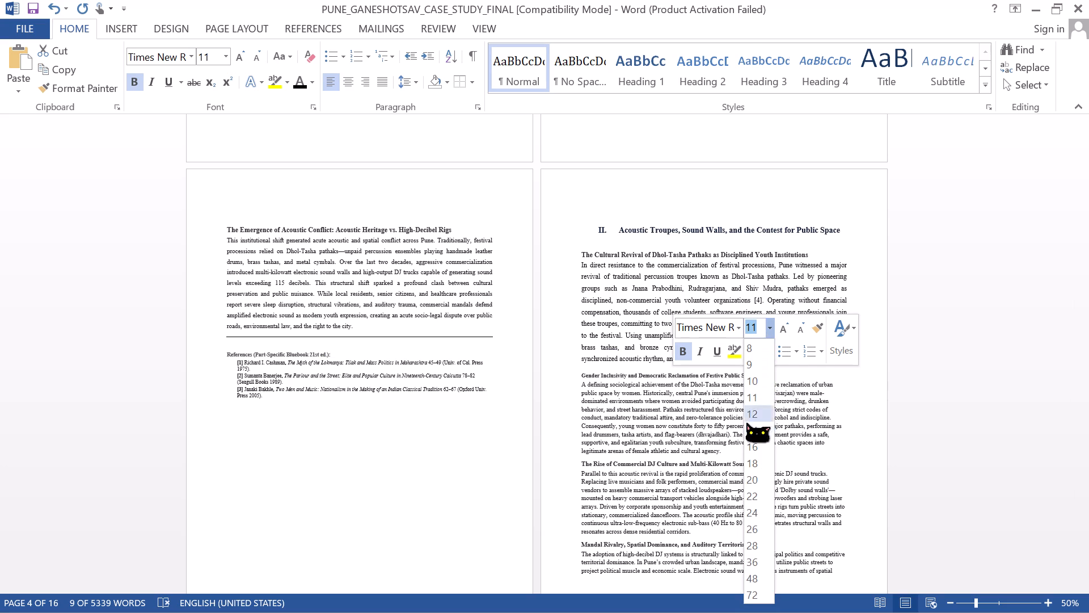
{"action": "left_click", "coordinate": [750, 415]}
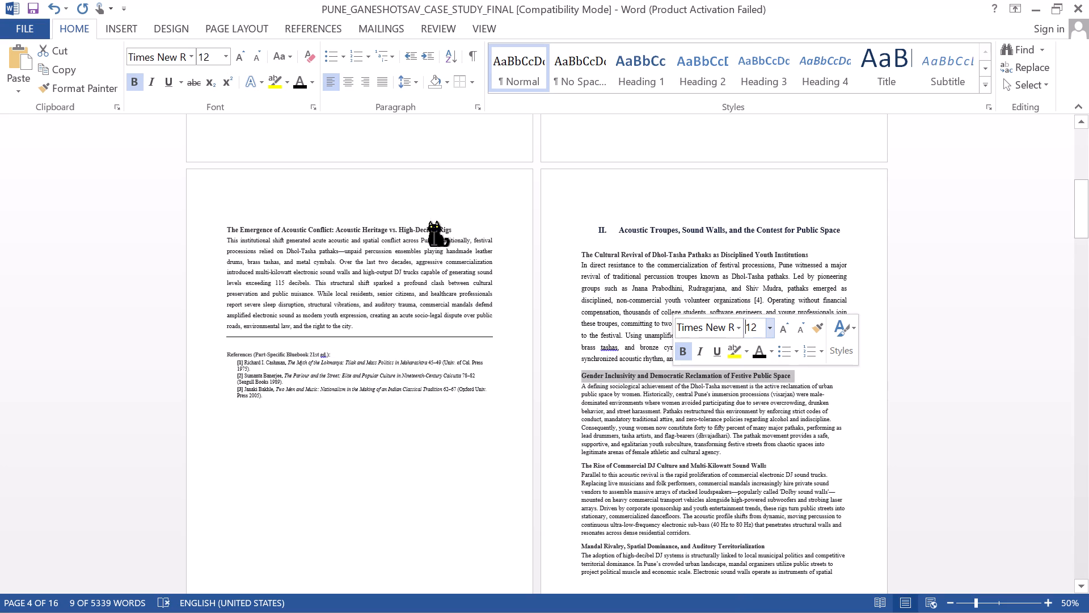
Format the body paragraph under the Gender Inclusivity subheading as 12 pt, justified, with 1.5 line spacing.
{"action": "triple_click", "coordinate": [611, 415]}
{"action": "double_click", "coordinate": [609, 413]}
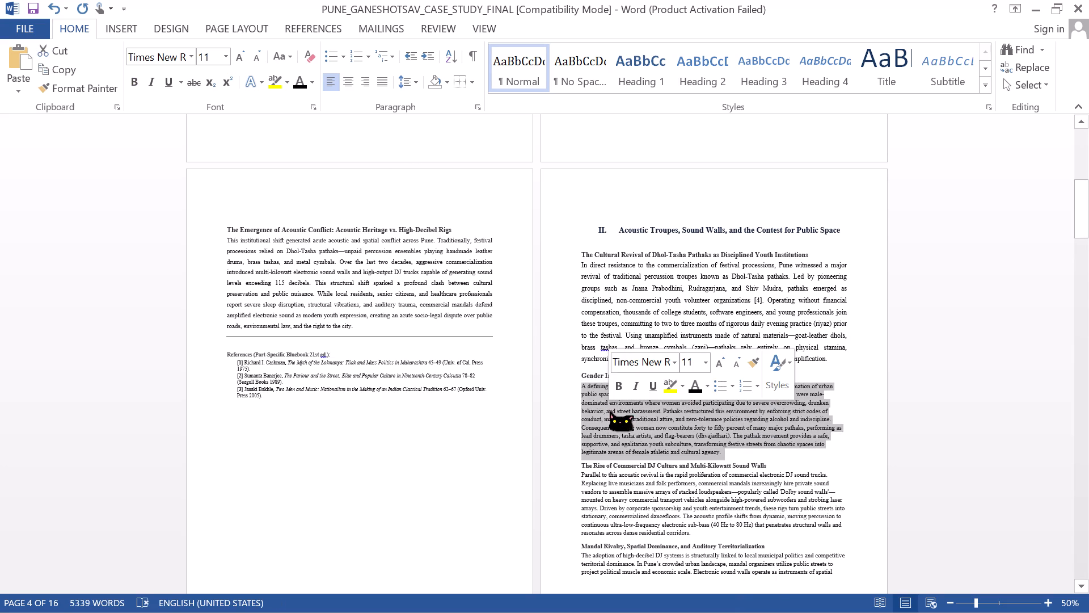
{"action": "left_click", "coordinate": [700, 360]}
{"action": "left_click", "coordinate": [708, 366]}
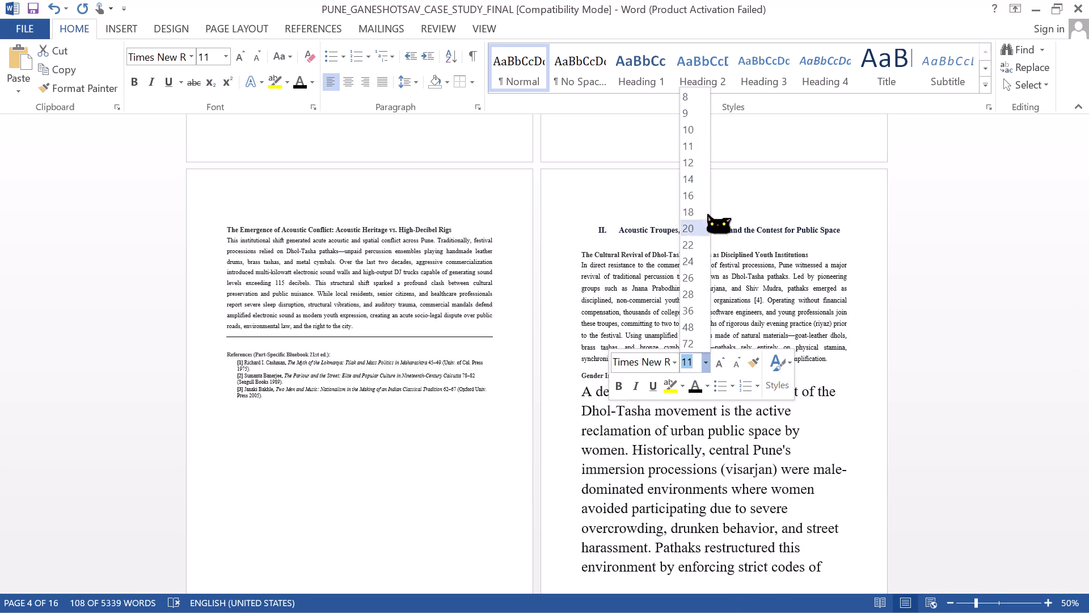
{"action": "left_click", "coordinate": [699, 166]}
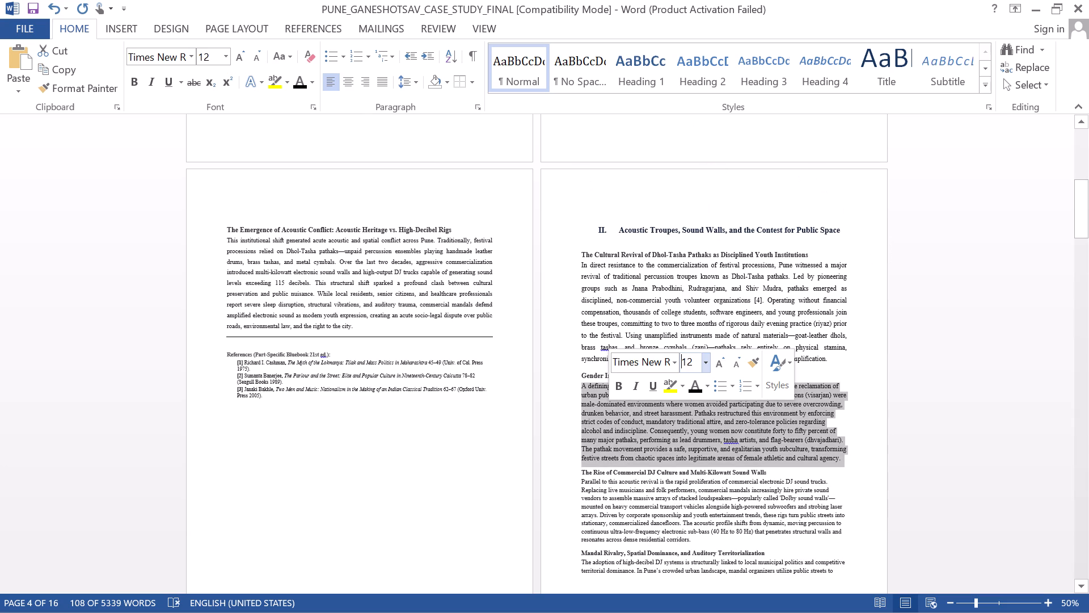
{"action": "left_click", "coordinate": [385, 85]}
{"action": "left_click", "coordinate": [411, 84]}
{"action": "left_click", "coordinate": [428, 136]}
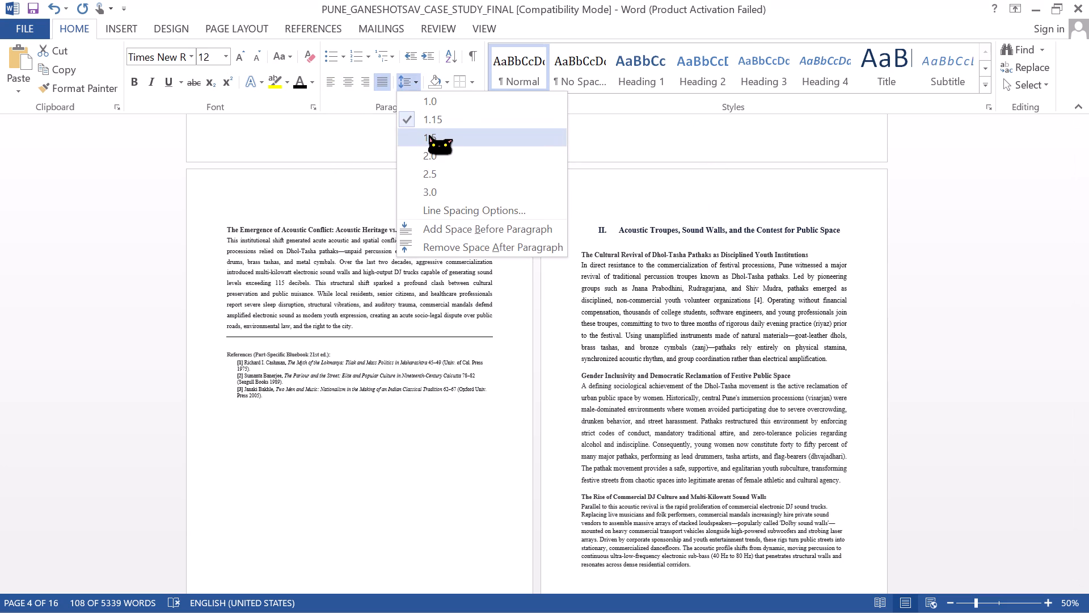
Format the body paragraph under the Rise of Commercial DJ Culture subheading as justified, 1.5 line spacing and 12 pt.
{"action": "scroll", "coordinate": [783, 484], "scroll_direction": "down", "scroll_amount": 3}
{"action": "triple_click", "coordinate": [761, 463]}
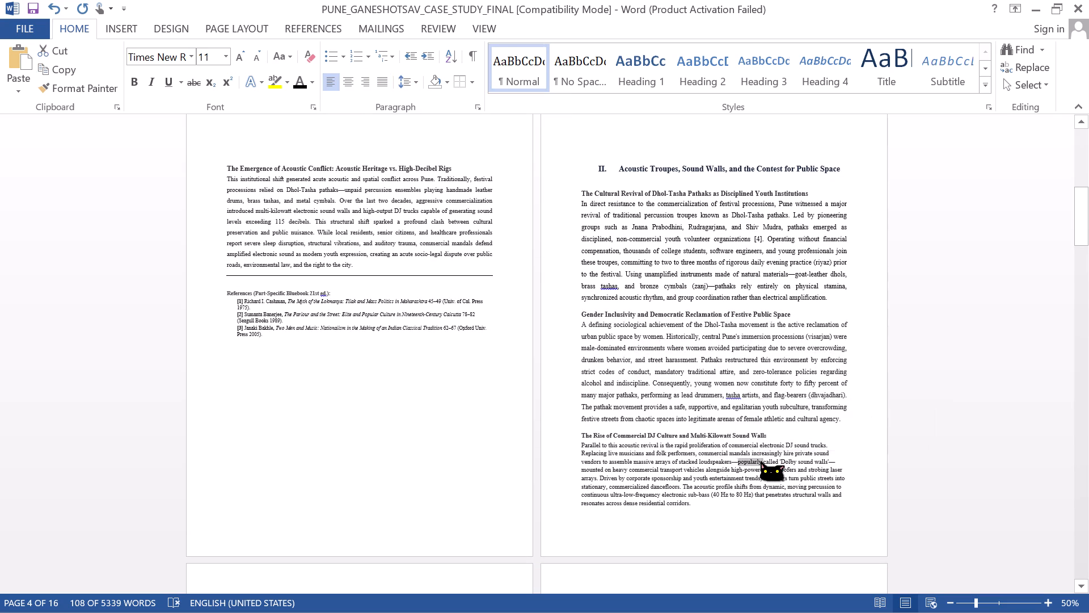
{"action": "left_click", "coordinate": [385, 79]}
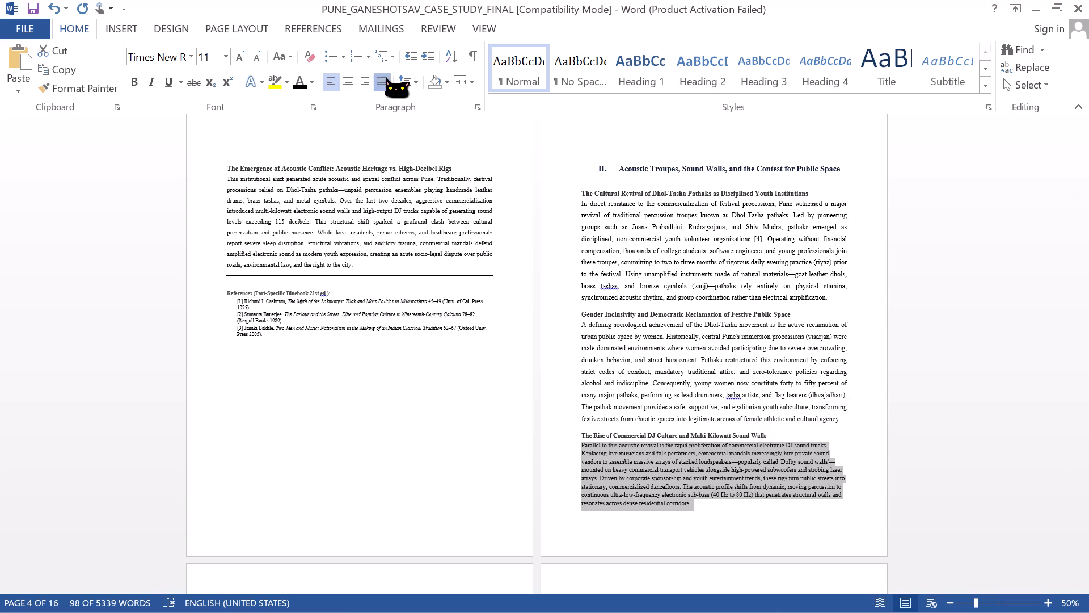
{"action": "left_click", "coordinate": [417, 83]}
{"action": "left_click", "coordinate": [432, 137]}
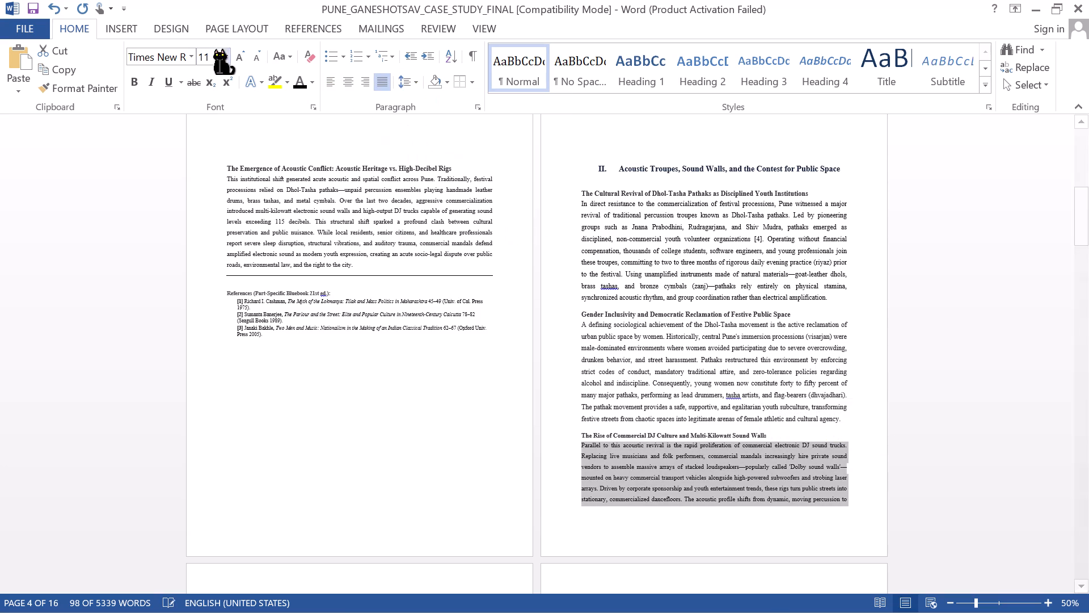
{"action": "left_click", "coordinate": [226, 59]}
{"action": "left_click", "coordinate": [206, 146]}
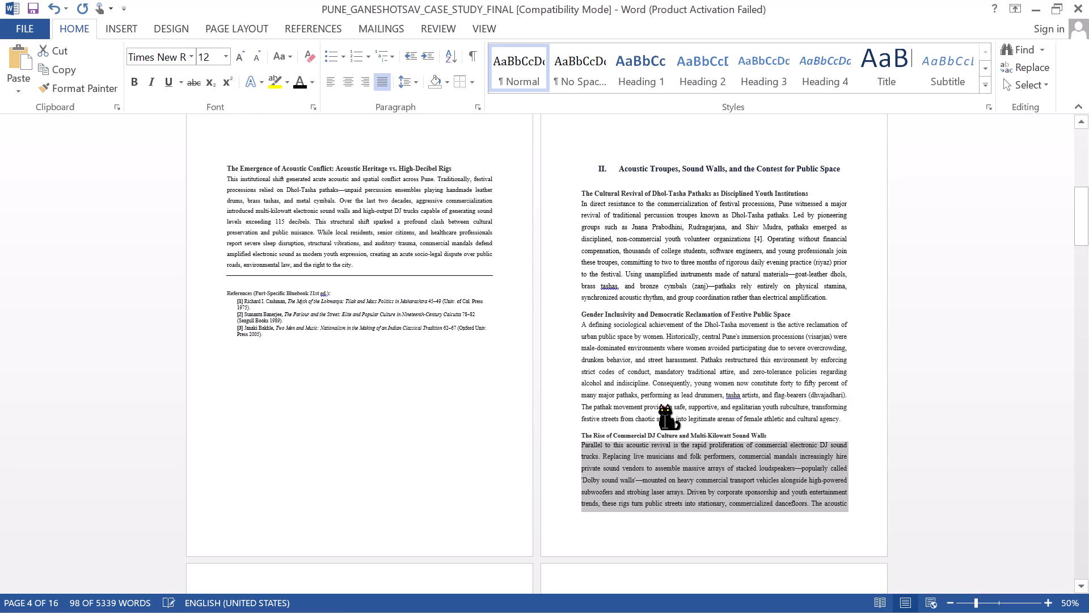
Set the "The Rise of Commercial DJ Culture and Multi-Kilowatt Sound Walls" subheading to 12 pt.
{"action": "triple_click", "coordinate": [672, 435]}
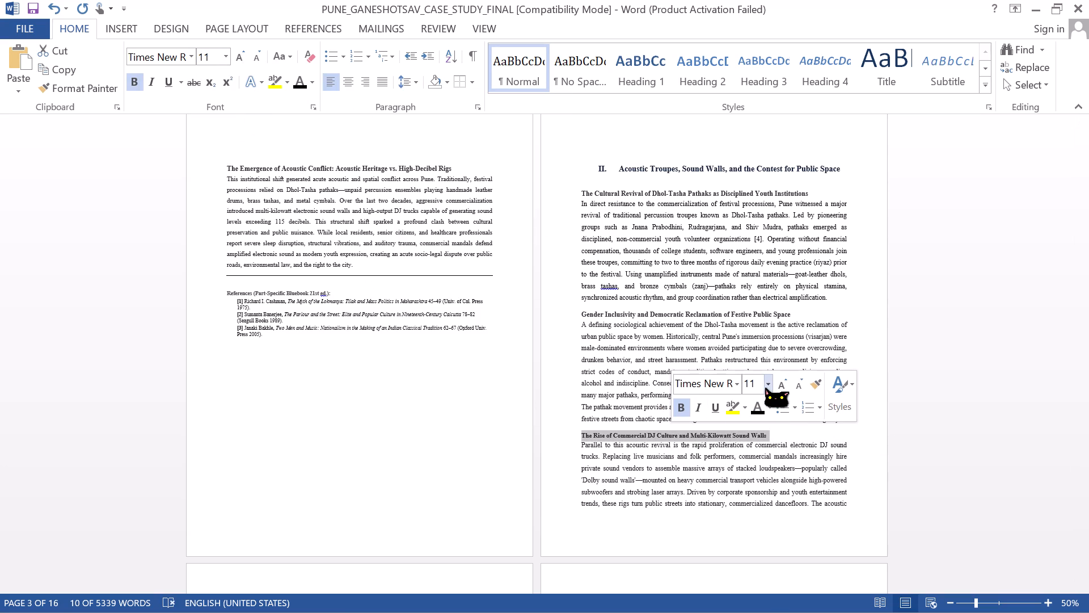
{"action": "left_click", "coordinate": [767, 388]}
{"action": "left_click", "coordinate": [759, 188]}
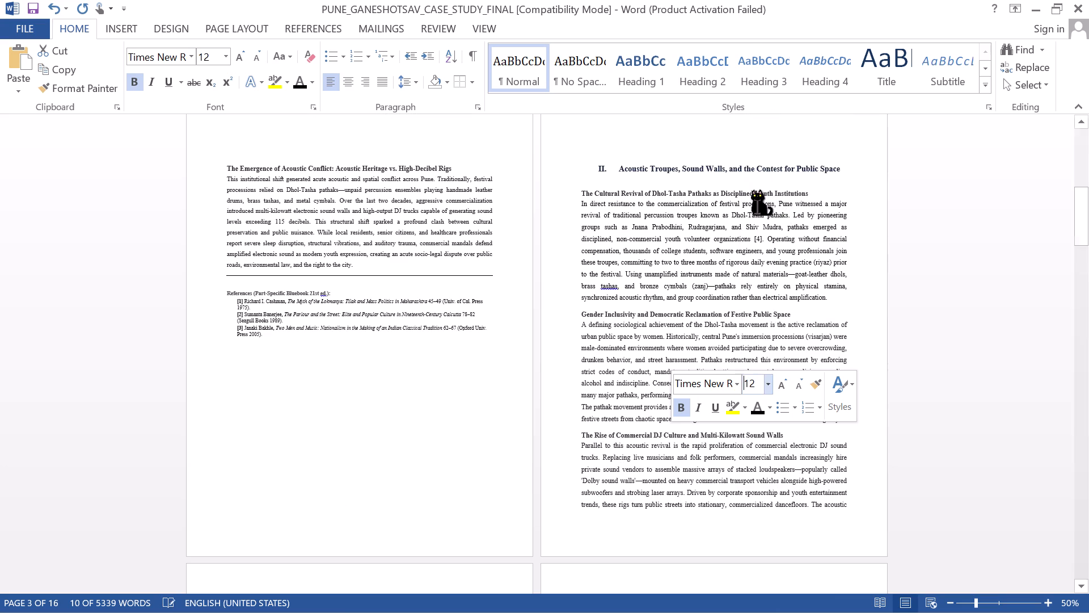
Insert a page break before the Rise of Commercial DJ Culture subheading and remove the blank line above it.
{"action": "scroll", "coordinate": [655, 464], "scroll_direction": "down", "scroll_amount": 11}
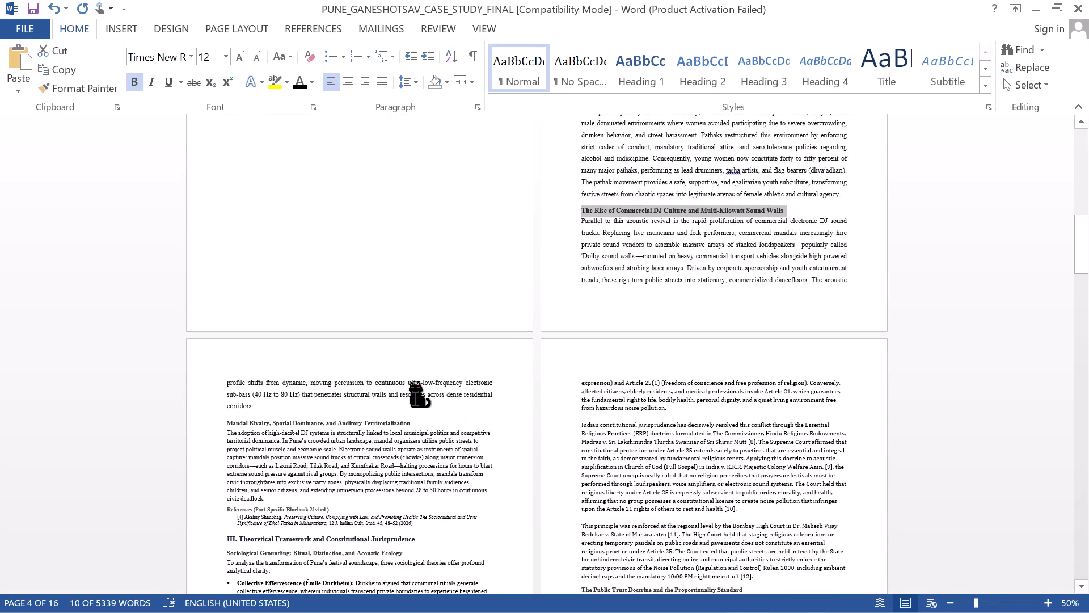
{"action": "triple_click", "coordinate": [414, 392]}
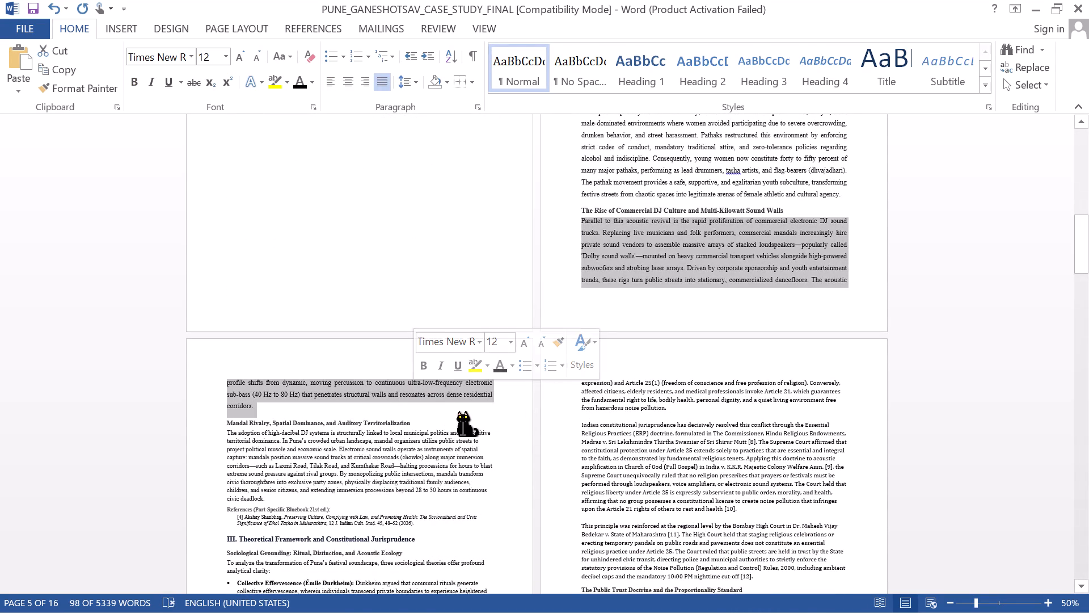
{"action": "double_click", "coordinate": [404, 448]}
{"action": "left_click", "coordinate": [404, 448]}
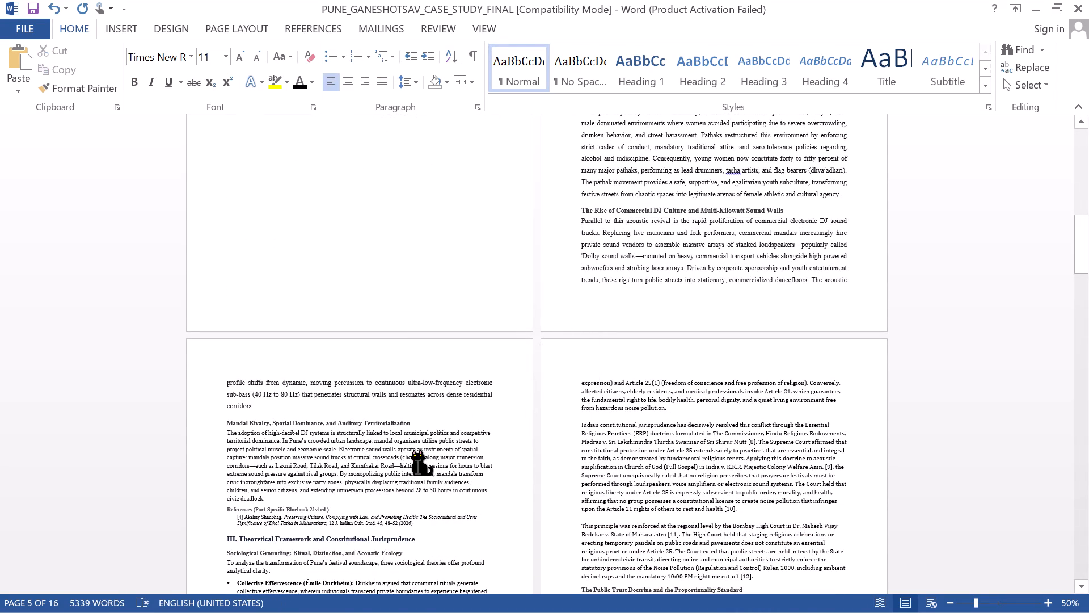
{"action": "scroll", "coordinate": [426, 454], "scroll_direction": "down", "scroll_amount": 3}
{"action": "scroll", "coordinate": [652, 205], "scroll_direction": "up", "scroll_amount": 1}
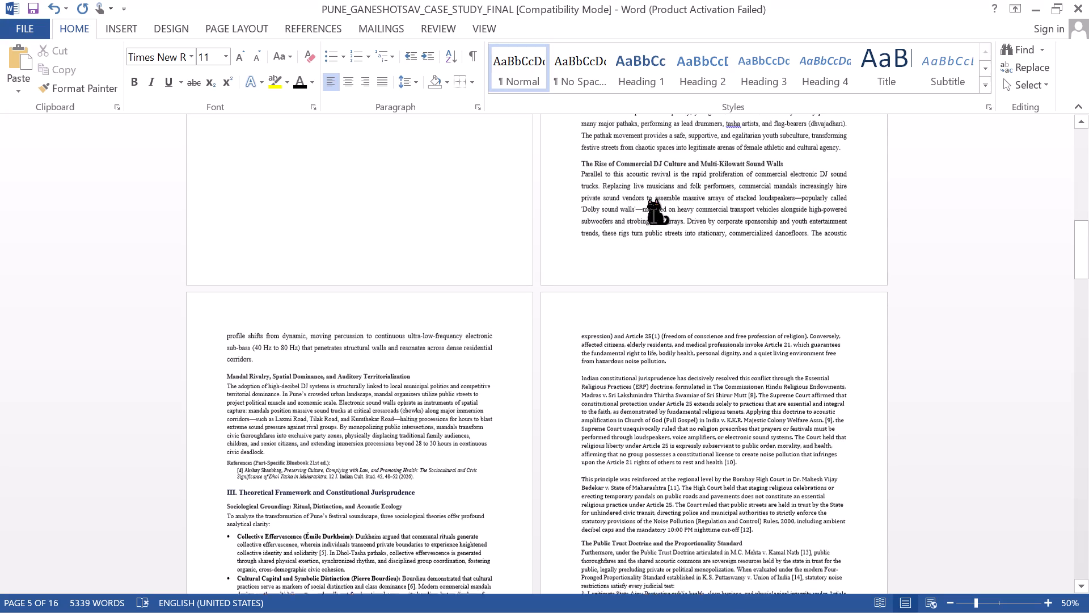
{"action": "scroll", "coordinate": [652, 209], "scroll_direction": "up", "scroll_amount": 2}
{"action": "left_click", "coordinate": [847, 196]}
{"action": "key", "text": "Return"}
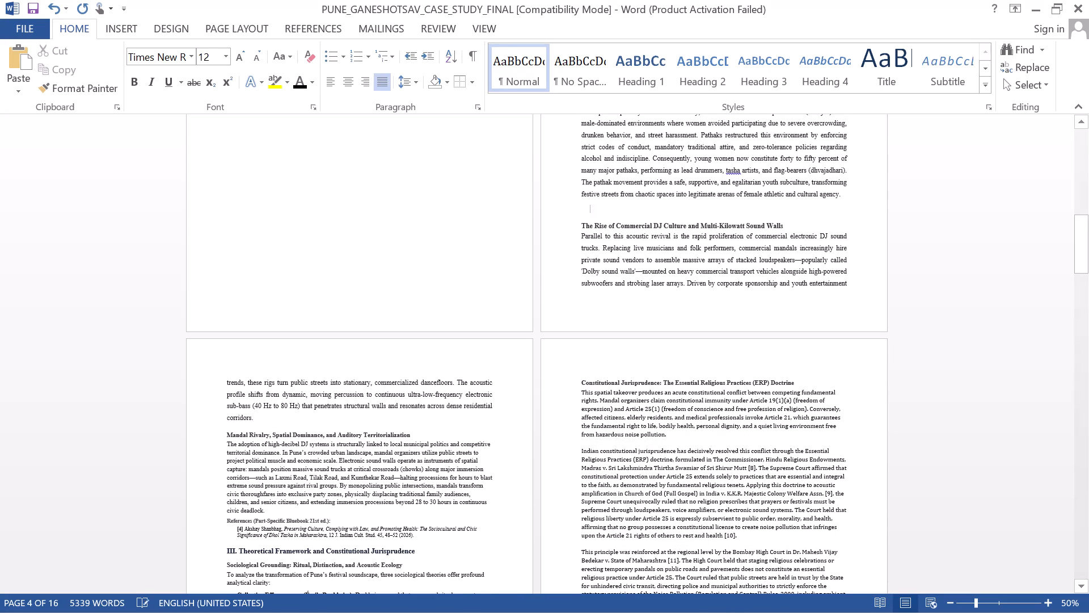
{"action": "key", "text": "ctrl+Return"}
{"action": "scroll", "coordinate": [855, 247], "scroll_direction": "down", "scroll_amount": 1}
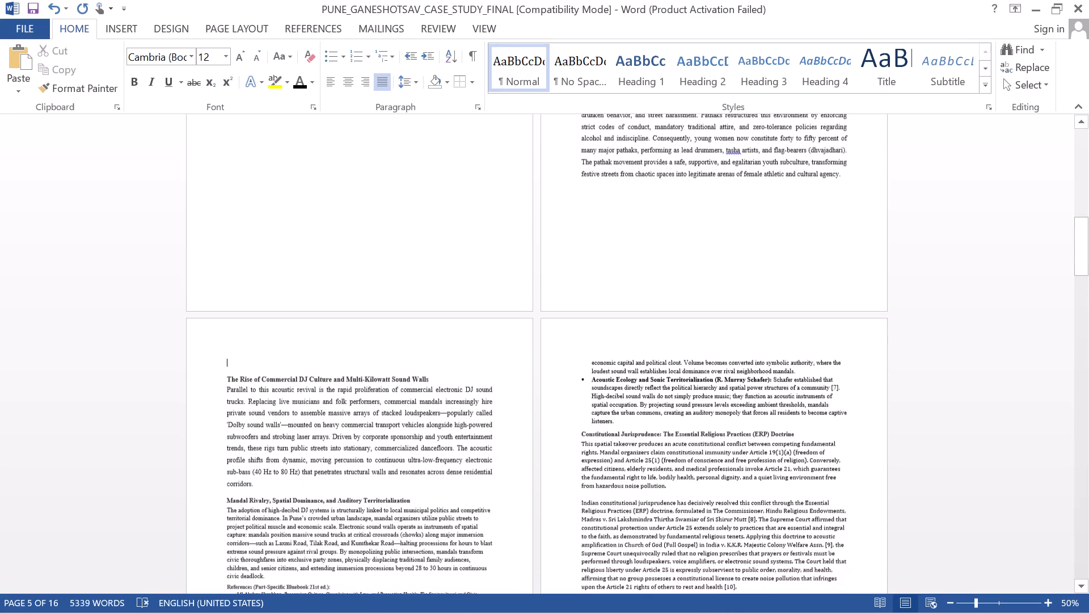
{"action": "scroll", "coordinate": [760, 293], "scroll_direction": "down", "scroll_amount": 2}
{"action": "key", "text": "BackSpace"}
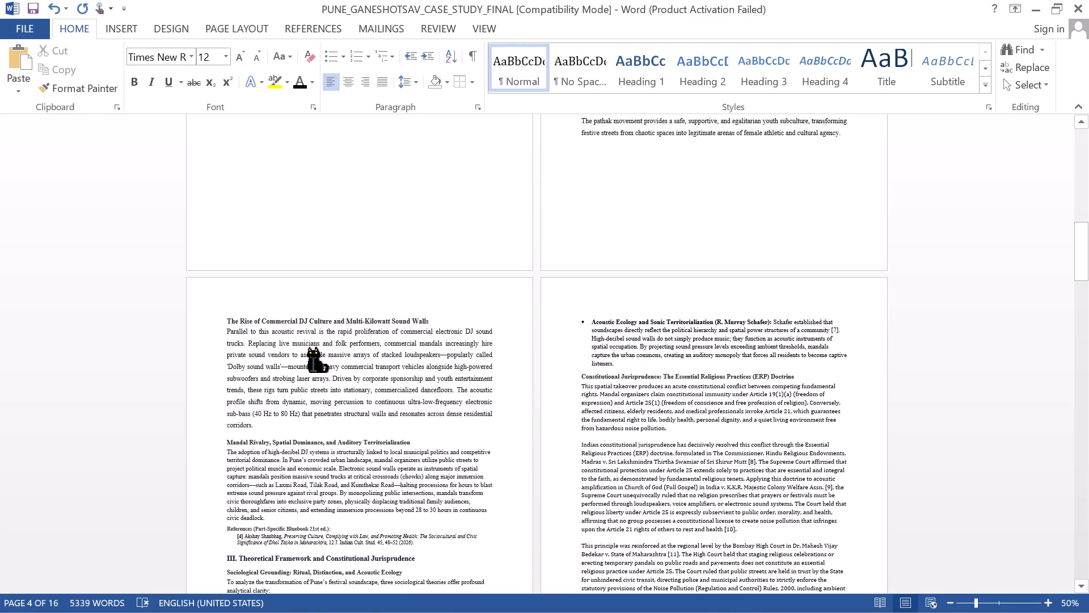
Format the body paragraph under the Mandal Rivalry subheading as justified, 1.5 line spacing and 12 pt.
{"action": "scroll", "coordinate": [245, 395], "scroll_direction": "down", "scroll_amount": 4}
{"action": "double_click", "coordinate": [275, 406]}
{"action": "triple_click", "coordinate": [271, 406]}
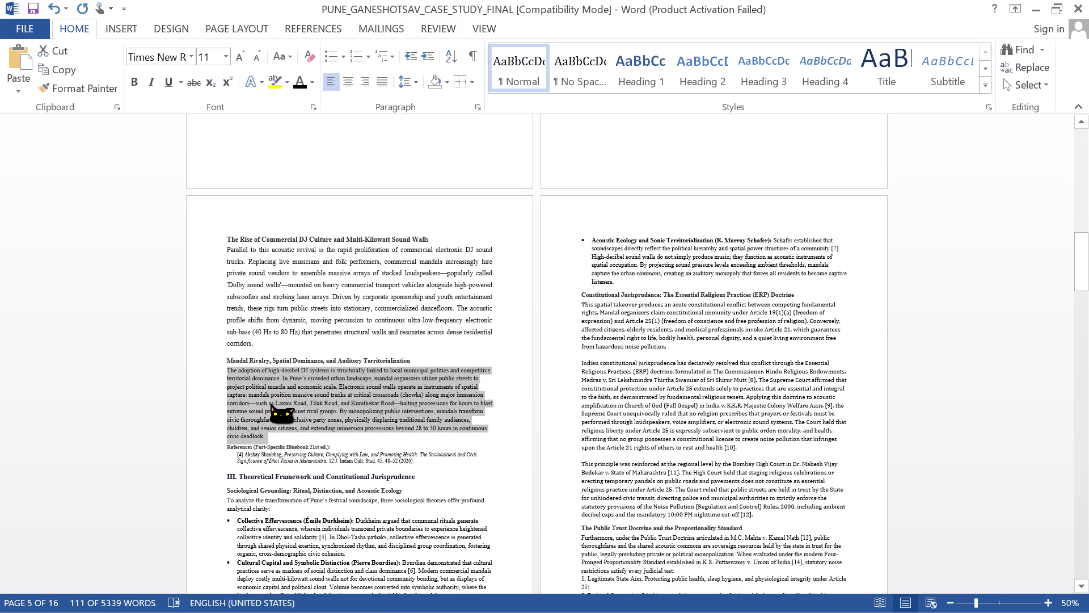
{"action": "key", "text": "ctrl+j"}
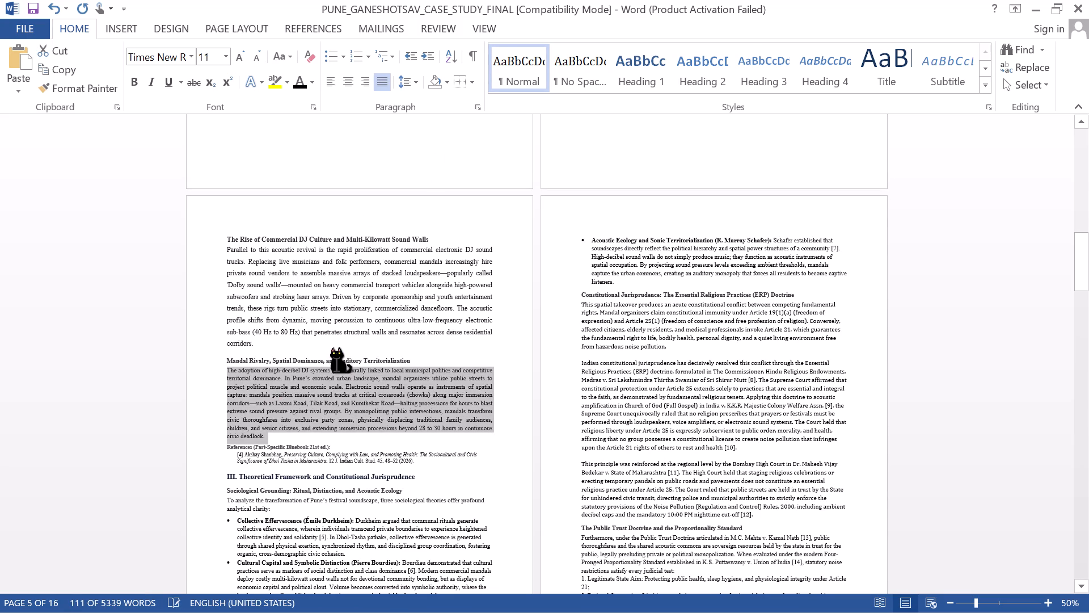
{"action": "left_click", "coordinate": [407, 75]}
{"action": "left_click", "coordinate": [462, 138]}
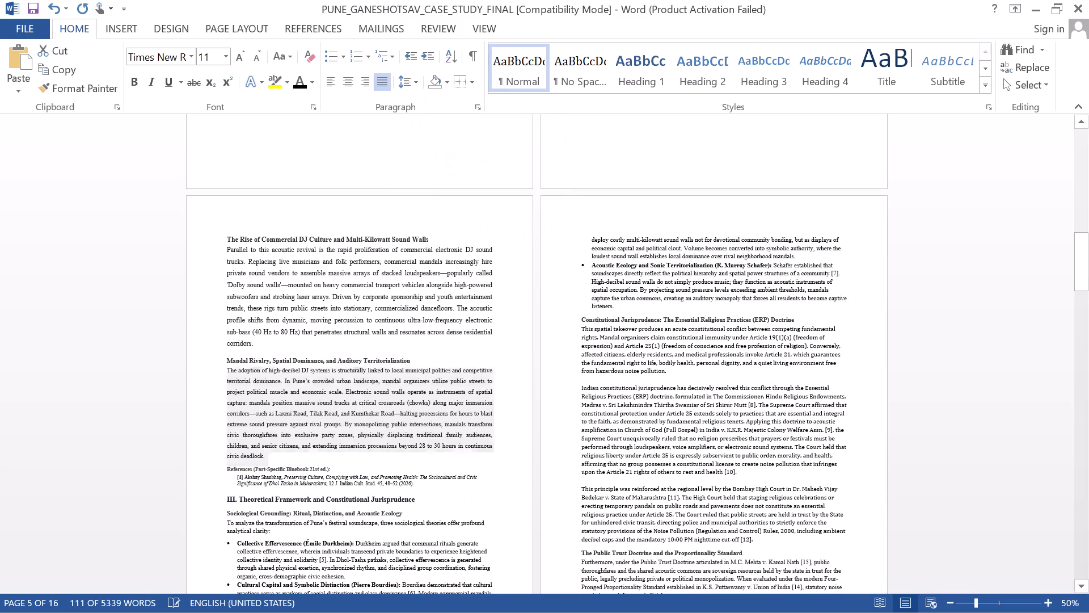
{"action": "left_click", "coordinate": [225, 55]}
{"action": "left_click", "coordinate": [206, 146]}
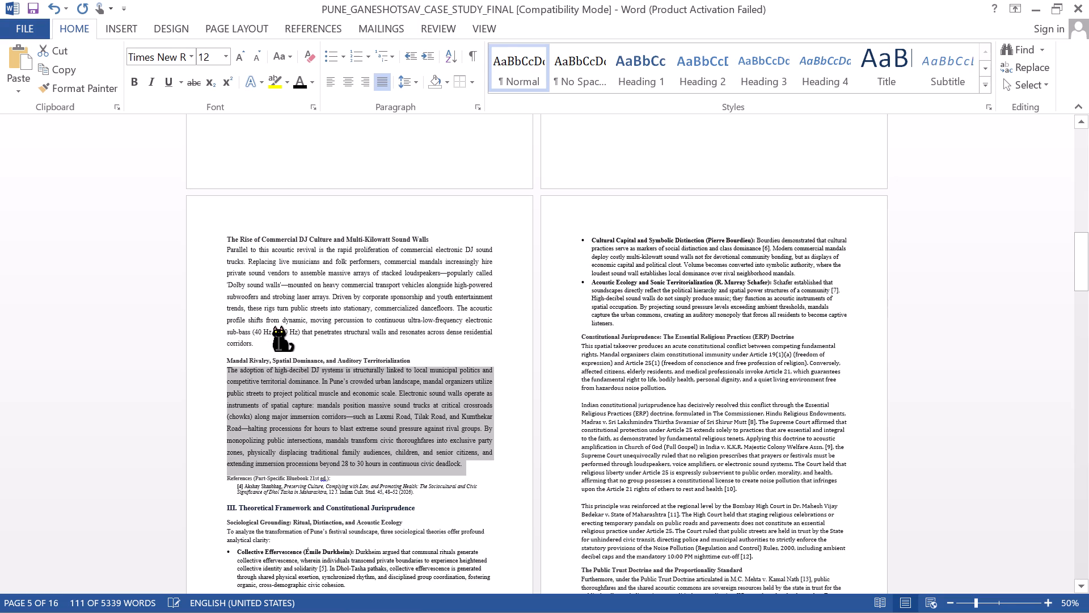
Set the "Mandal Rivalry, Spatial Dominance, and Auditory Territorialization" subheading to 12 pt.
{"action": "triple_click", "coordinate": [285, 358]}
{"action": "left_click", "coordinate": [383, 312]}
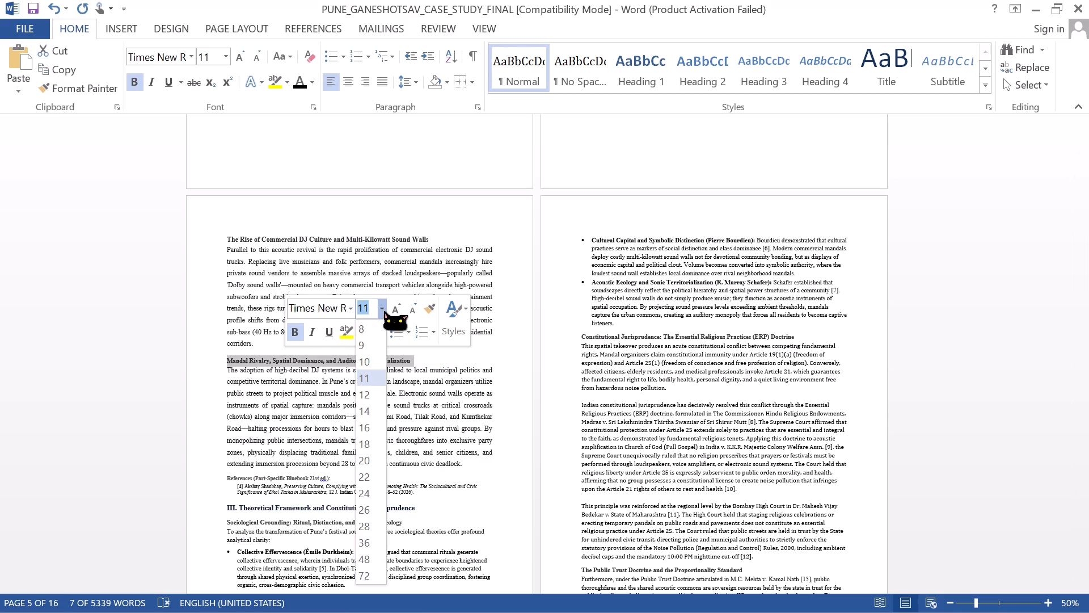
{"action": "left_click", "coordinate": [358, 391]}
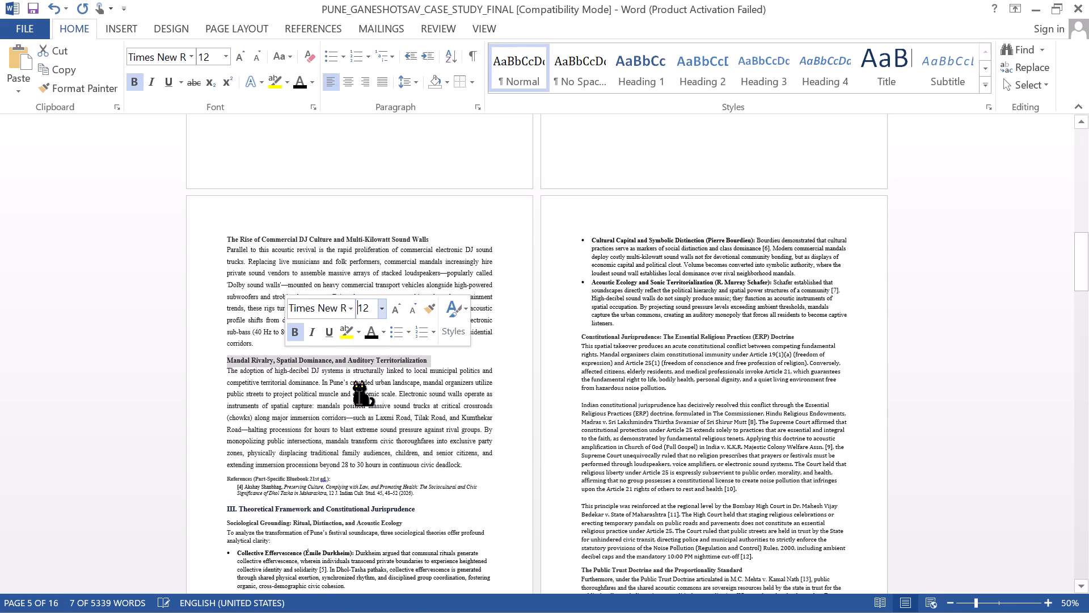
{"action": "left_click", "coordinate": [379, 401]}
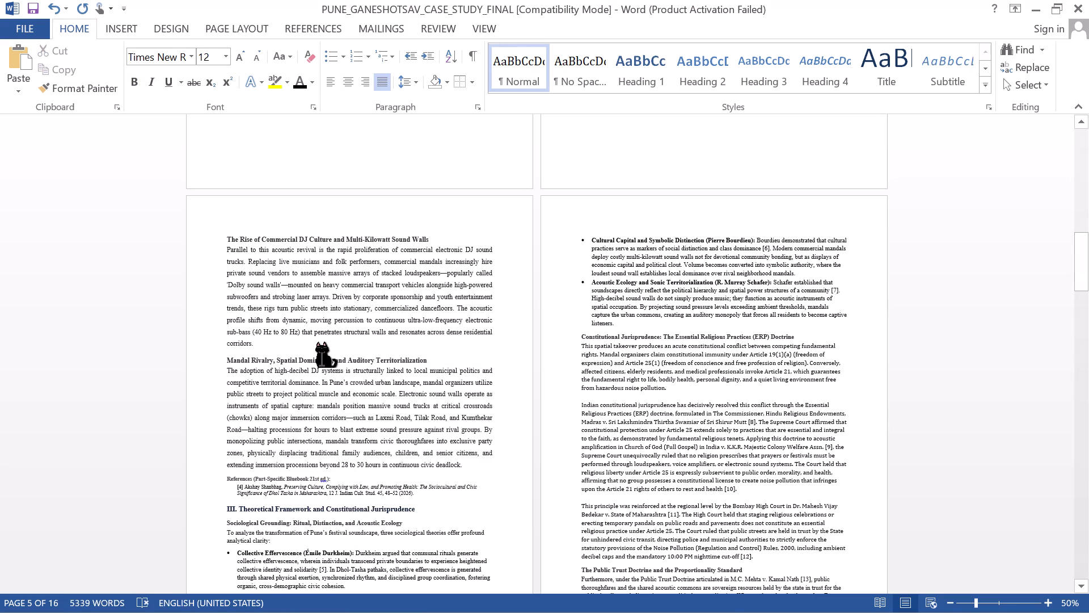
Add a horizontal border line on a new line between the Mandal Rivalry paragraph and its references.
{"action": "scroll", "coordinate": [351, 391], "scroll_direction": "down", "scroll_amount": 5}
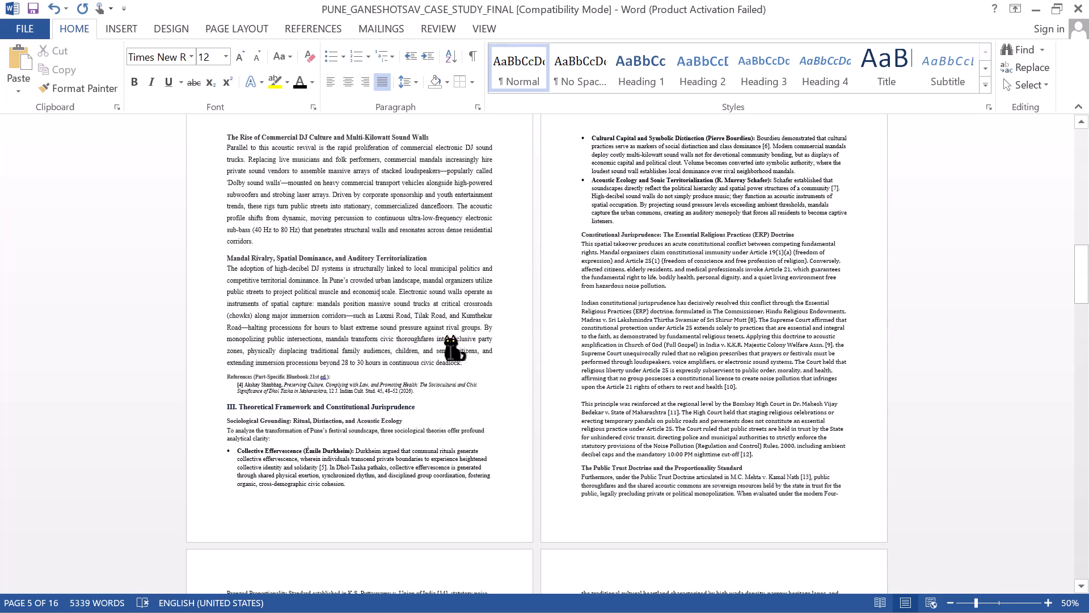
{"action": "left_click", "coordinate": [477, 362]}
{"action": "key", "text": "Return"}
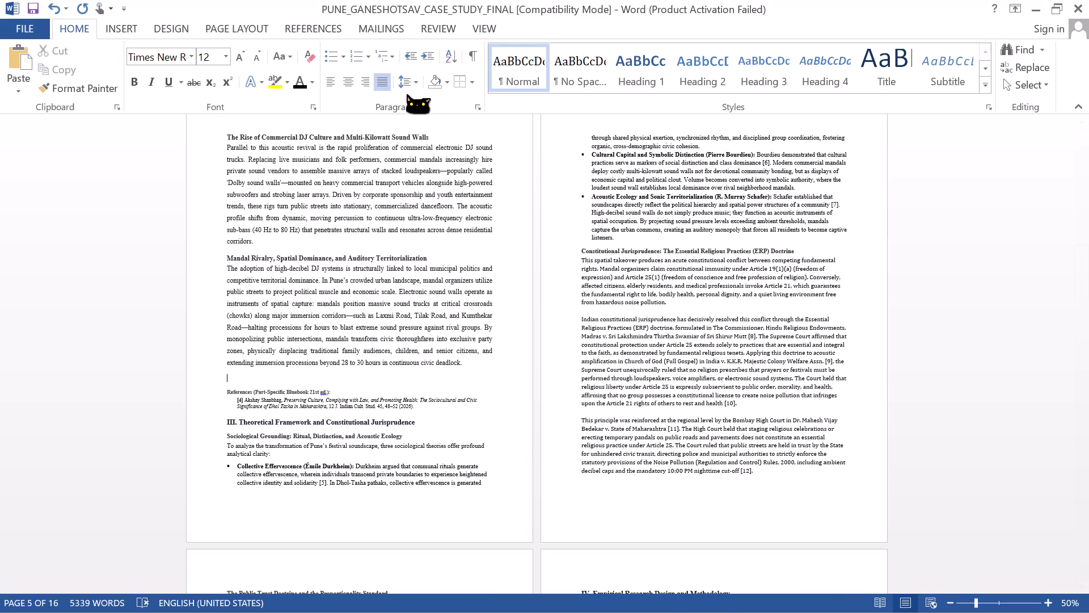
{"action": "left_click", "coordinate": [463, 86]}
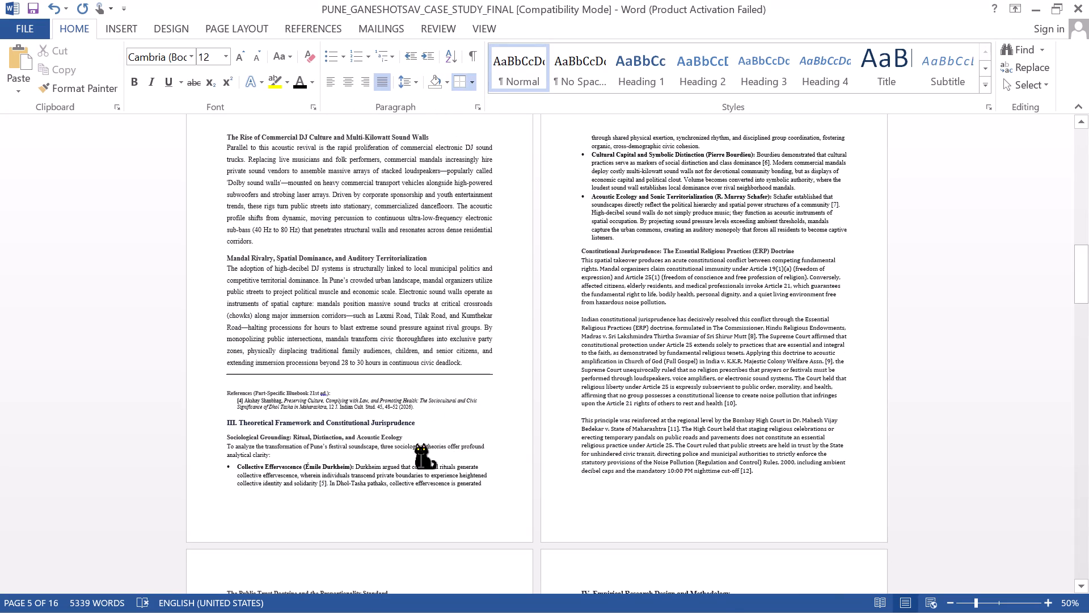
Insert a page break after reference [4] so Section III starts a new page, and remove the blank line above its heading.
{"action": "left_click", "coordinate": [475, 412]}
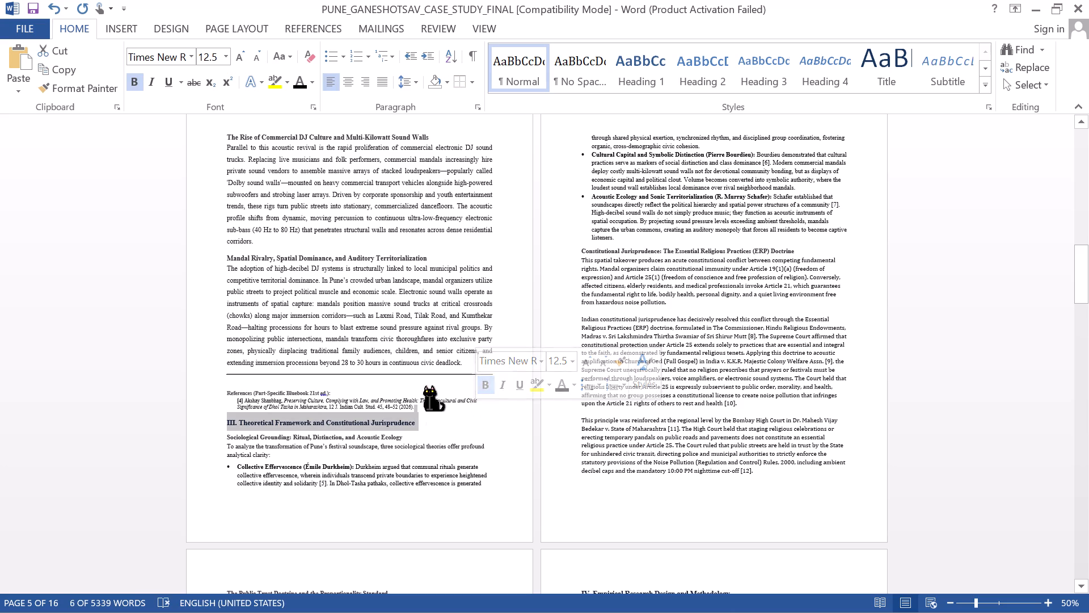
{"action": "left_click", "coordinate": [429, 396]}
{"action": "left_click", "coordinate": [440, 404]}
{"action": "left_click", "coordinate": [435, 409]}
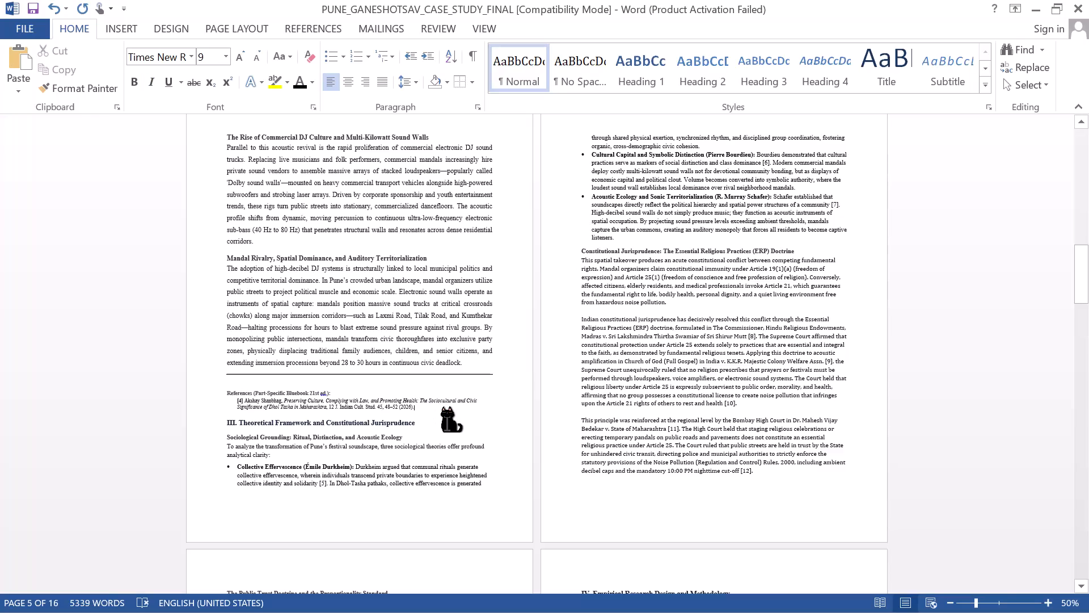
{"action": "key", "text": "Return"}
{"action": "key", "text": "ctrl+Return"}
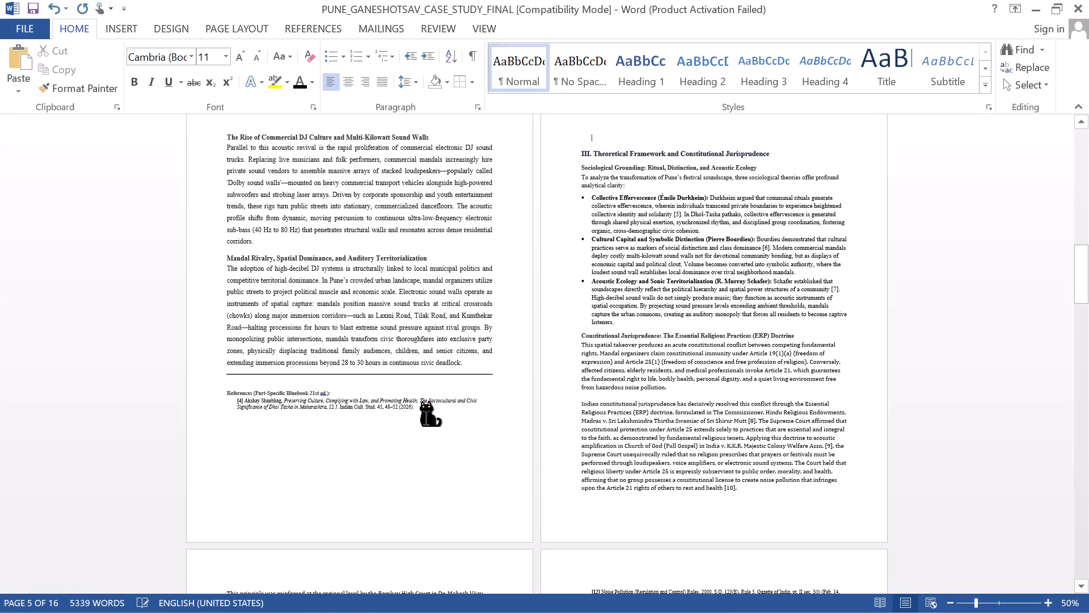
{"action": "key", "text": "BackSpace"}
{"action": "key", "text": "BackSpace"}
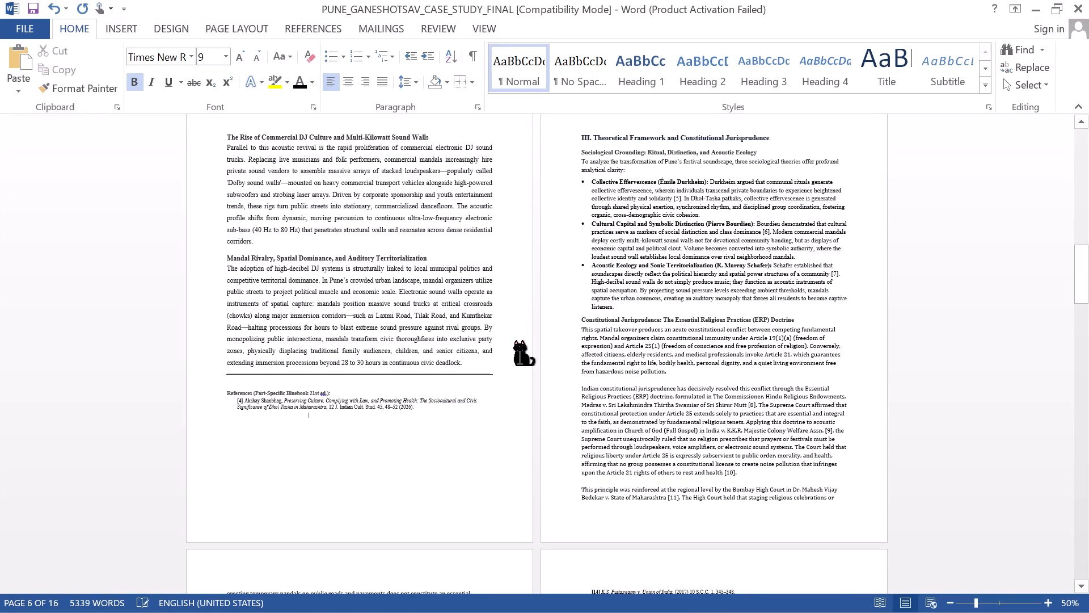
Set the "III. Theoretical Framework and Constitutional Jurisprudence" heading to 14 pt and center it.
{"action": "scroll", "coordinate": [518, 351], "scroll_direction": "up", "scroll_amount": 3}
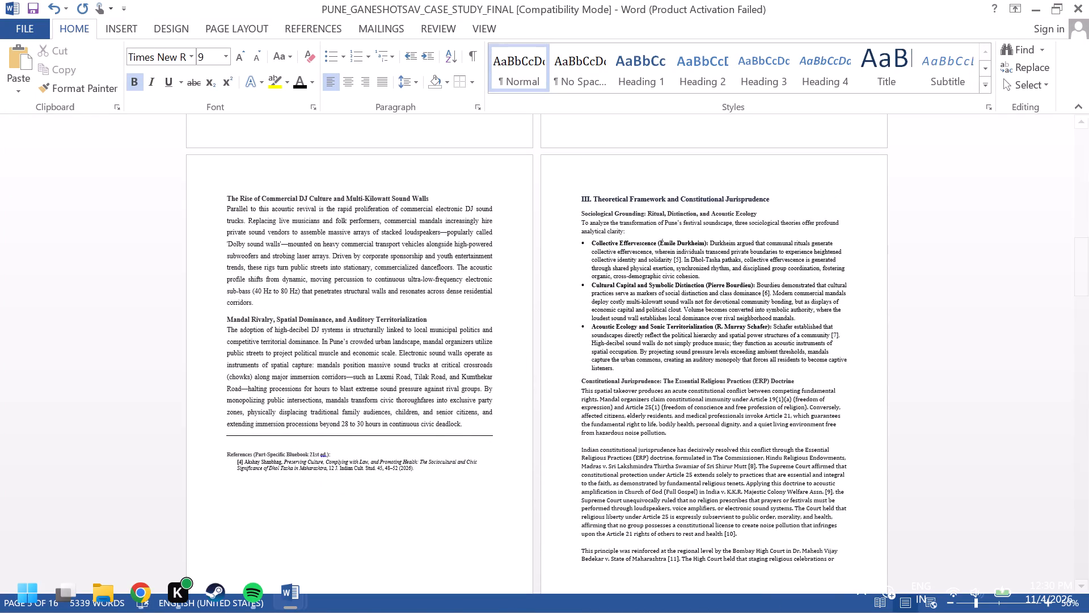
{"action": "scroll", "coordinate": [587, 431], "scroll_direction": "up", "scroll_amount": 3}
{"action": "triple_click", "coordinate": [678, 263]}
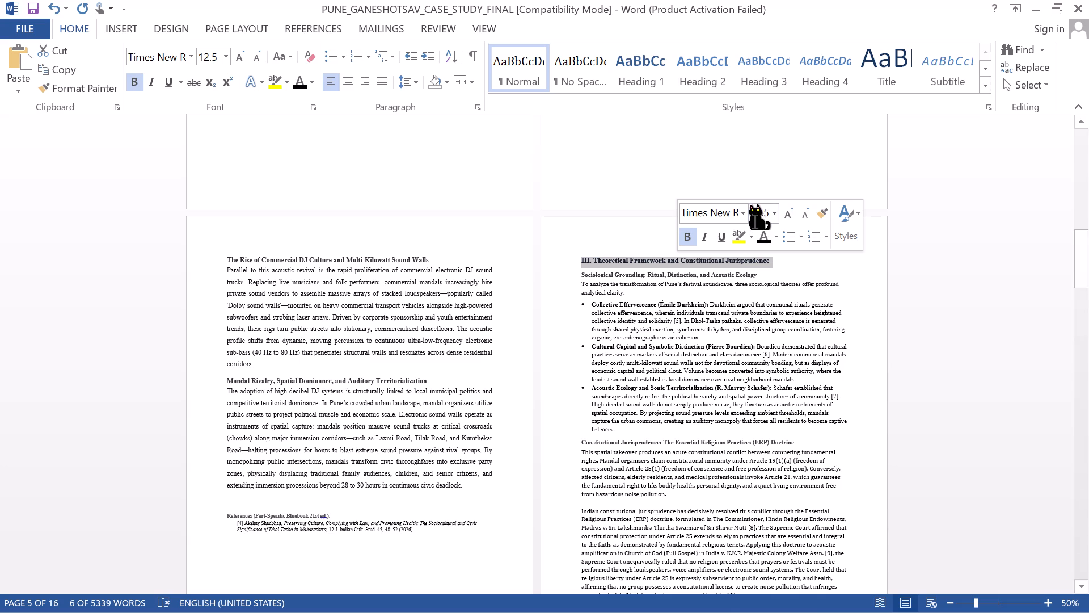
{"action": "left_click", "coordinate": [773, 209]}
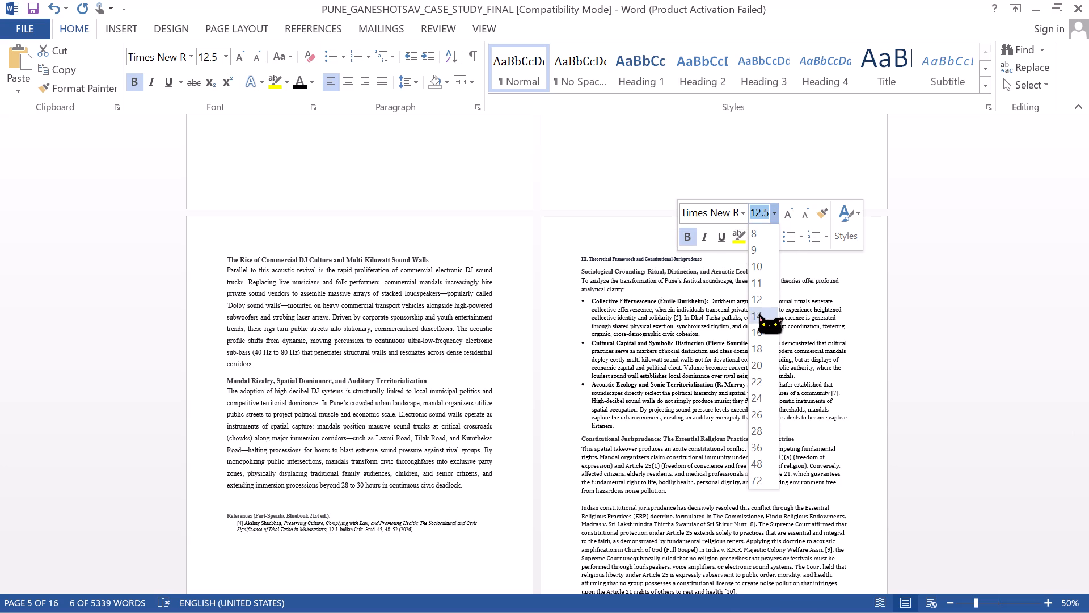
{"action": "left_click", "coordinate": [758, 316]}
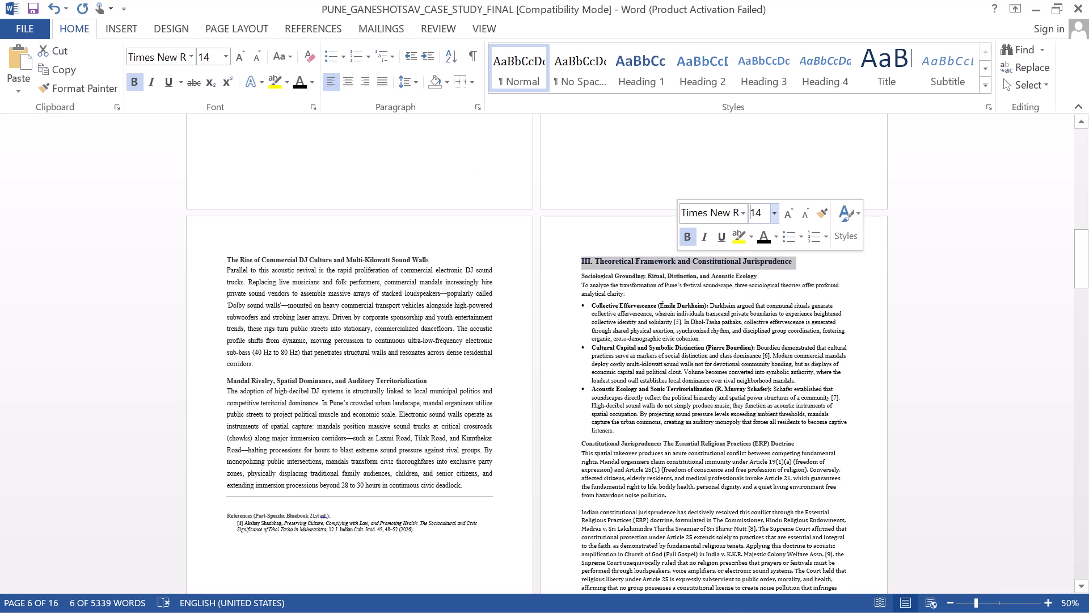
{"action": "left_click", "coordinate": [354, 78]}
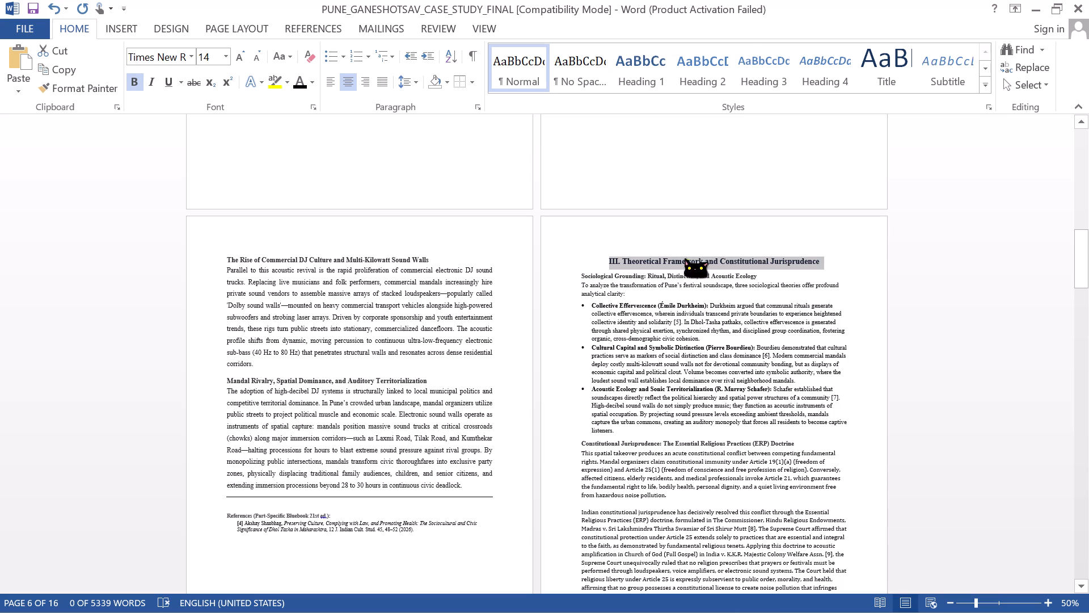
Set the "Sociological Grounding: Ritual, Distinction, and Acoustic Ecology" subheading to 12 pt.
{"action": "scroll", "coordinate": [717, 300], "scroll_direction": "up", "scroll_amount": 1, "text": "ctrl"}
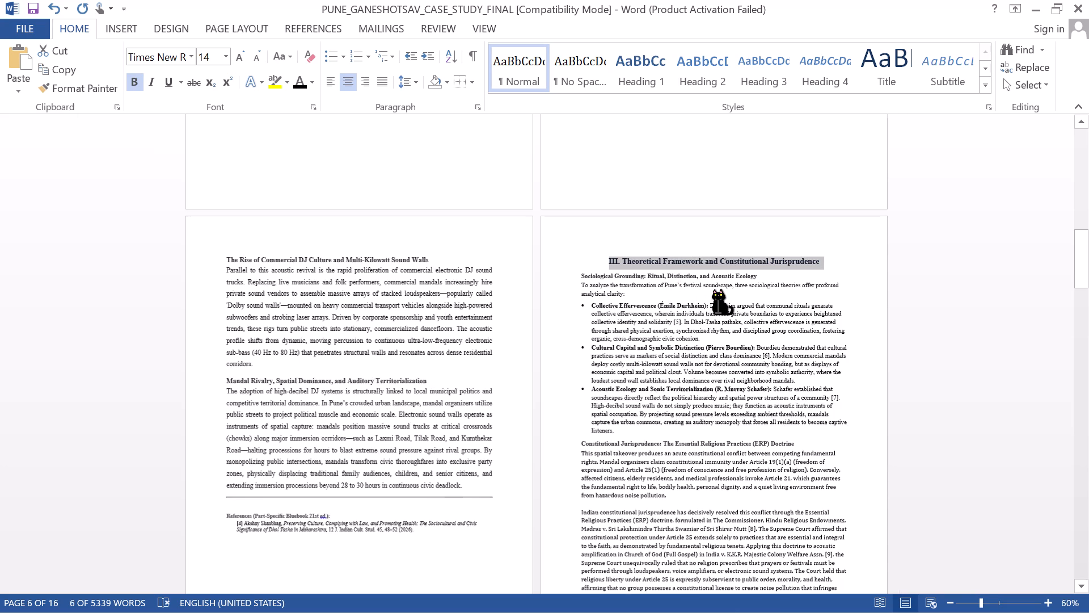
{"action": "scroll", "coordinate": [717, 300], "scroll_direction": "up", "scroll_amount": 2, "text": "ctrl"}
{"action": "triple_click", "coordinate": [485, 283]}
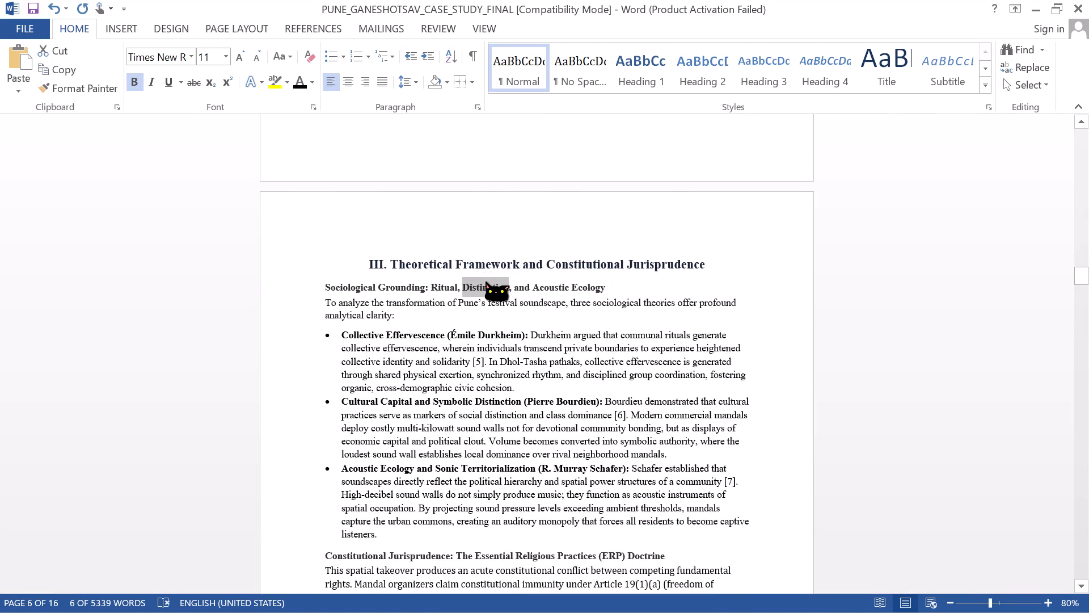
{"action": "left_click", "coordinate": [583, 234]}
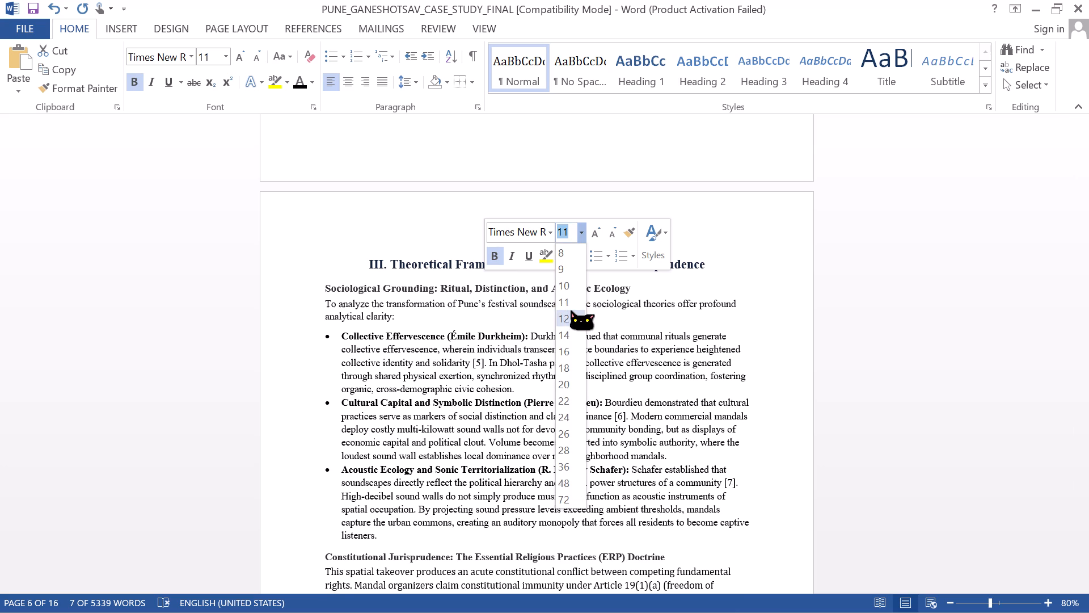
{"action": "left_click", "coordinate": [570, 312]}
{"action": "left_click", "coordinate": [709, 257]}
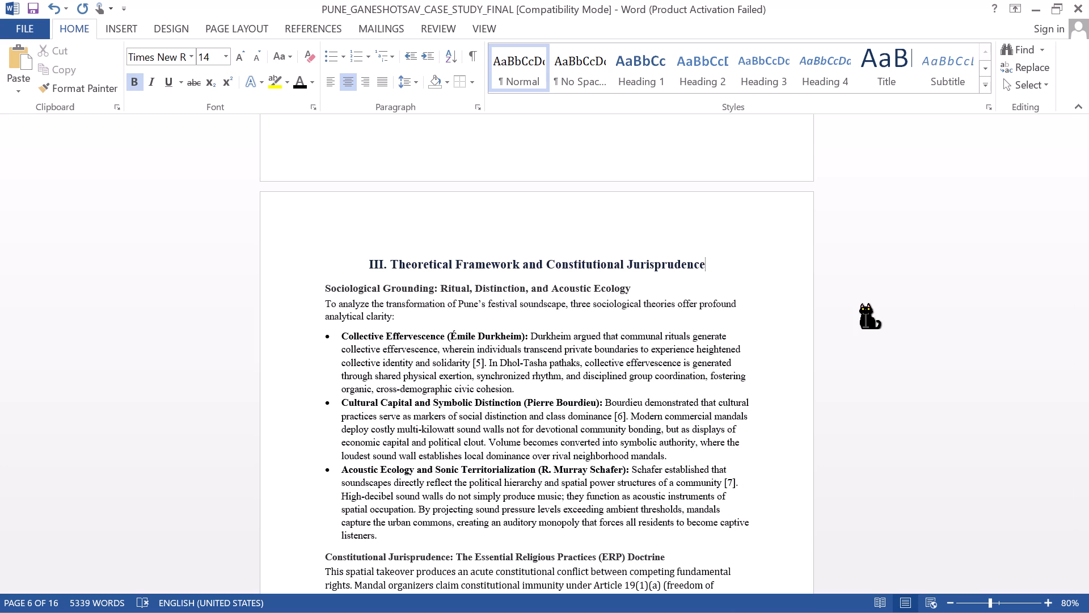
{"action": "triple_click", "coordinate": [617, 292]}
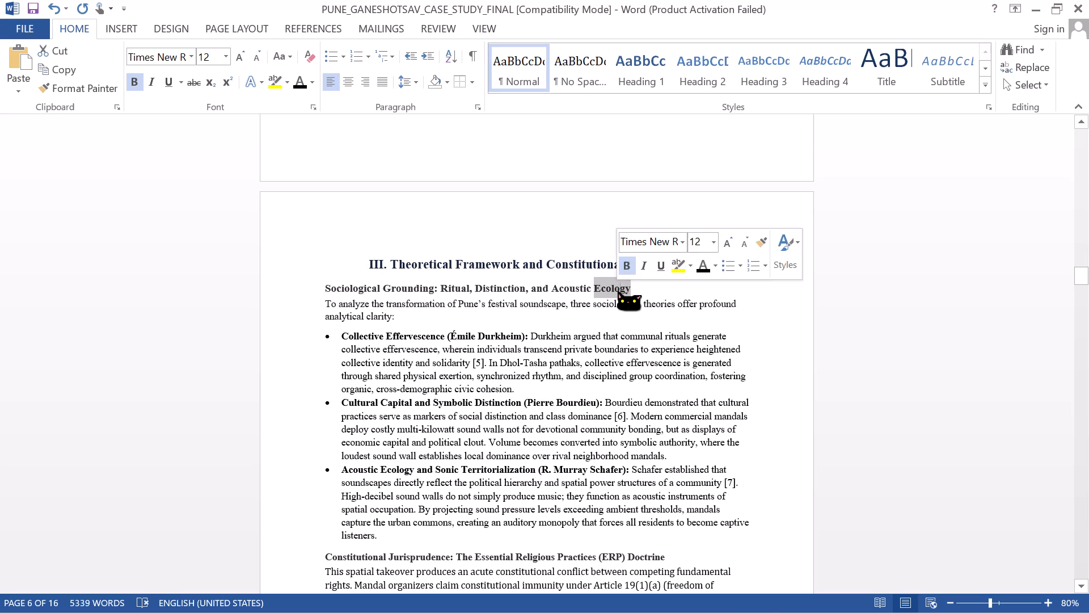
Format the Sociological Grounding intro paragraph and its three bullets as 12 pt, justified, with 1.5 line spacing.
{"action": "left_click", "coordinate": [550, 347]}
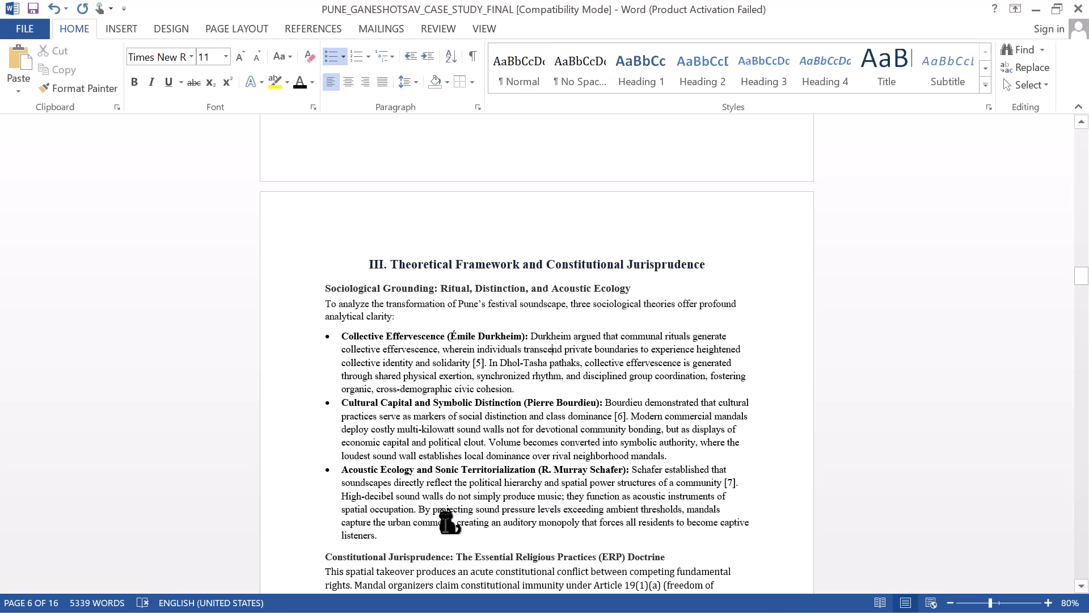
{"action": "left_click_drag", "start_coordinate": [416, 535], "coordinate": [322, 303]}
{"action": "left_click", "coordinate": [417, 247]}
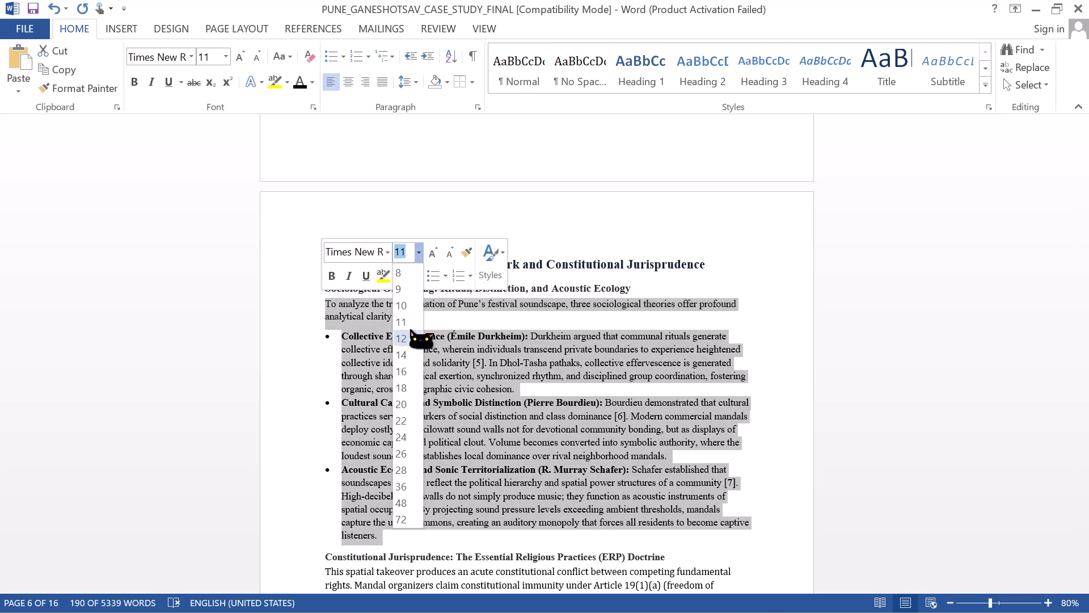
{"action": "left_click", "coordinate": [410, 330]}
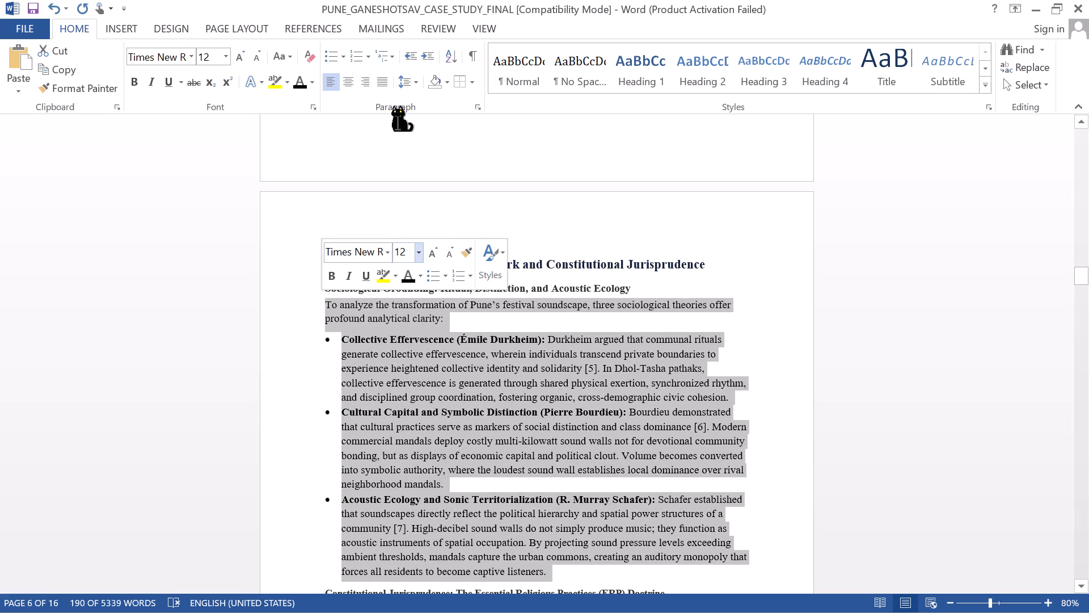
{"action": "left_click", "coordinate": [382, 81]}
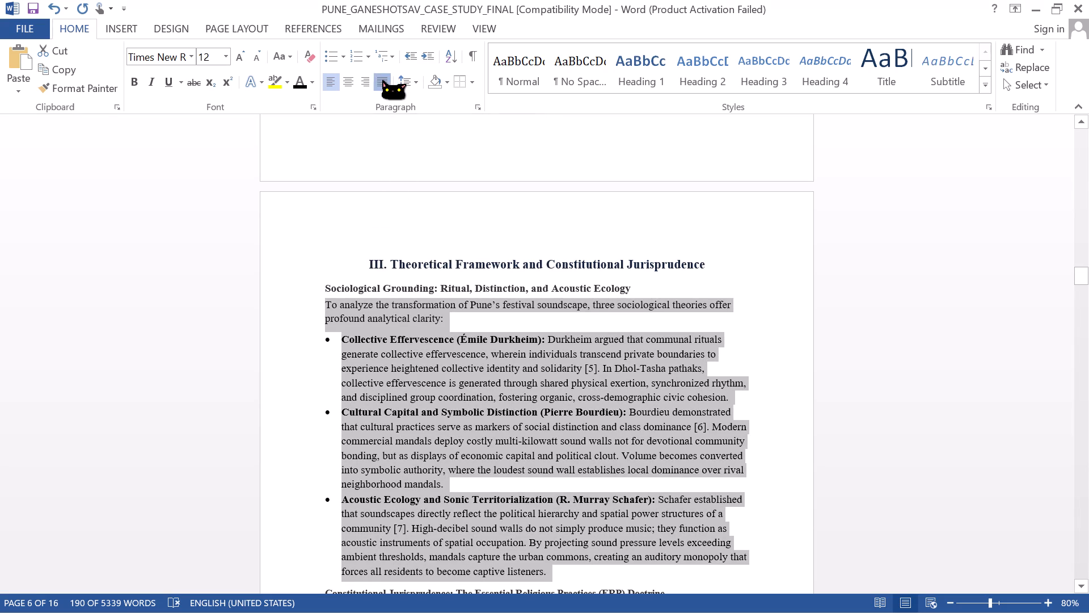
{"action": "left_click", "coordinate": [402, 84]}
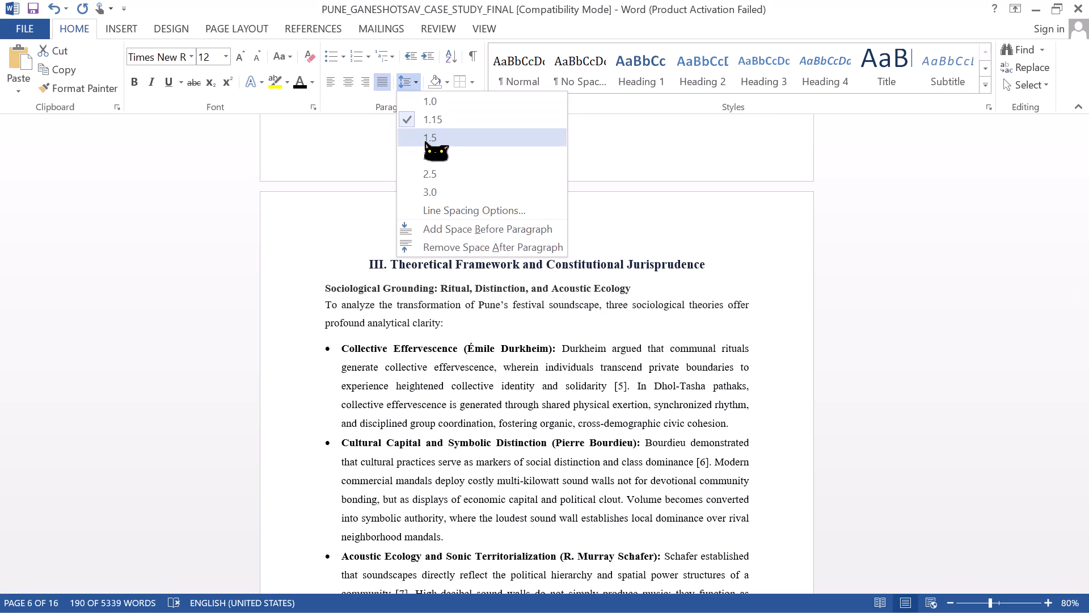
{"action": "left_click", "coordinate": [430, 143]}
{"action": "triple_click", "coordinate": [426, 292]}
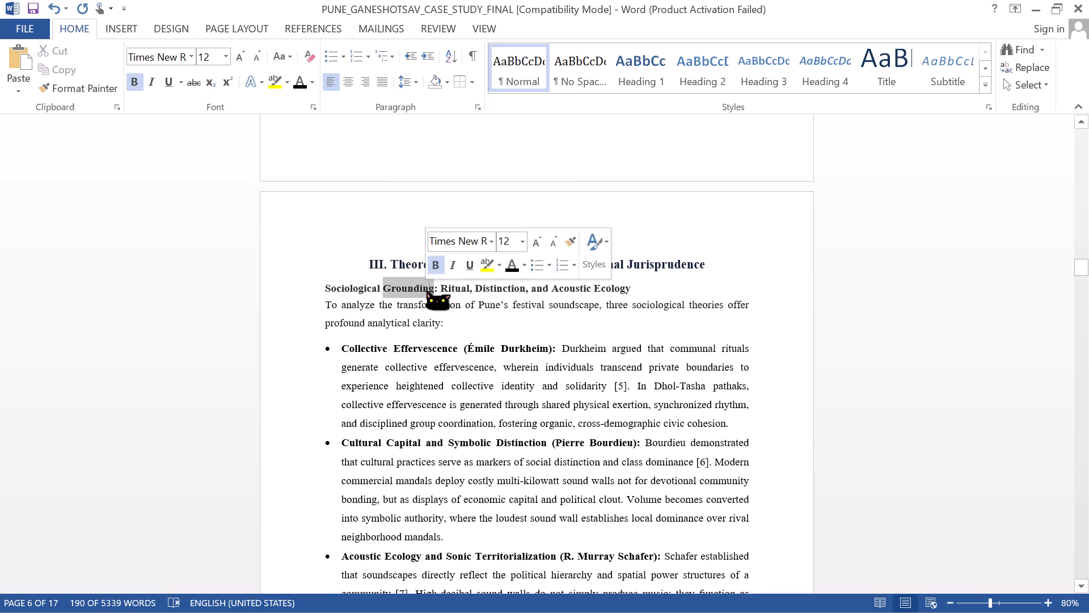
{"action": "left_click", "coordinate": [707, 253]}
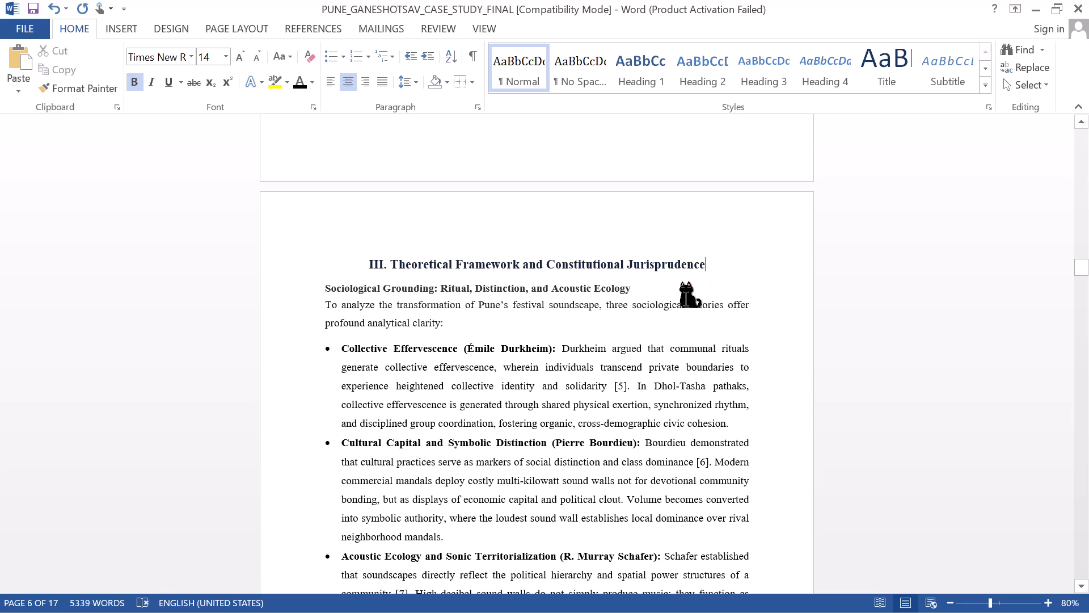
Set the "Constitutional Jurisprudence: The Essential Religious Practices (ERP) Doctrine" subheading to 12 pt.
{"action": "scroll", "coordinate": [679, 293], "scroll_direction": "down", "scroll_amount": 2}
{"action": "scroll", "coordinate": [592, 369], "scroll_direction": "down", "scroll_amount": 8}
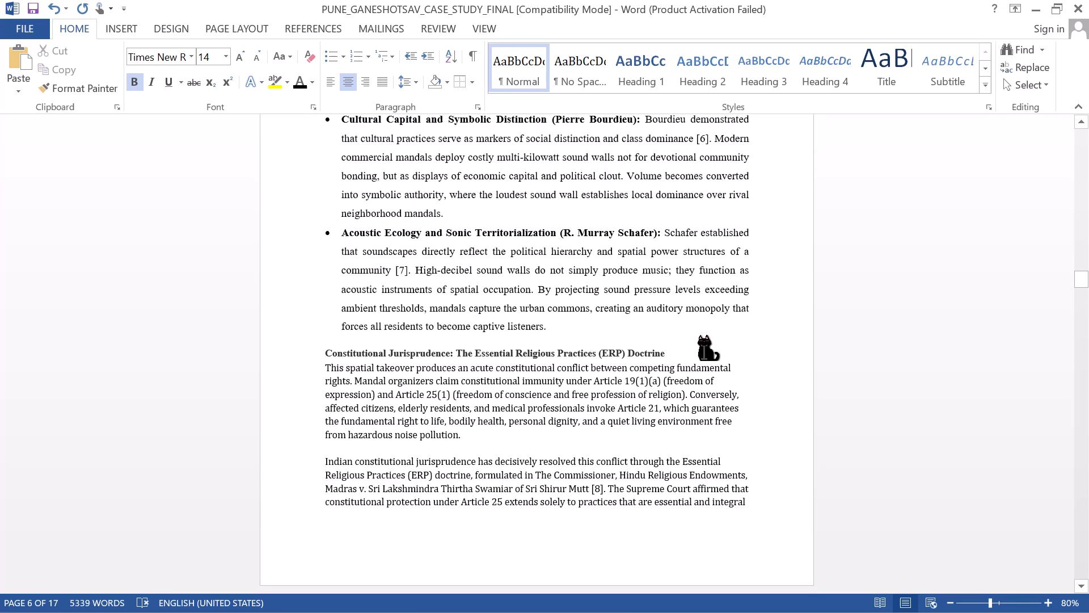
{"action": "triple_click", "coordinate": [589, 354]}
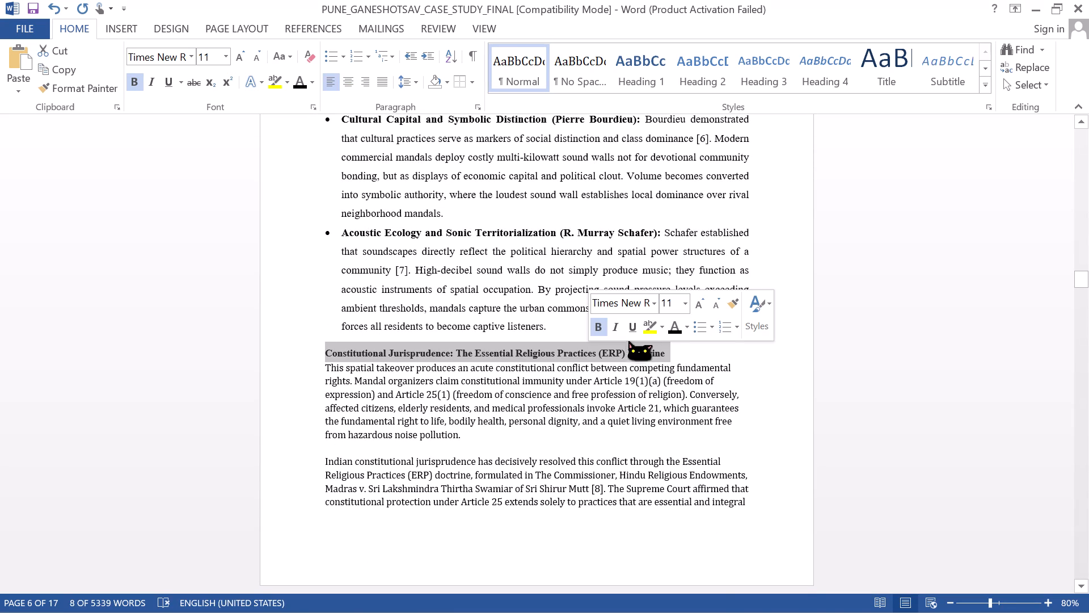
{"action": "left_click", "coordinate": [686, 303]}
{"action": "left_click", "coordinate": [673, 385]}
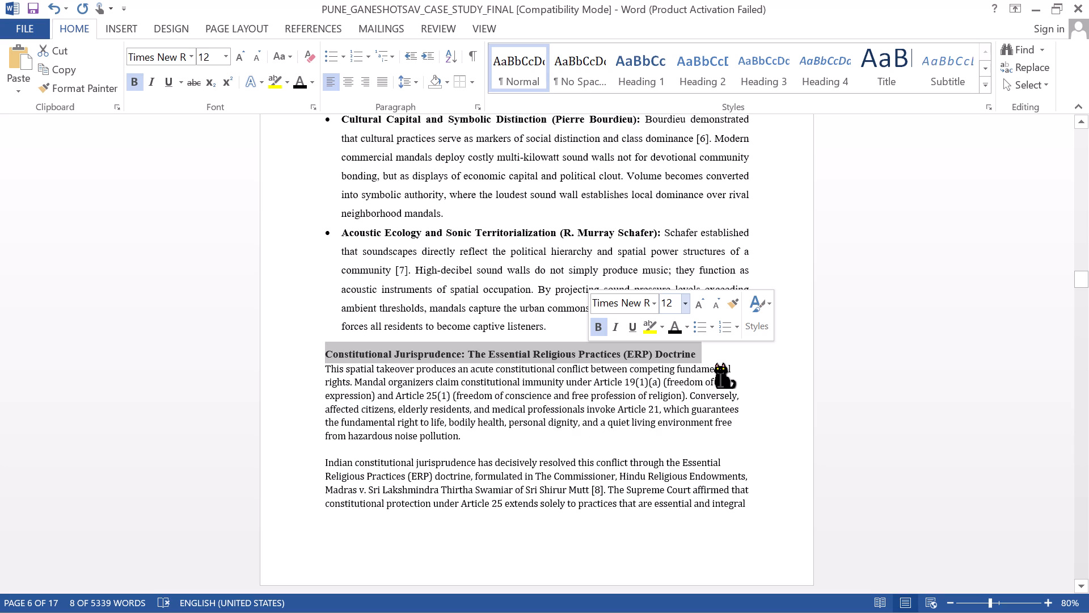
{"action": "left_click", "coordinate": [610, 410]}
Justify the body paragraphs under the ERP Doctrine subheading, through citation [12], and set their line spacing to 1.5.
{"action": "scroll", "coordinate": [635, 469], "scroll_direction": "down", "scroll_amount": 11}
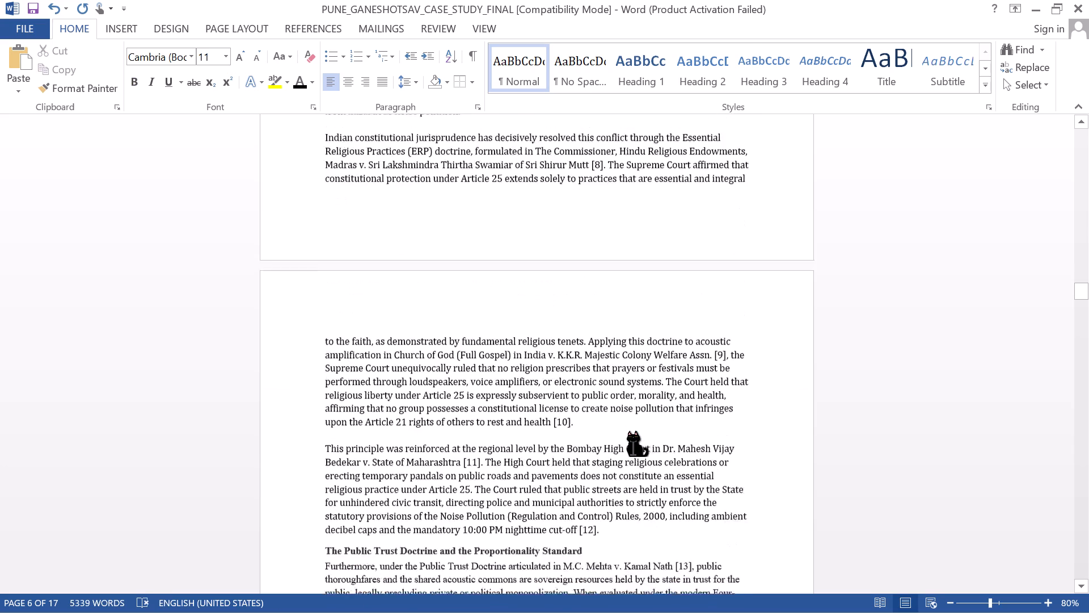
{"action": "scroll", "coordinate": [632, 442], "scroll_direction": "down", "scroll_amount": 2}
{"action": "left_click_drag", "start_coordinate": [624, 431], "coordinate": [345, 231]}
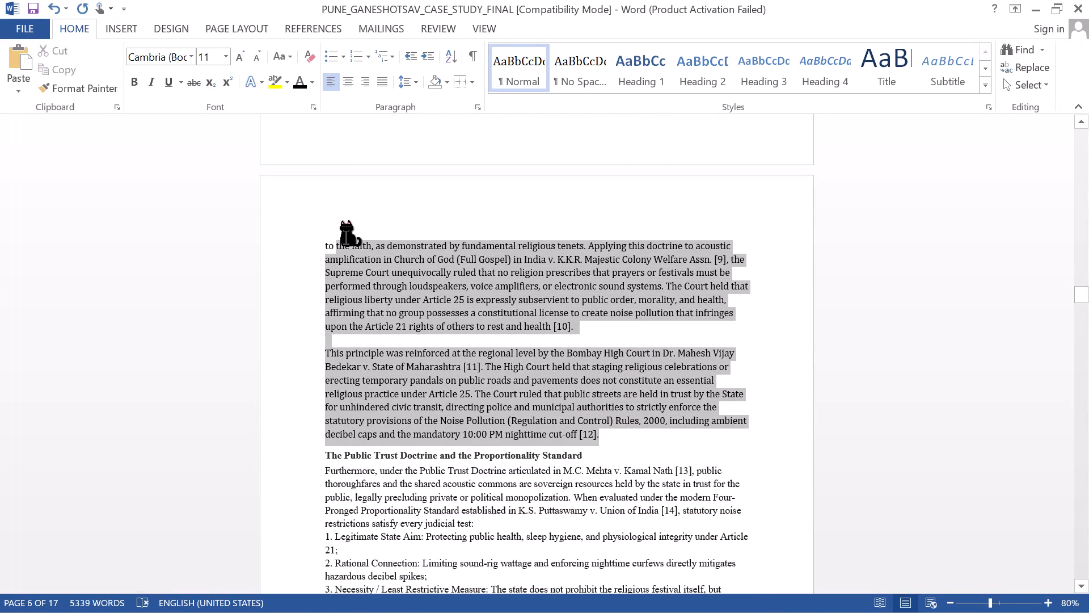
{"action": "left_click_drag", "start_coordinate": [345, 231], "coordinate": [343, 230]}
{"action": "scroll", "coordinate": [345, 231], "scroll_direction": "up", "scroll_amount": 8}
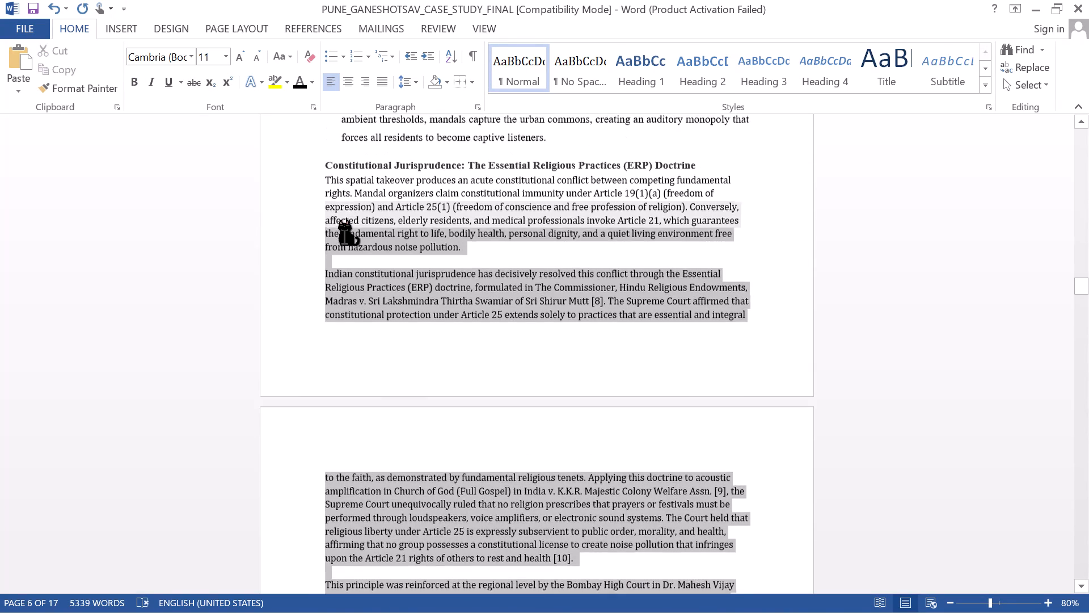
{"action": "left_click_drag", "start_coordinate": [343, 230], "coordinate": [317, 211]}
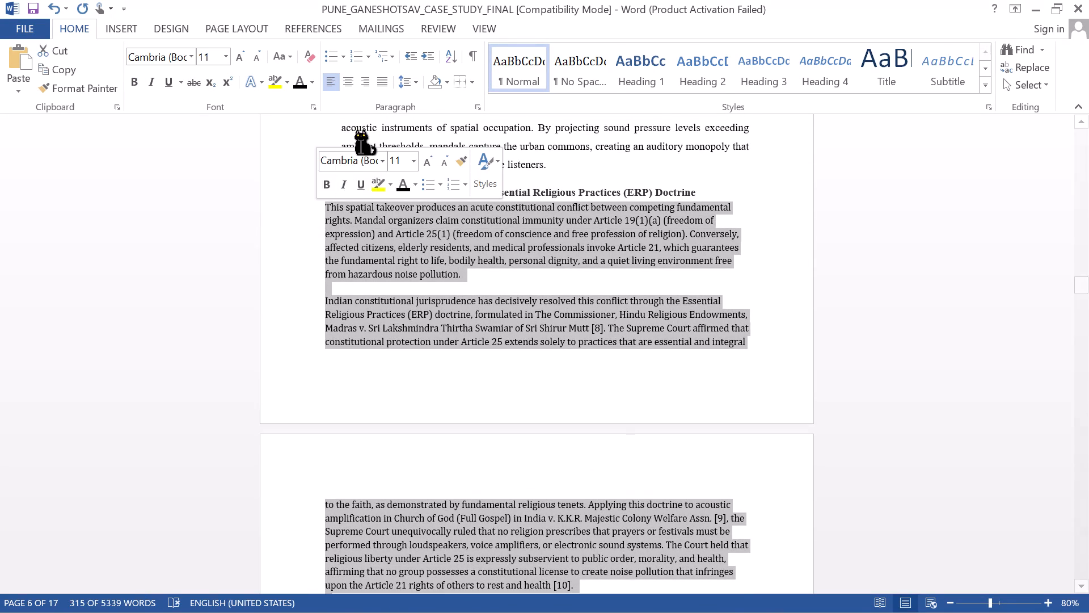
{"action": "left_click", "coordinate": [383, 85]}
{"action": "left_click", "coordinate": [406, 80]}
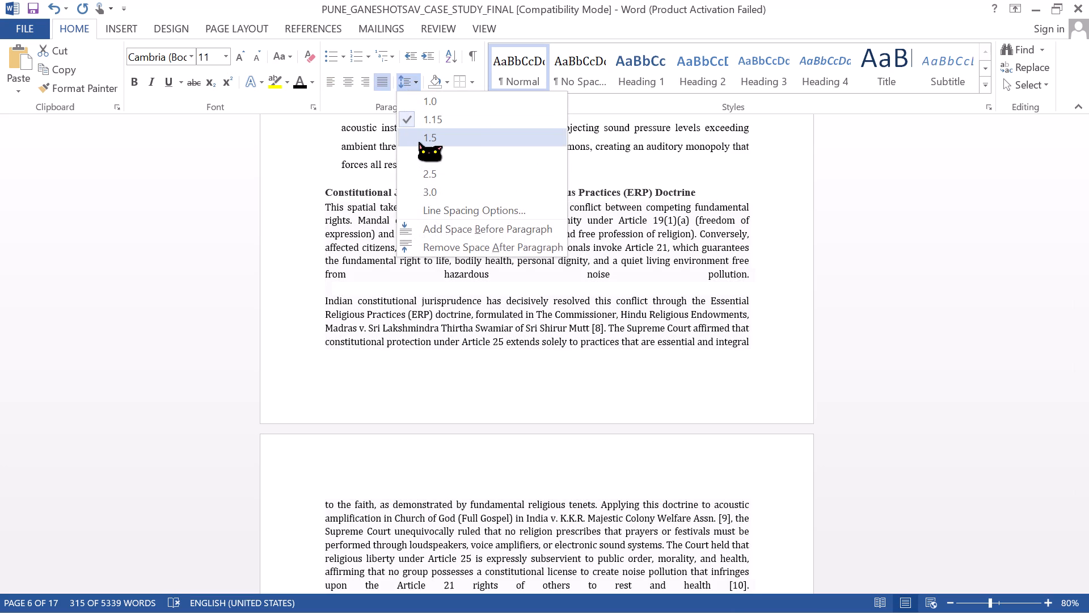
{"action": "left_click", "coordinate": [418, 143]}
Review the layout of the first Section III page alongside the preceding page.
{"action": "scroll", "coordinate": [702, 203], "scroll_direction": "up", "scroll_amount": 5}
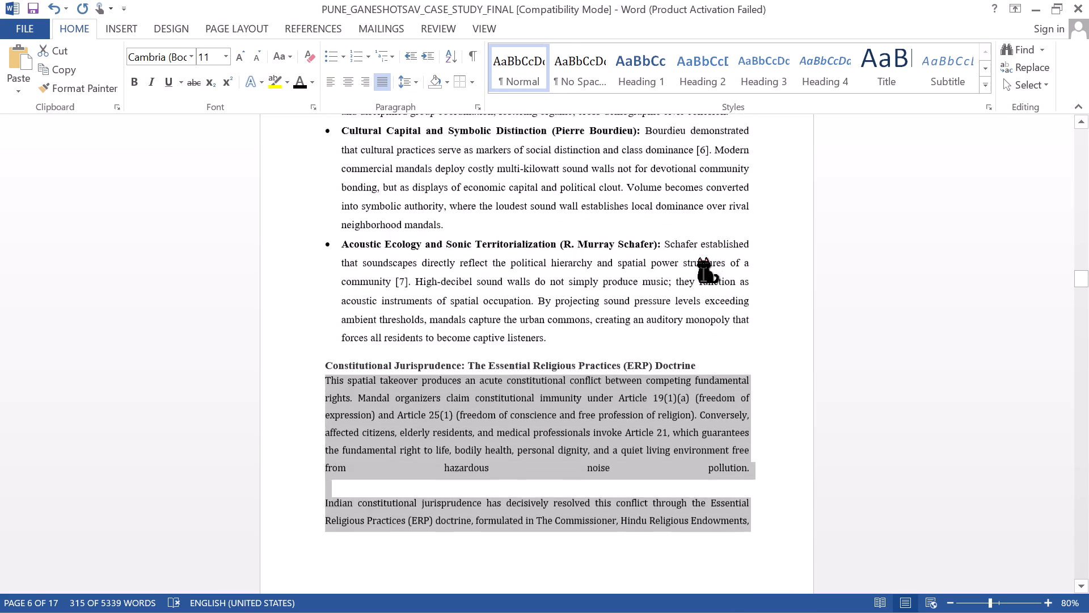
{"action": "scroll", "coordinate": [702, 268], "scroll_direction": "up", "scroll_amount": 3}
{"action": "scroll", "coordinate": [686, 272], "scroll_direction": "down", "scroll_amount": 2, "text": "ctrl"}
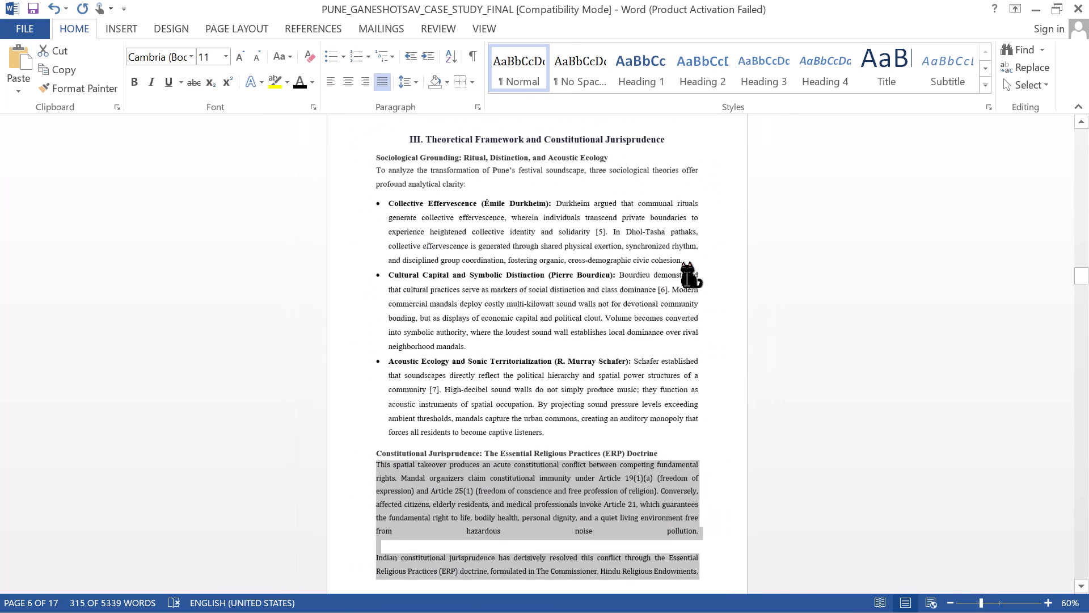
{"action": "scroll", "coordinate": [842, 333], "scroll_direction": "up", "scroll_amount": 2}
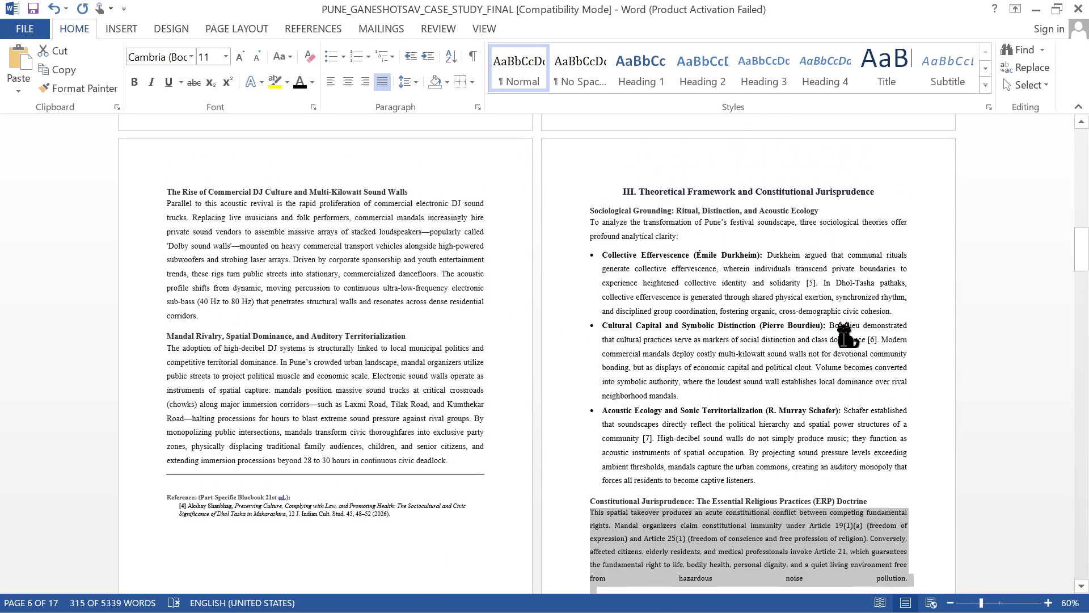
{"action": "scroll", "coordinate": [842, 333], "scroll_direction": "down", "scroll_amount": 5}
{"action": "scroll", "coordinate": [844, 322], "scroll_direction": "up", "scroll_amount": 3}
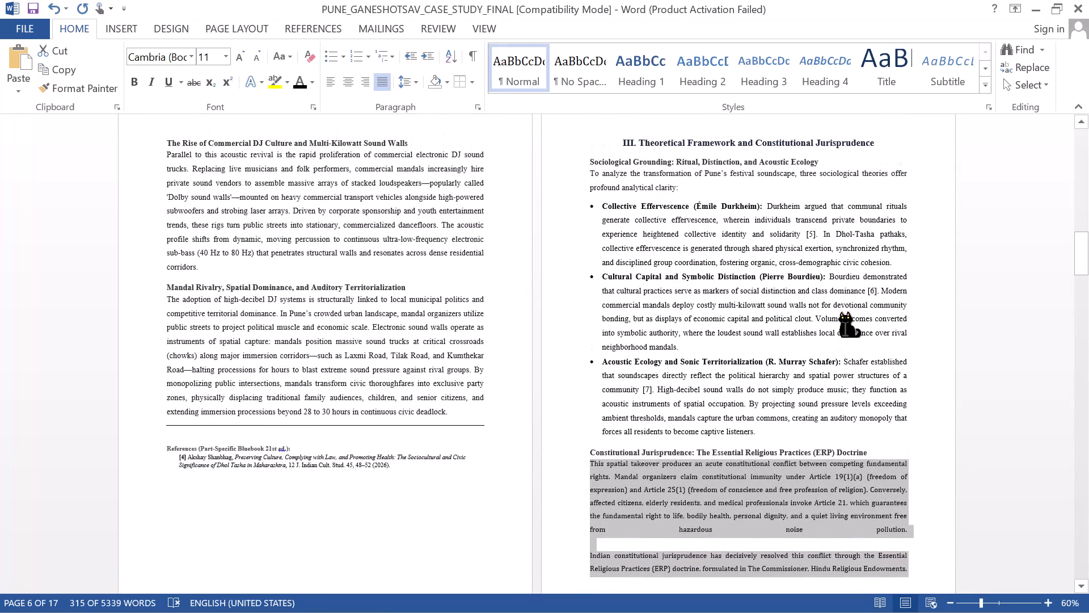
{"action": "scroll", "coordinate": [844, 322], "scroll_direction": "up", "scroll_amount": 1}
{"action": "scroll", "coordinate": [844, 322], "scroll_direction": "down", "scroll_amount": 1}
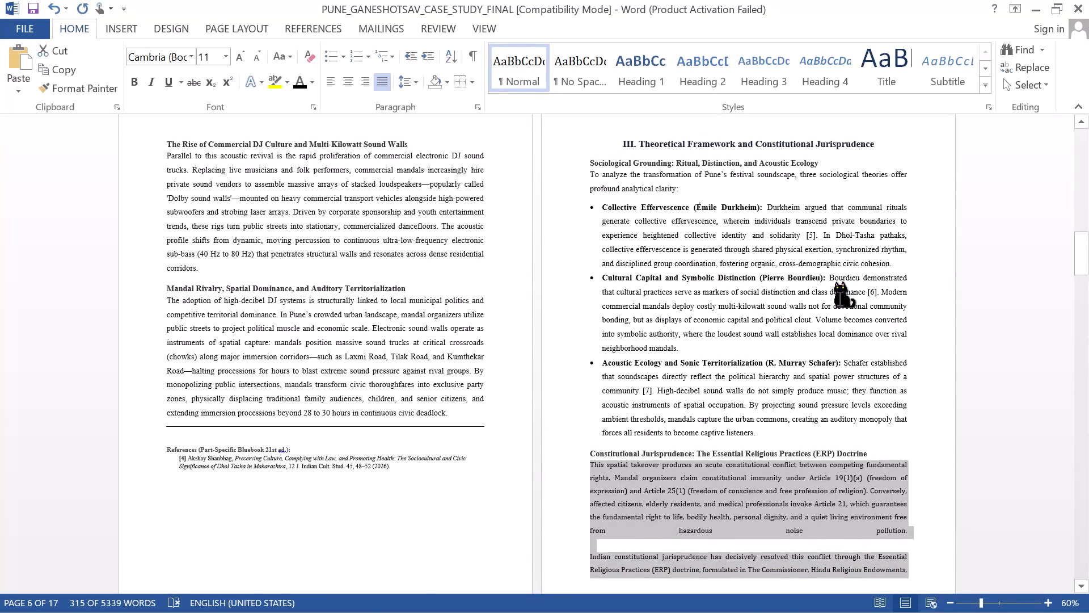
{"action": "left_click", "coordinate": [816, 422]}
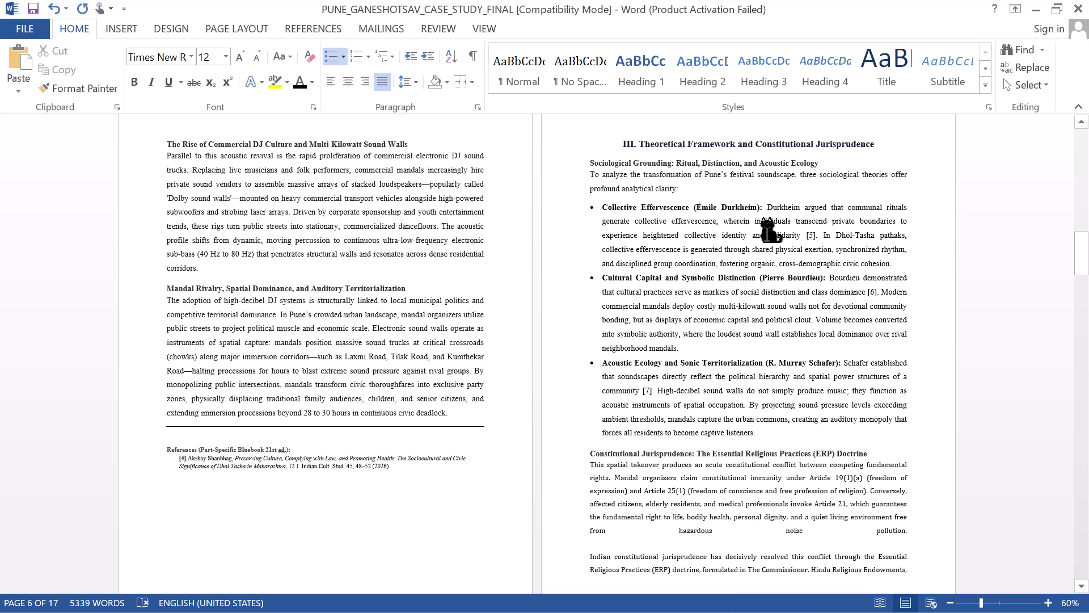
Italicize the bold lead-in "Collective Effervescence (Émile Durkheim):" in the first bullet under Sociological Grounding.
{"action": "double_click", "coordinate": [706, 200]}
{"action": "double_click", "coordinate": [687, 205]}
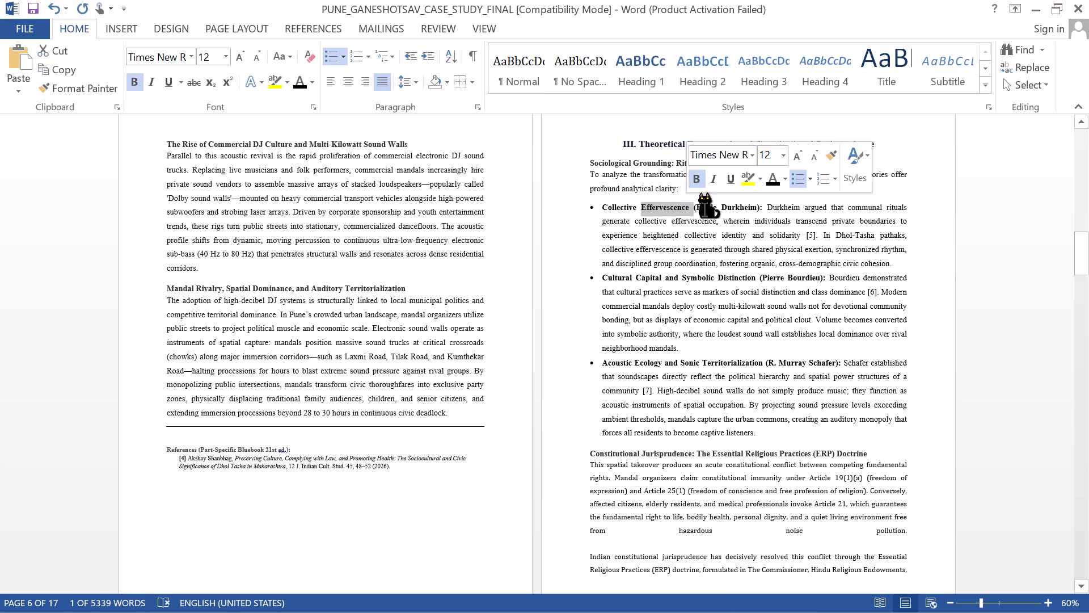
{"action": "left_click", "coordinate": [758, 213]}
{"action": "scroll", "coordinate": [759, 206], "scroll_direction": "up", "scroll_amount": 2, "text": "ctrl"}
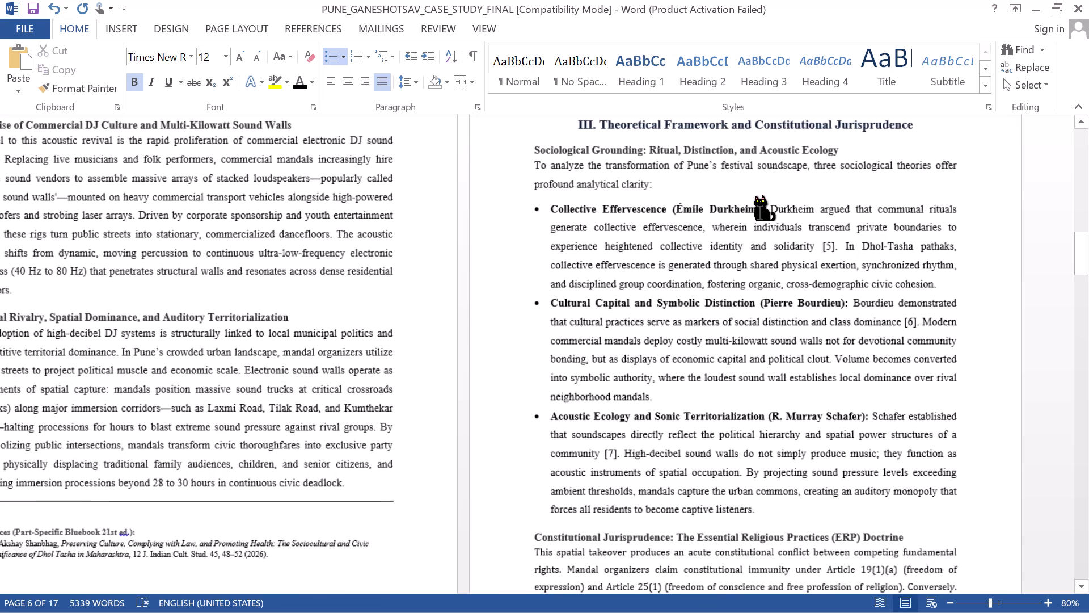
{"action": "left_click_drag", "start_coordinate": [554, 212], "coordinate": [347, 204]}
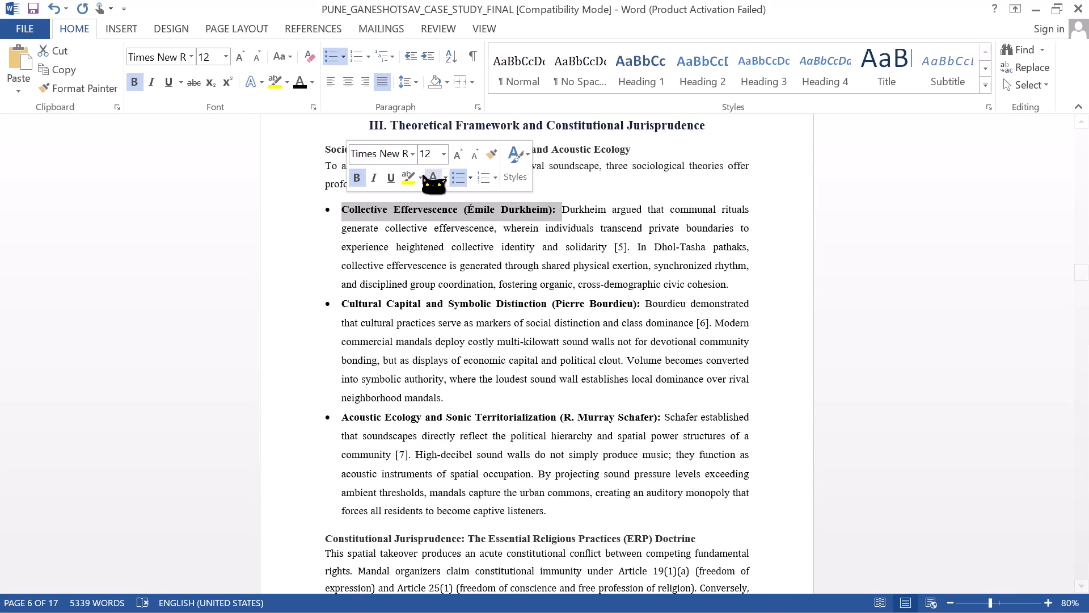
{"action": "left_click", "coordinate": [374, 180]}
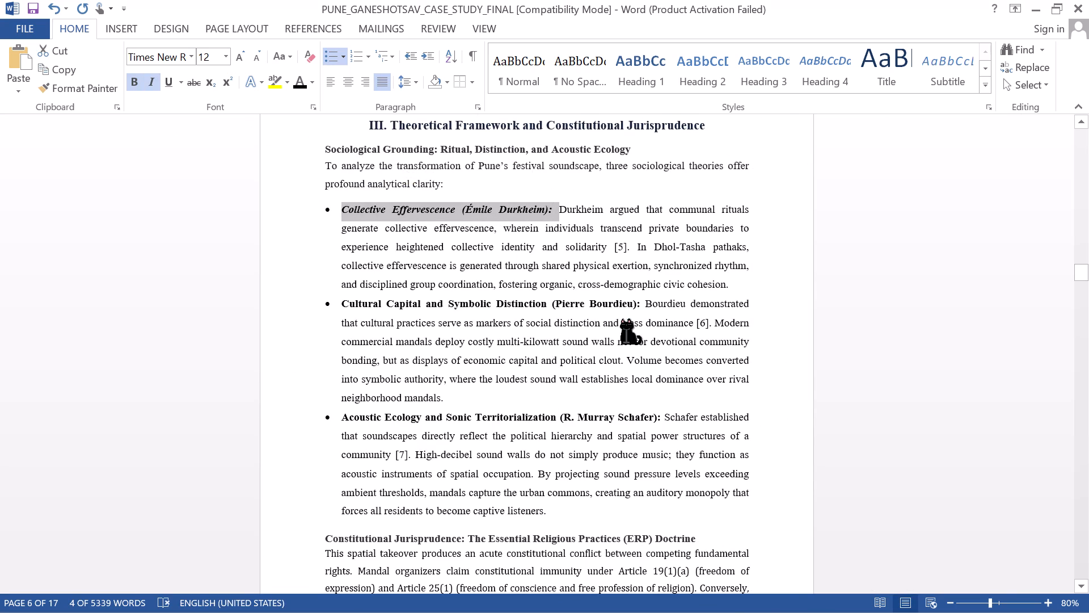
Italicize the bold lead-ins "Cultural Capital and Symbolic Distinction (Pierre Bourdieu):" and "Acoustic Ecology and Sonic Territorialization (R. Murray Schafer):" in the second and third bullets.
{"action": "left_click_drag", "start_coordinate": [642, 304], "coordinate": [348, 301]}
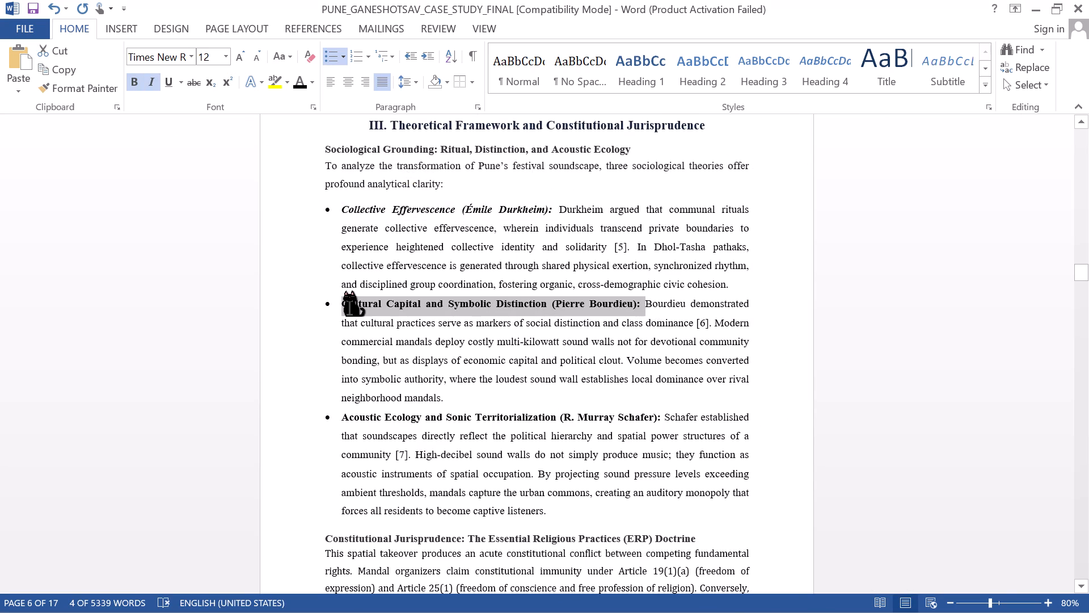
{"action": "left_click_drag", "start_coordinate": [348, 301], "coordinate": [340, 301]}
{"action": "left_click", "coordinate": [370, 275]}
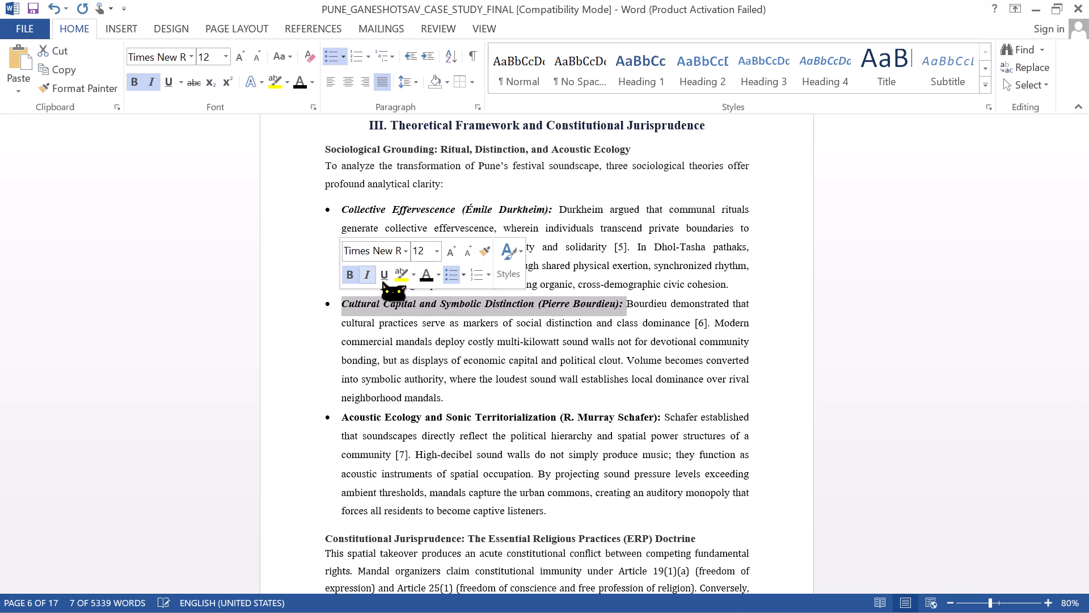
{"action": "left_click_drag", "start_coordinate": [662, 418], "coordinate": [372, 416]}
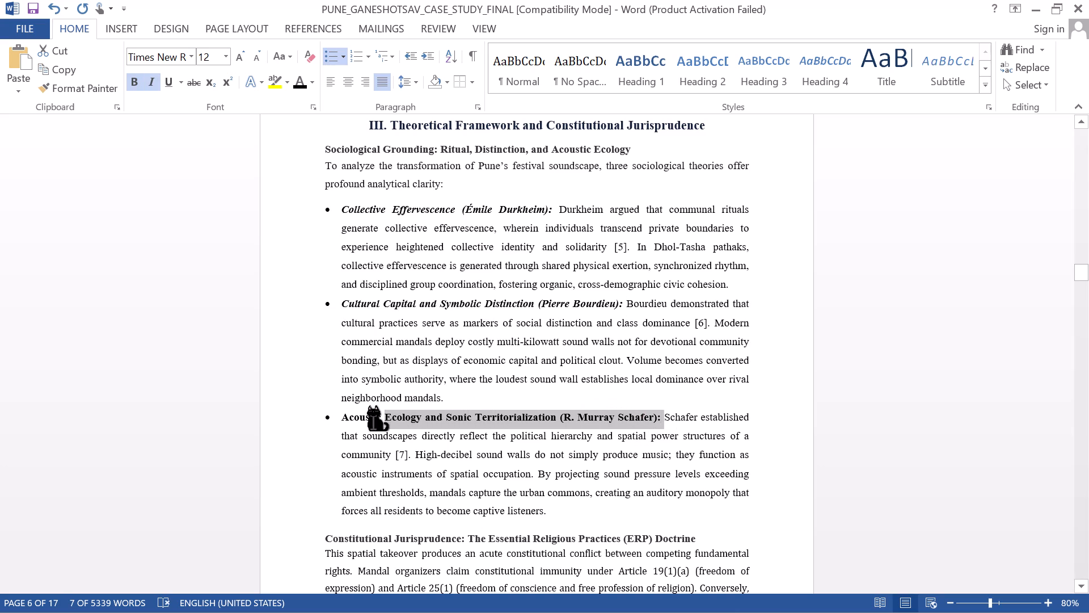
{"action": "left_click_drag", "start_coordinate": [372, 416], "coordinate": [343, 418]}
{"action": "left_click", "coordinate": [373, 393]}
Set the body paragraphs under the Essential Religious Practices (ERP) Doctrine subheading to Times New Roman, 12 pt.
{"action": "scroll", "coordinate": [803, 387], "scroll_direction": "down", "scroll_amount": 3}
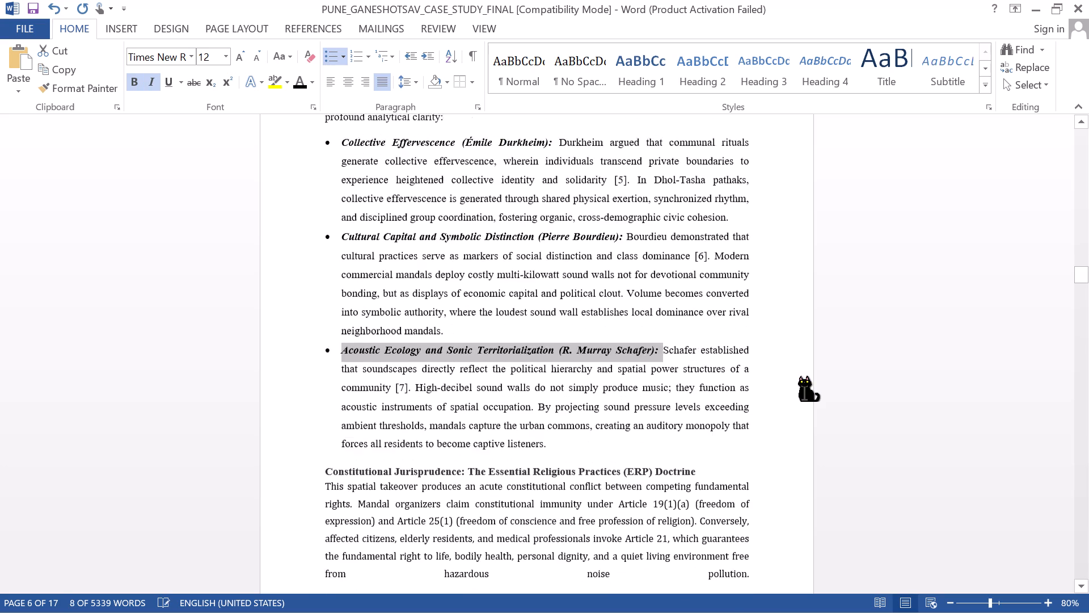
{"action": "left_click", "coordinate": [717, 436]}
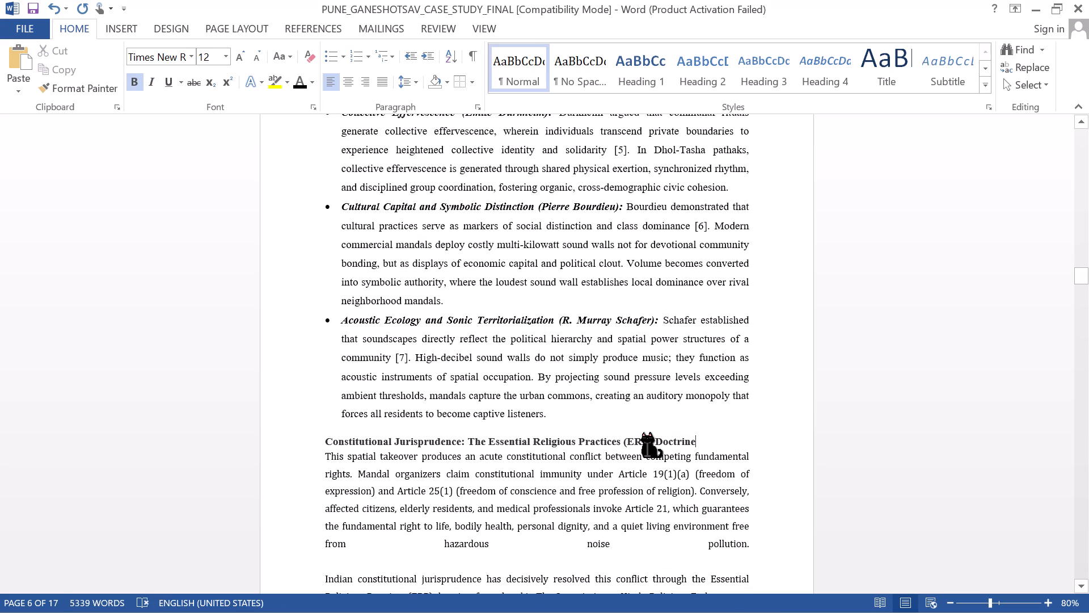
{"action": "triple_click", "coordinate": [646, 443]}
{"action": "left_click", "coordinate": [702, 463]}
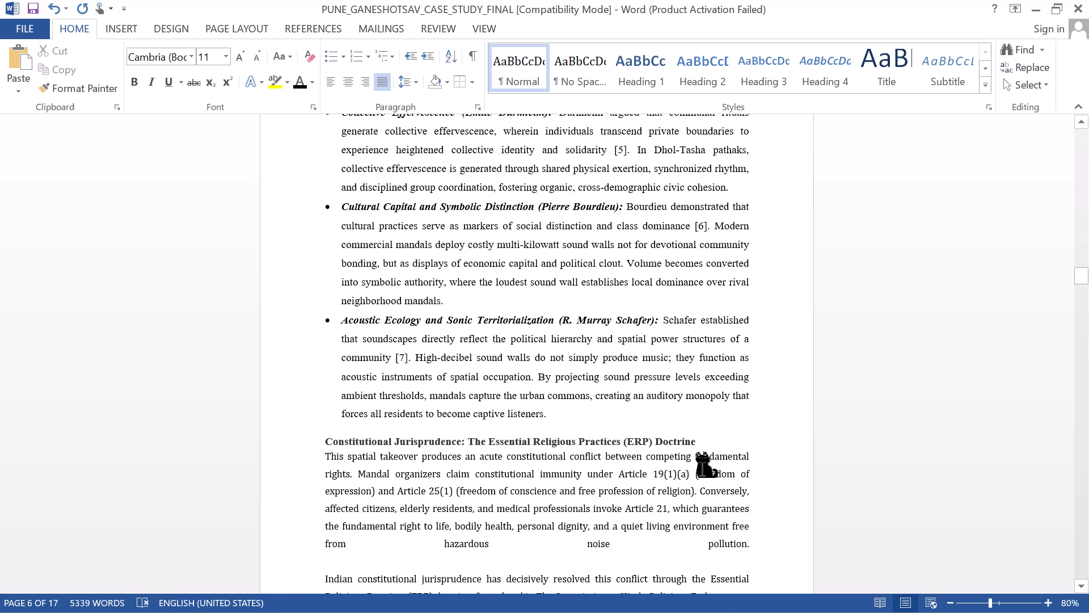
{"action": "triple_click", "coordinate": [655, 484]}
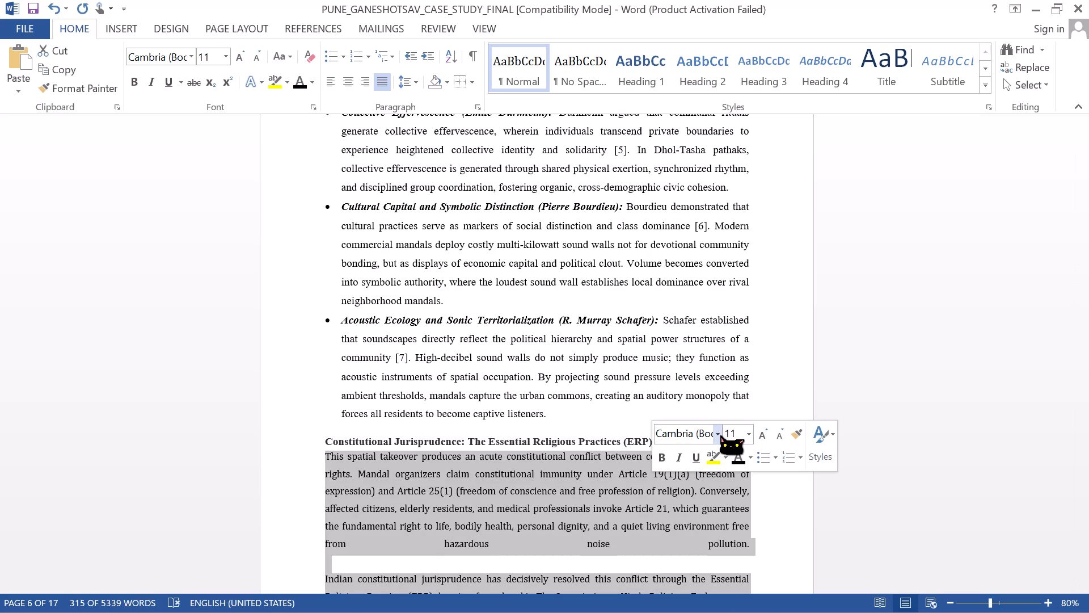
{"action": "left_click", "coordinate": [720, 436]}
{"action": "left_click", "coordinate": [743, 81]}
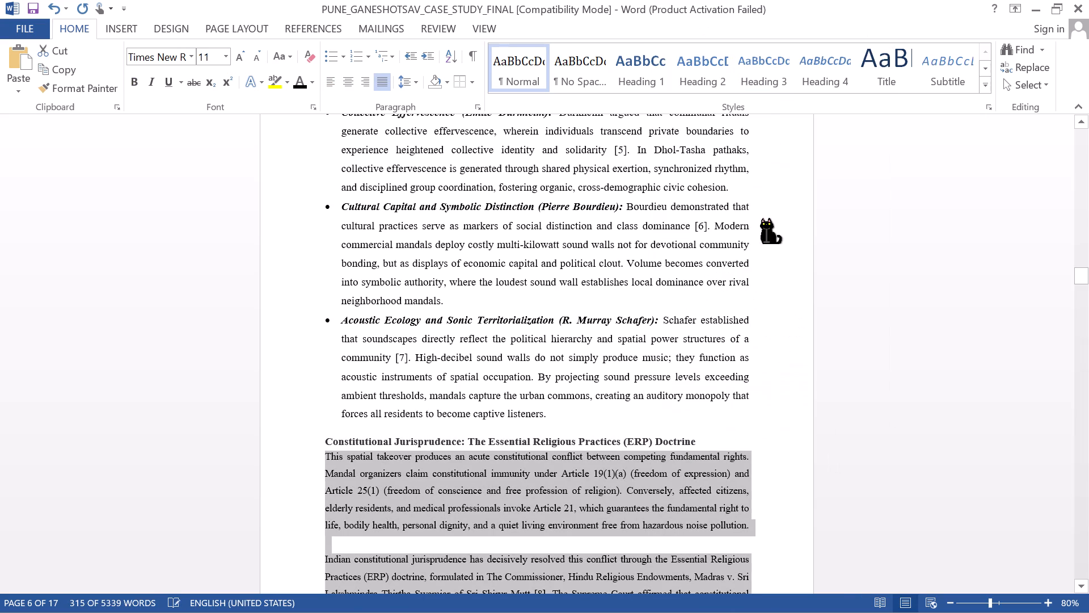
{"action": "left_click", "coordinate": [223, 57]}
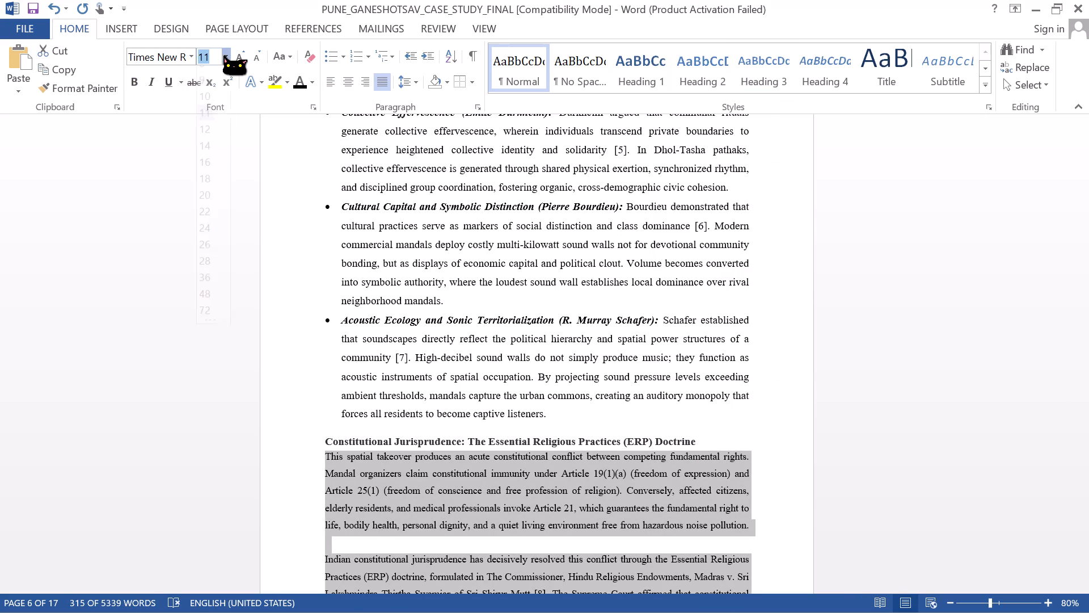
{"action": "left_click", "coordinate": [205, 135]}
{"action": "scroll", "coordinate": [806, 470], "scroll_direction": "down", "scroll_amount": 18}
{"action": "scroll", "coordinate": [789, 451], "scroll_direction": "up", "scroll_amount": 13}
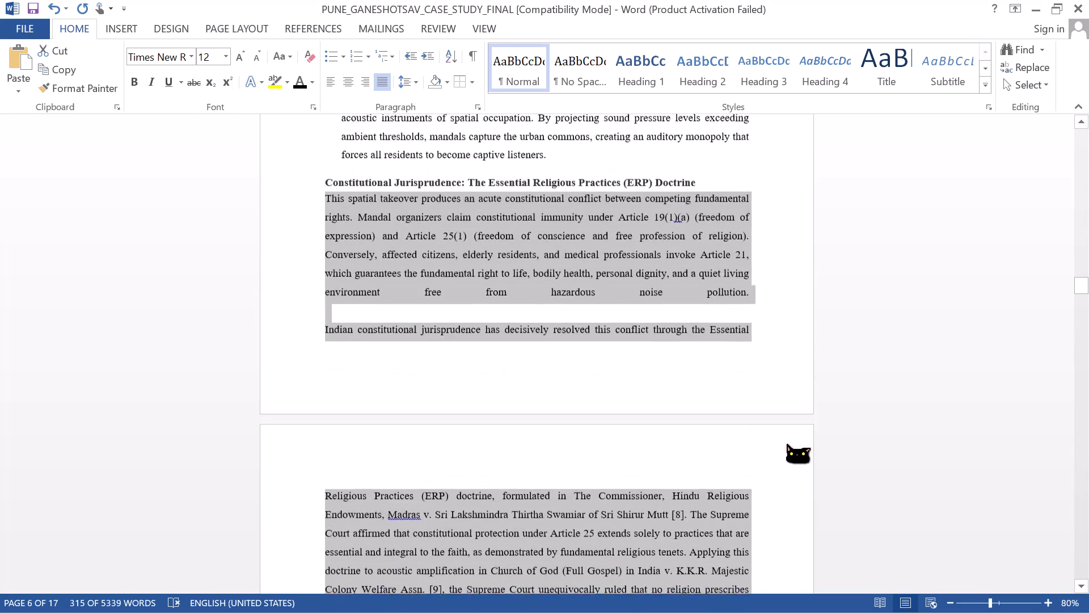
Check the font formatting of the ERP Doctrine subheading and the Acoustic Ecology bullet against the surrounding text.
{"action": "scroll", "coordinate": [786, 445], "scroll_direction": "up", "scroll_amount": 2}
{"action": "left_click", "coordinate": [665, 346]}
{"action": "left_click", "coordinate": [665, 346]}
{"action": "double_click", "coordinate": [665, 346]}
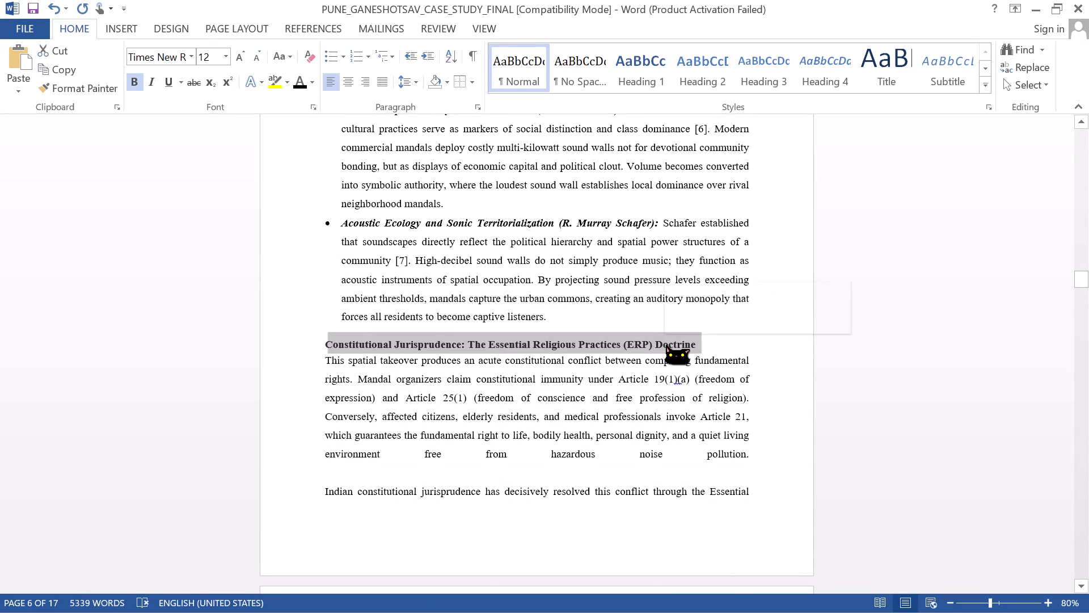
{"action": "triple_click", "coordinate": [444, 283]}
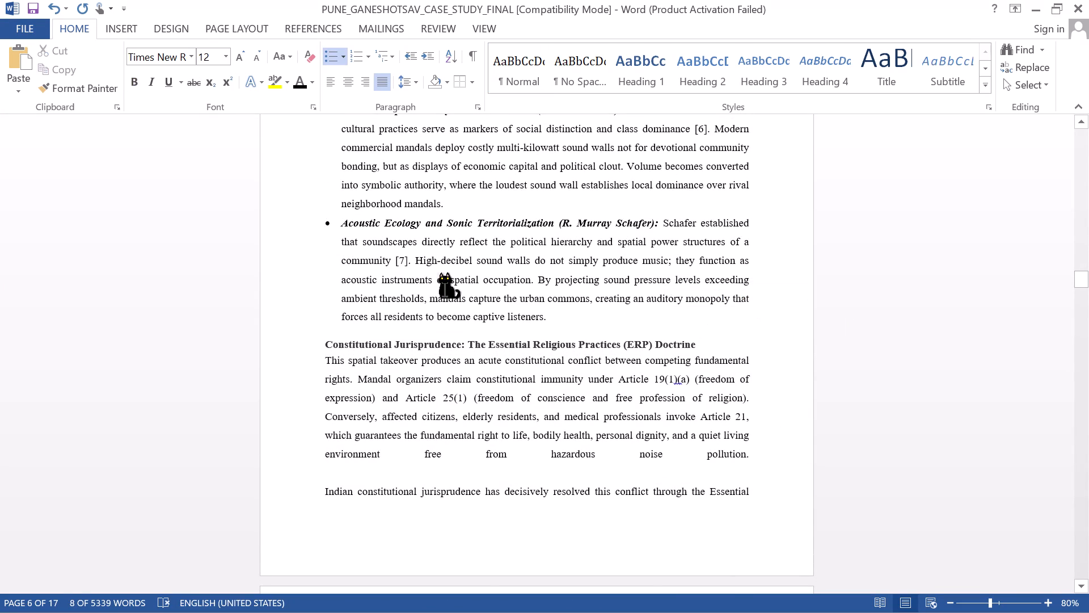
{"action": "scroll", "coordinate": [564, 326], "scroll_direction": "down", "scroll_amount": 4}
{"action": "scroll", "coordinate": [565, 326], "scroll_direction": "up", "scroll_amount": 2}
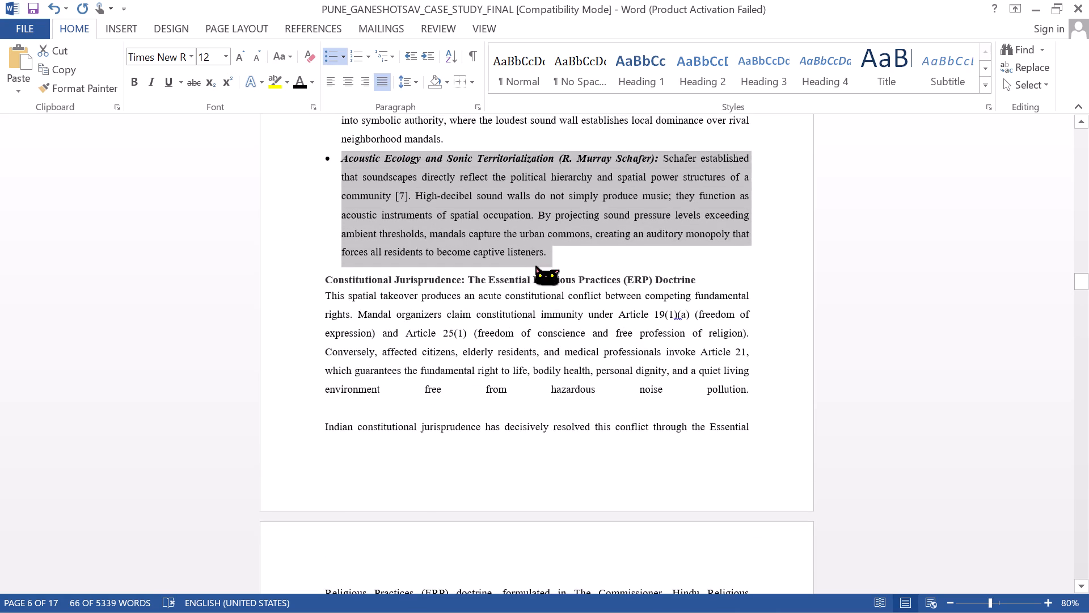
{"action": "scroll", "coordinate": [537, 285], "scroll_direction": "down", "scroll_amount": 20}
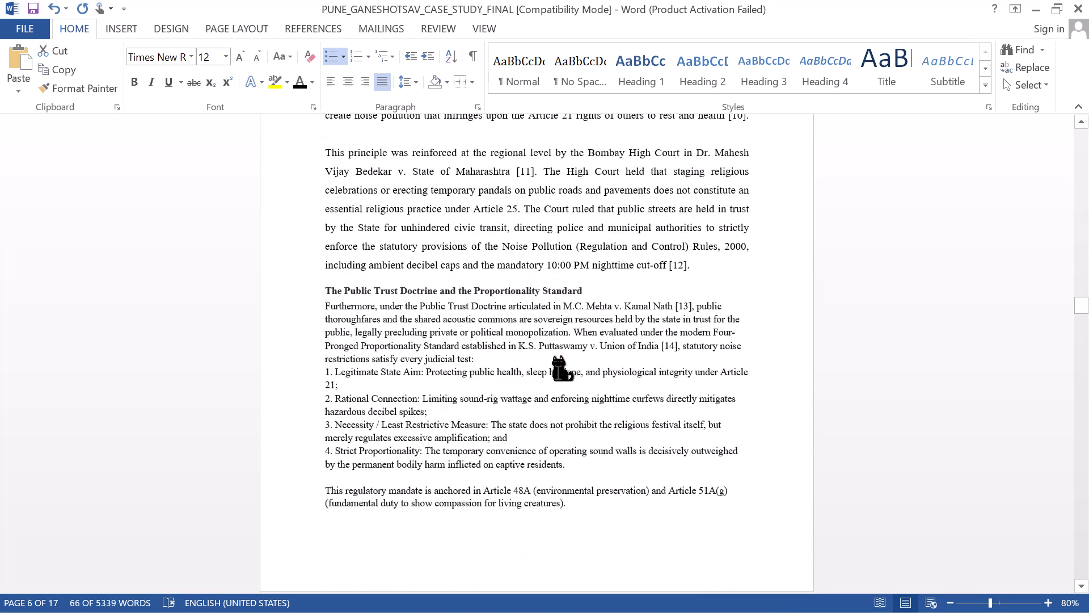
Set the "The Public Trust Doctrine and the Proportionality Standard" subheading to 12 pt.
{"action": "left_click", "coordinate": [533, 297]}
{"action": "double_click", "coordinate": [533, 297]}
{"action": "left_click", "coordinate": [533, 297]}
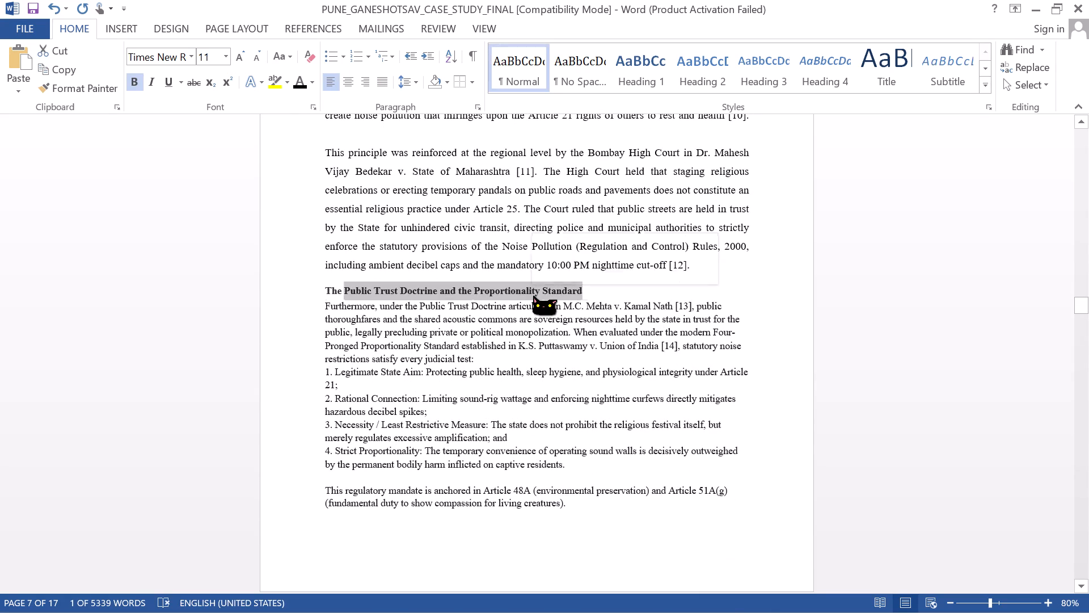
{"action": "left_click", "coordinate": [629, 247]}
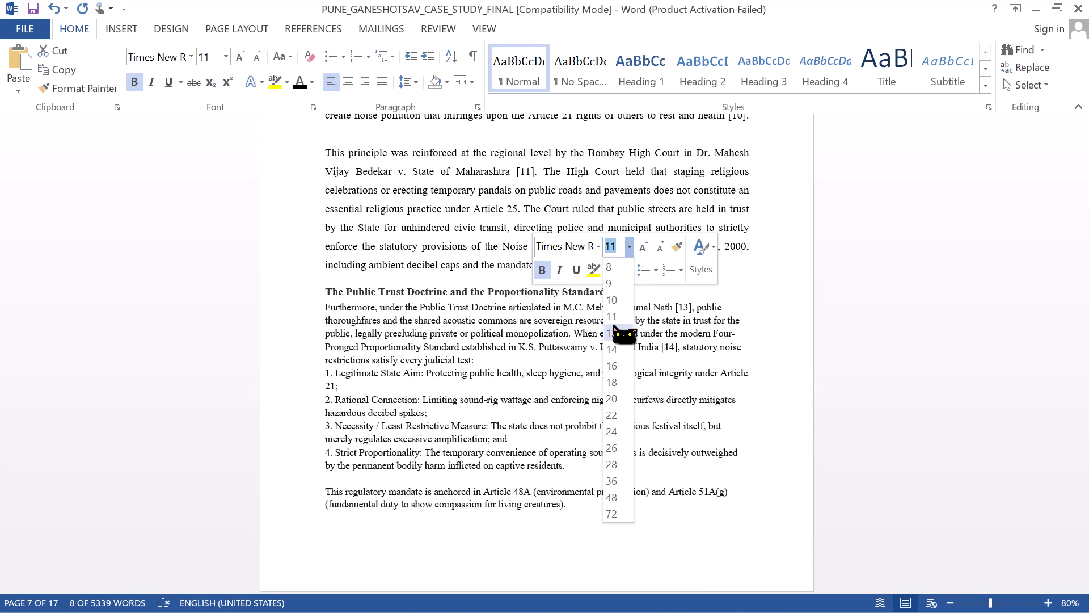
{"action": "left_click", "coordinate": [611, 330]}
Set all body text under the Public Trust Doctrine subheading, including the four numbered tests and the closing Article 48A paragraph, to 12 pt.
{"action": "left_click", "coordinate": [324, 313]}
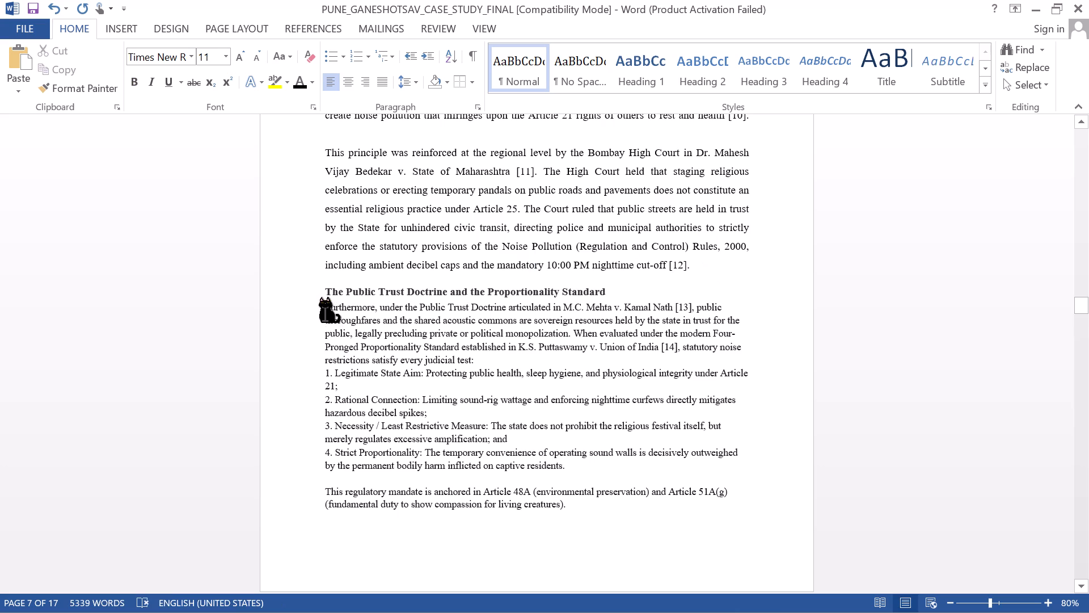
{"action": "left_click_drag", "start_coordinate": [324, 304], "coordinate": [601, 484]}
{"action": "scroll", "coordinate": [539, 493], "scroll_direction": "down", "scroll_amount": 3}
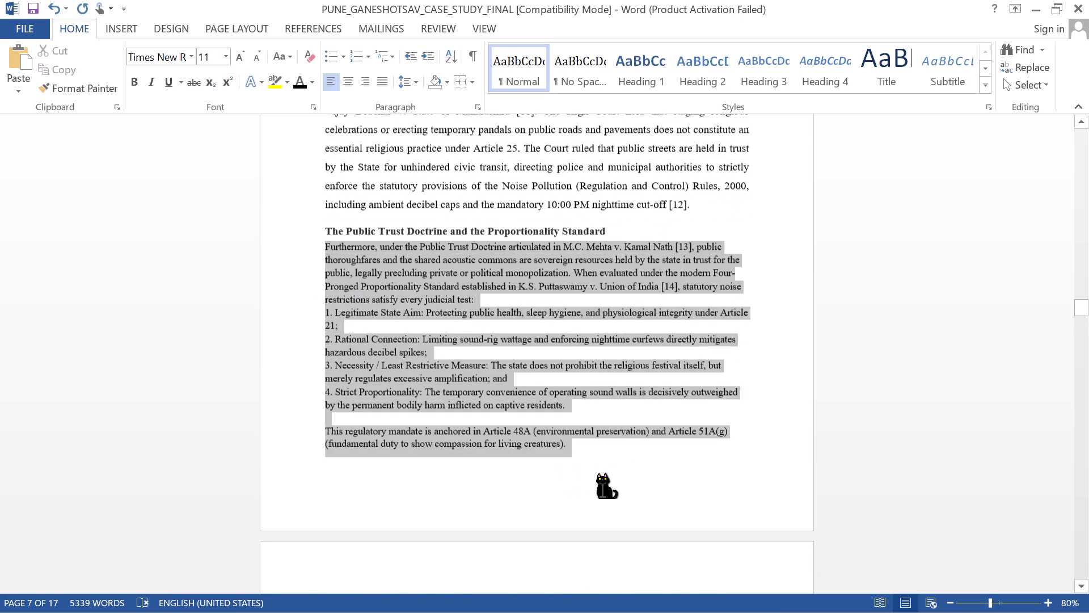
{"action": "left_click_drag", "start_coordinate": [601, 484], "coordinate": [631, 318]}
{"action": "scroll", "coordinate": [608, 482], "scroll_direction": "down", "scroll_amount": 4}
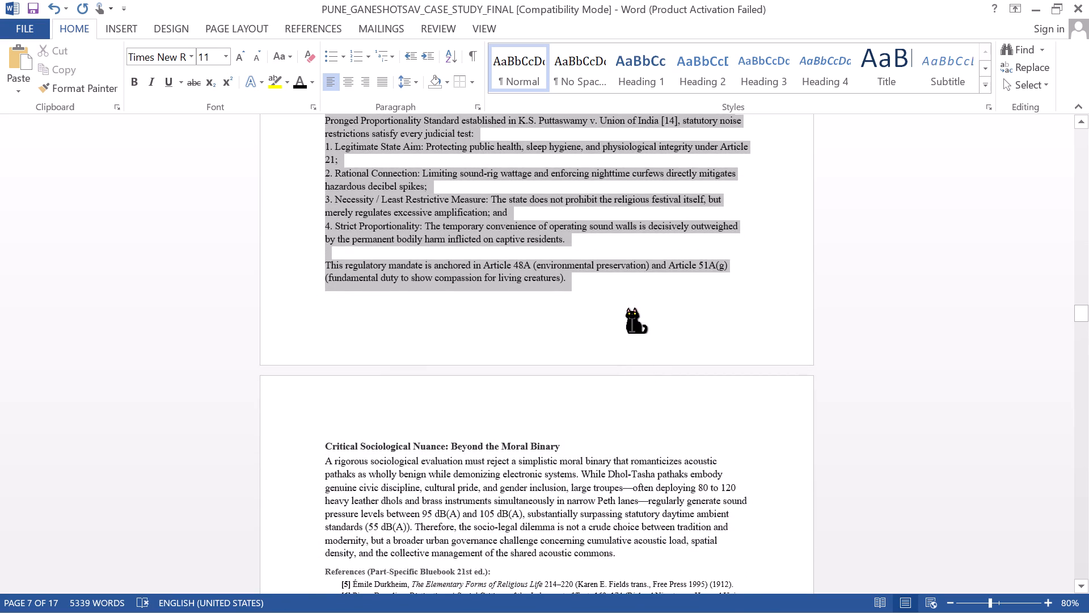
{"action": "left_click_drag", "start_coordinate": [631, 318], "coordinate": [630, 308]}
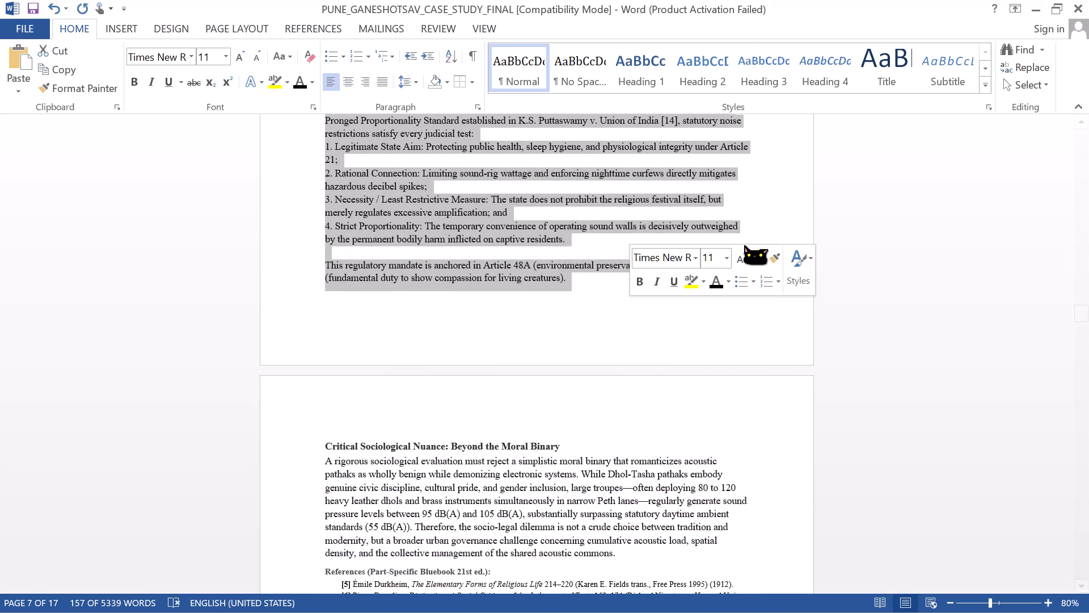
{"action": "left_click", "coordinate": [727, 262]}
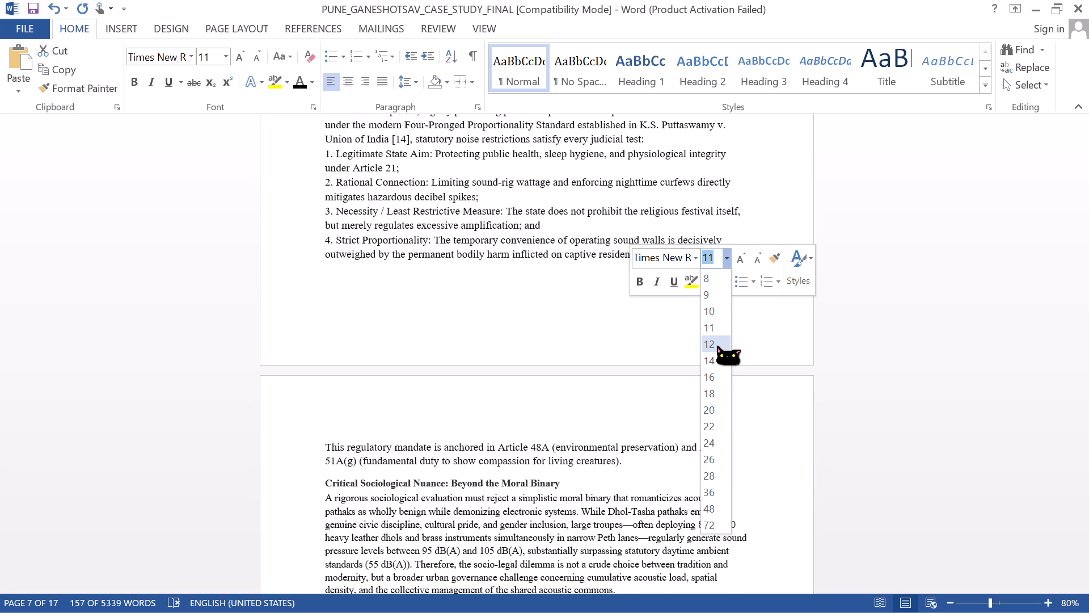
{"action": "left_click", "coordinate": [716, 347]}
Justify the Public Trust Doctrine body text and set its line spacing to 1.5.
{"action": "scroll", "coordinate": [538, 318], "scroll_direction": "up", "scroll_amount": 5}
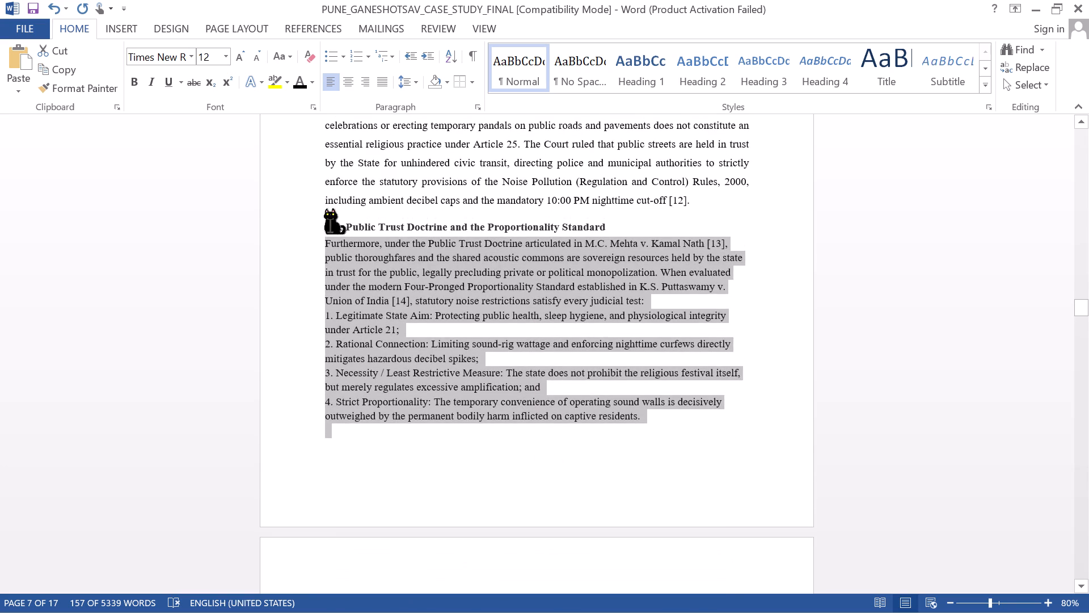
{"action": "left_click", "coordinate": [377, 77]}
{"action": "left_click", "coordinate": [410, 86]}
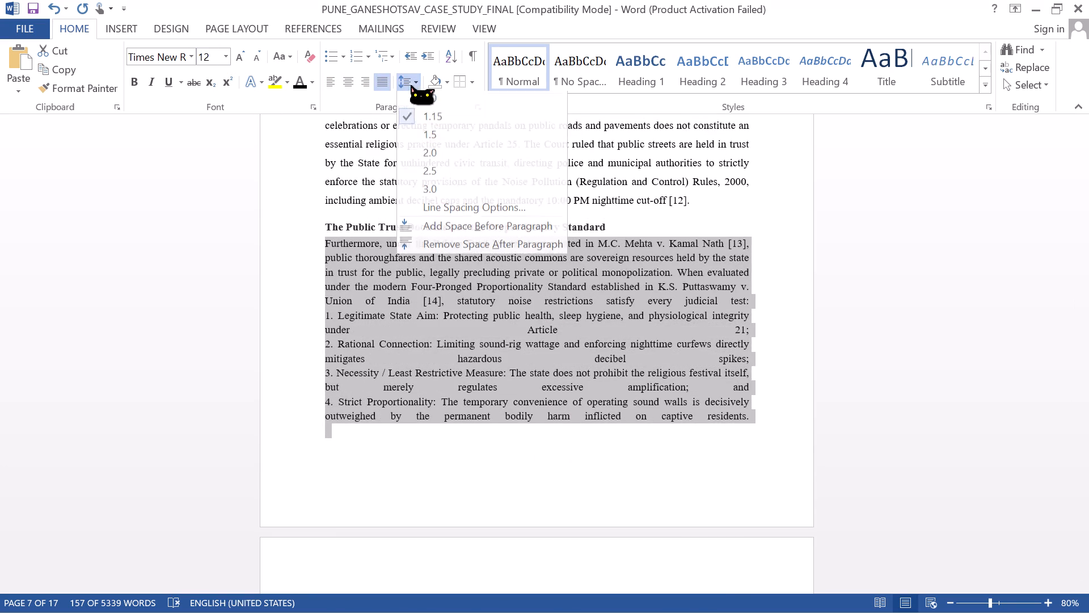
{"action": "left_click", "coordinate": [432, 145]}
Review the layout of the Section III pages side by side with the preceding section's end and the following references.
{"action": "scroll", "coordinate": [512, 277], "scroll_direction": "up", "scroll_amount": 4}
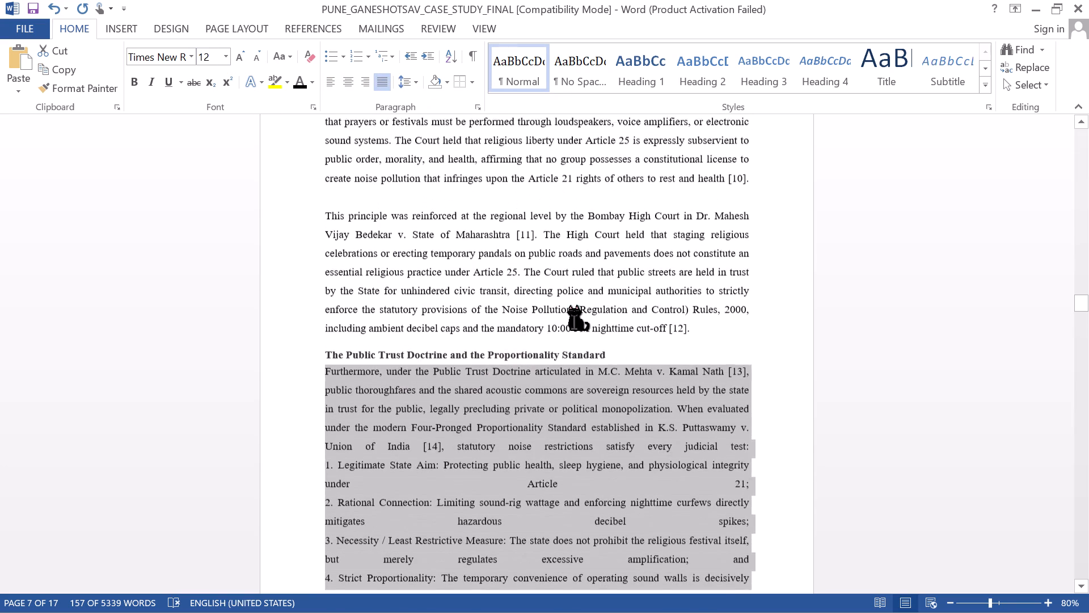
{"action": "scroll", "coordinate": [719, 366], "scroll_direction": "up", "scroll_amount": 5}
{"action": "scroll", "coordinate": [720, 367], "scroll_direction": "down", "scroll_amount": 2, "text": "ctrl"}
{"action": "scroll", "coordinate": [712, 361], "scroll_direction": "down", "scroll_amount": 1}
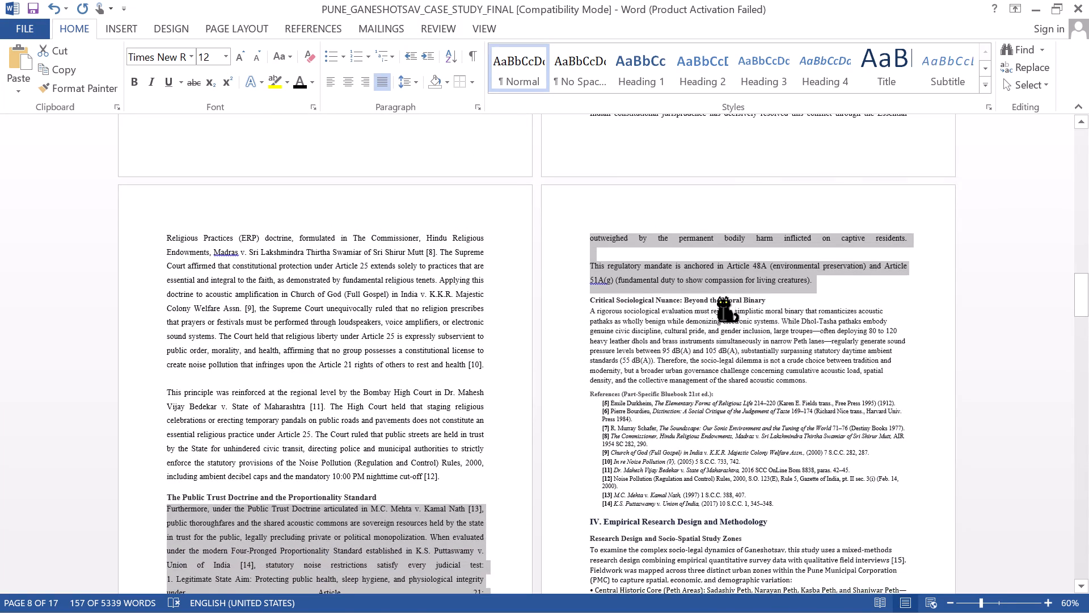
{"action": "scroll", "coordinate": [728, 313], "scroll_direction": "up", "scroll_amount": 7}
{"action": "scroll", "coordinate": [703, 406], "scroll_direction": "up", "scroll_amount": 4}
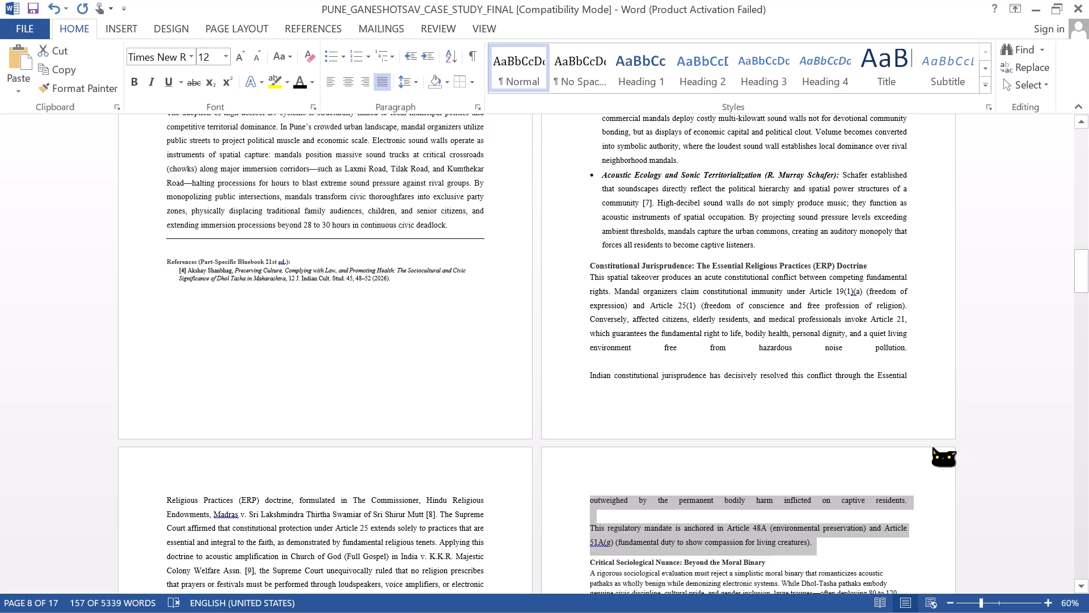
{"action": "scroll", "coordinate": [936, 452], "scroll_direction": "up", "scroll_amount": 12}
{"action": "scroll", "coordinate": [938, 454], "scroll_direction": "down", "scroll_amount": 4}
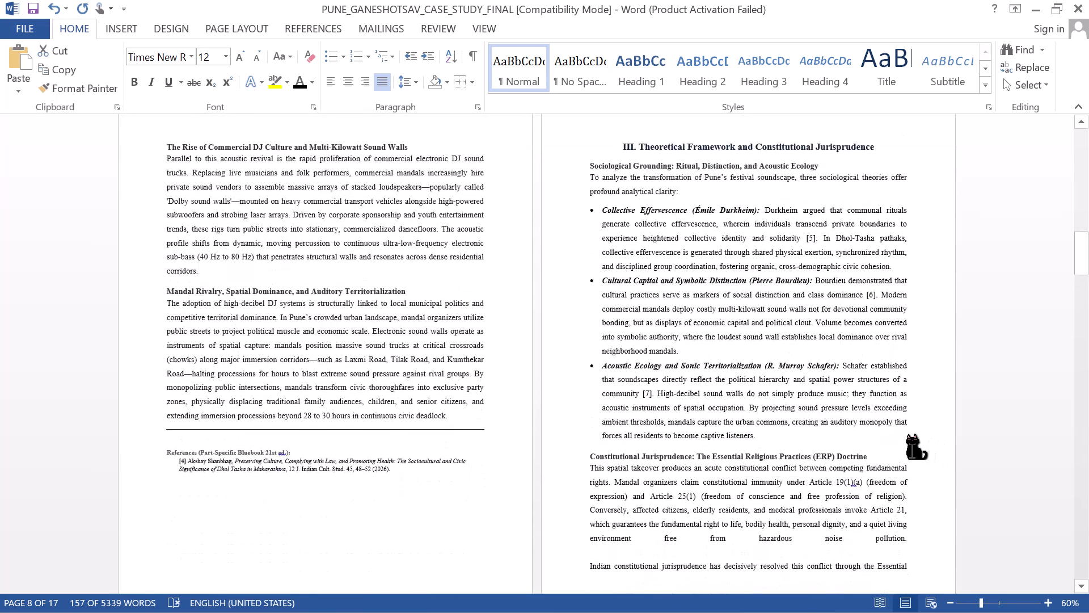
{"action": "scroll", "coordinate": [911, 444], "scroll_direction": "up", "scroll_amount": 1}
{"action": "scroll", "coordinate": [910, 444], "scroll_direction": "down", "scroll_amount": 4}
{"action": "scroll", "coordinate": [848, 418], "scroll_direction": "down", "scroll_amount": 5}
{"action": "scroll", "coordinate": [848, 415], "scroll_direction": "up", "scroll_amount": 3}
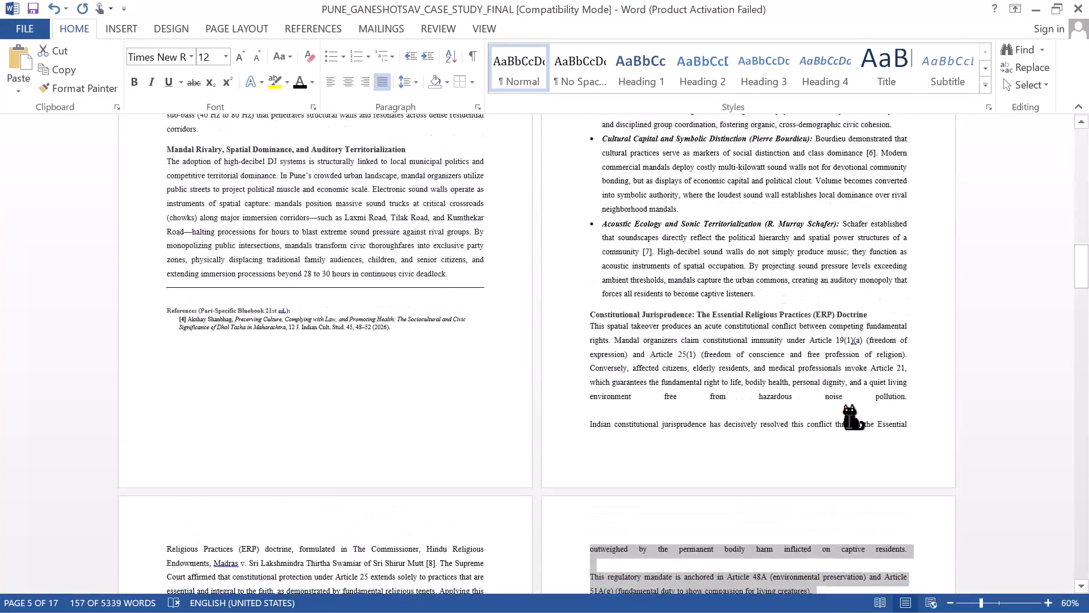
{"action": "scroll", "coordinate": [853, 405], "scroll_direction": "up", "scroll_amount": 2}
{"action": "scroll", "coordinate": [853, 405], "scroll_direction": "down", "scroll_amount": 3}
{"action": "scroll", "coordinate": [853, 405], "scroll_direction": "up", "scroll_amount": 2}
{"action": "scroll", "coordinate": [853, 405], "scroll_direction": "down", "scroll_amount": 14}
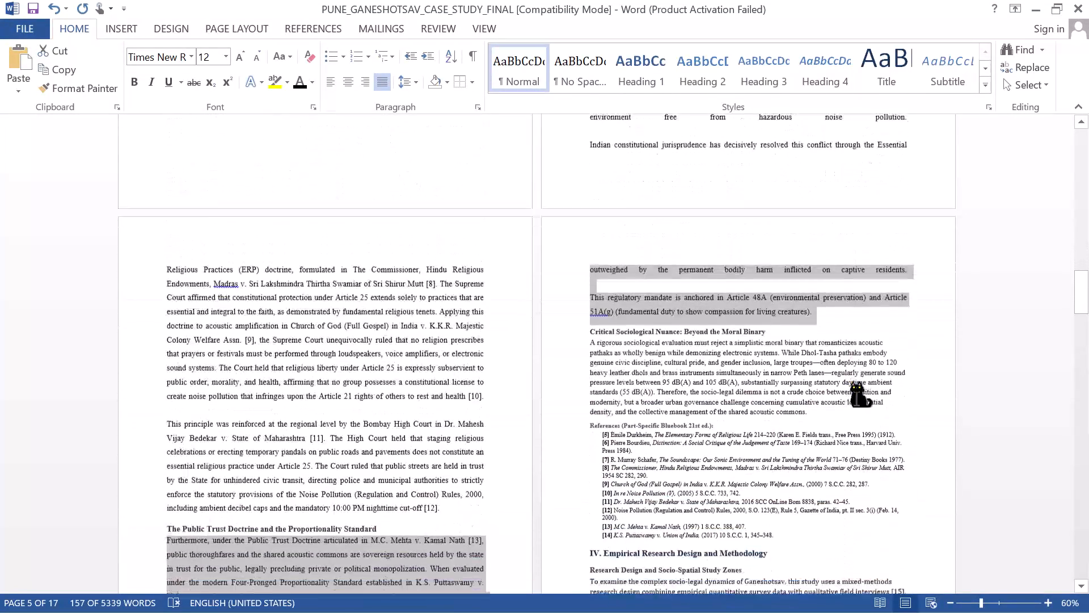
{"action": "scroll", "coordinate": [855, 392], "scroll_direction": "down", "scroll_amount": 4}
Justify the body paragraph under "Critical Sociological Nuance: Beyond the Moral Binary" and set its line spacing to 1.5.
{"action": "left_click", "coordinate": [641, 299]}
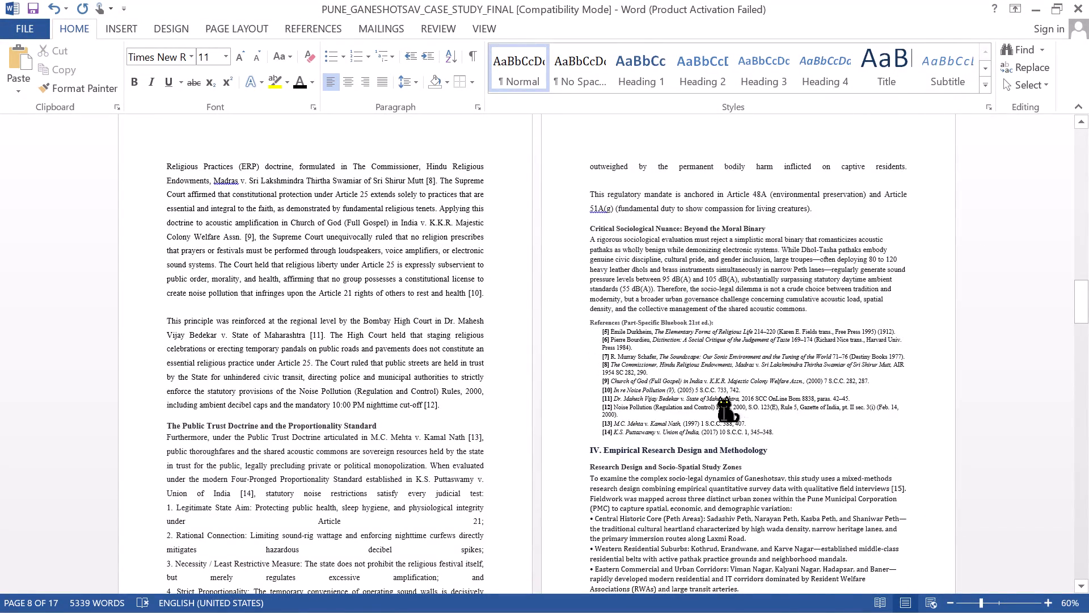
{"action": "left_click_drag", "start_coordinate": [843, 310], "coordinate": [552, 243]}
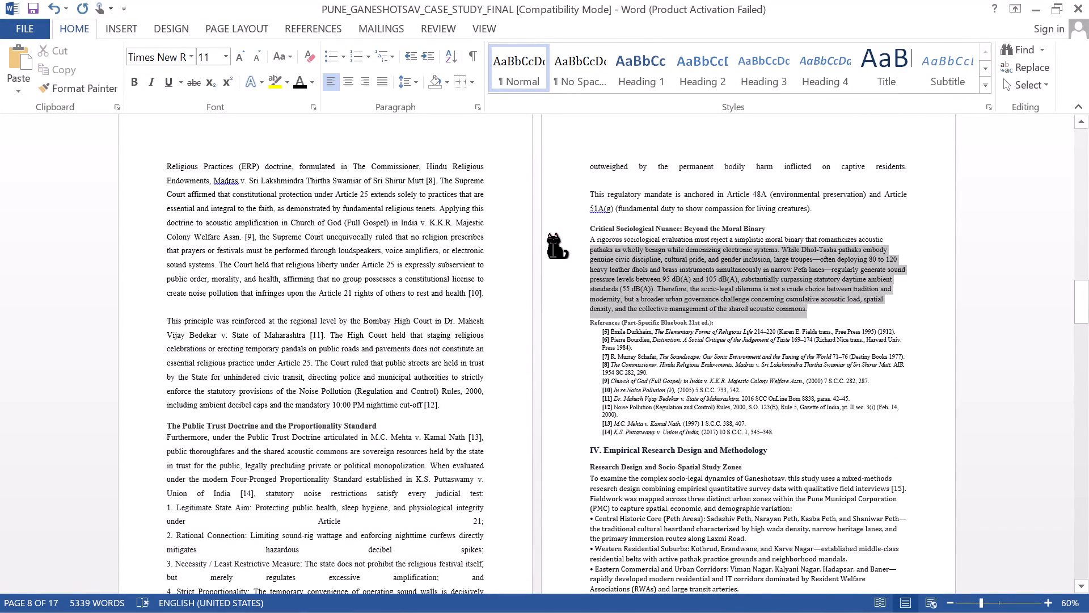
{"action": "left_click_drag", "start_coordinate": [552, 243], "coordinate": [551, 242]}
{"action": "left_click", "coordinate": [551, 242]}
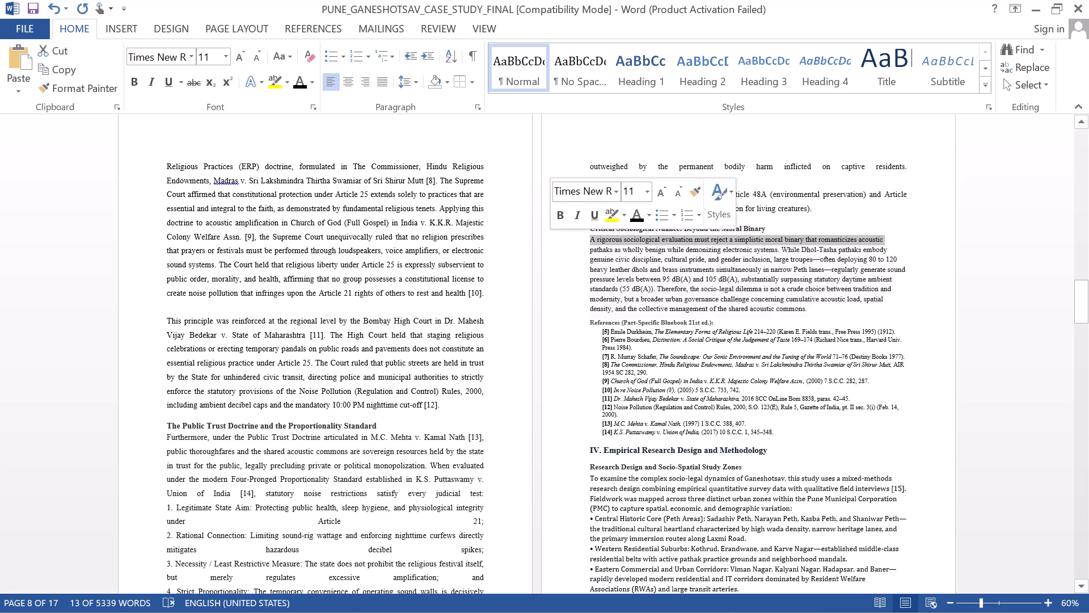
{"action": "left_click", "coordinate": [816, 326]}
{"action": "left_click_drag", "start_coordinate": [825, 313], "coordinate": [590, 234]}
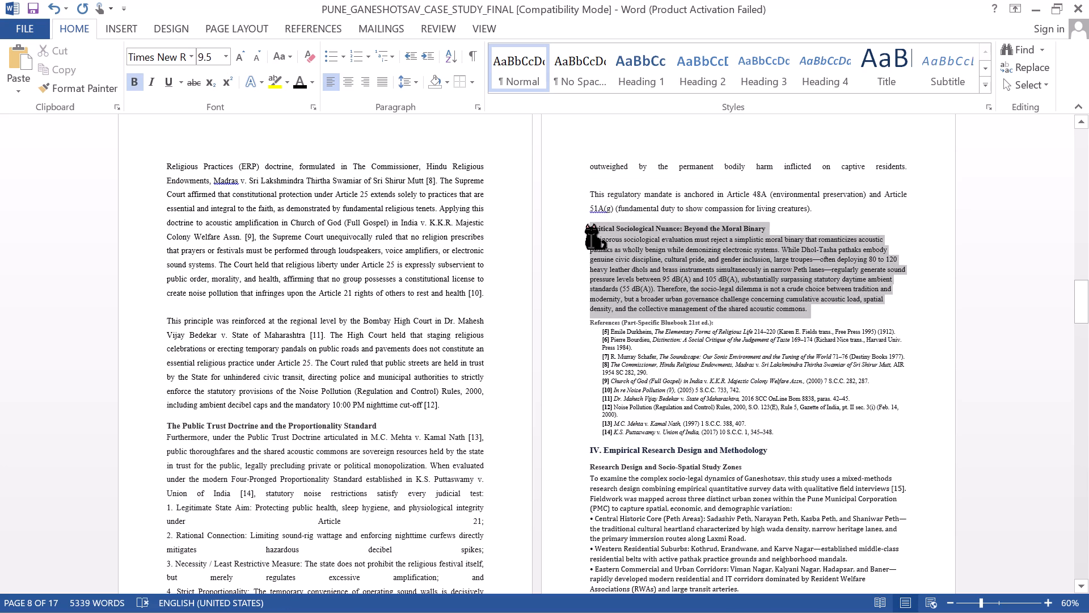
{"action": "left_click_drag", "start_coordinate": [590, 234], "coordinate": [576, 239]}
{"action": "left_click", "coordinate": [386, 83]}
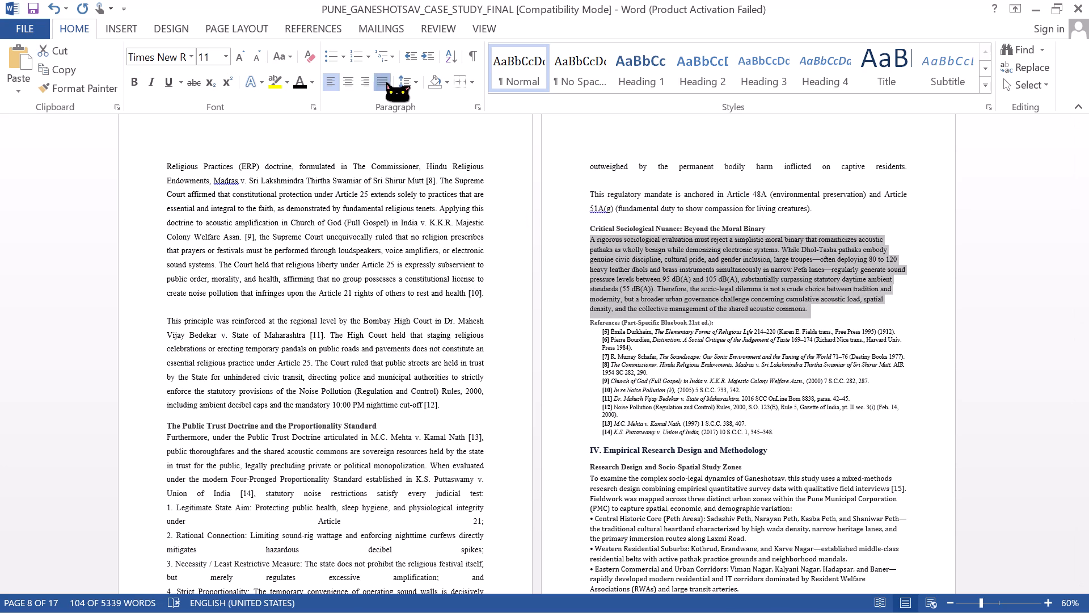
{"action": "left_click", "coordinate": [415, 83]}
{"action": "left_click", "coordinate": [428, 131]}
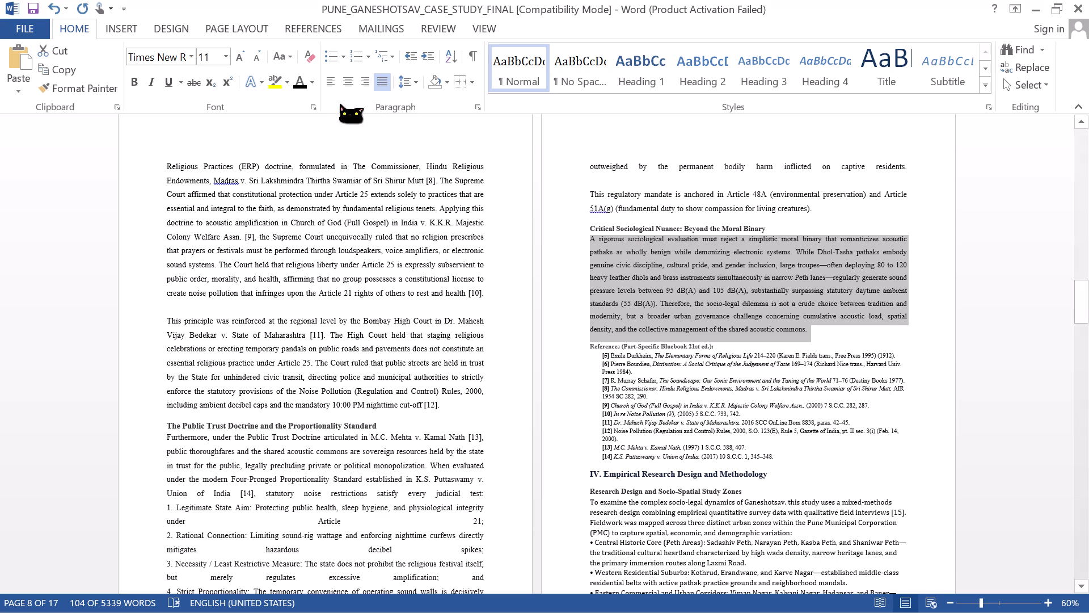
Set the "Critical Sociological Nuance: Beyond the Moral Binary" subheading and its body paragraph to 12 pt.
{"action": "left_click", "coordinate": [220, 54]}
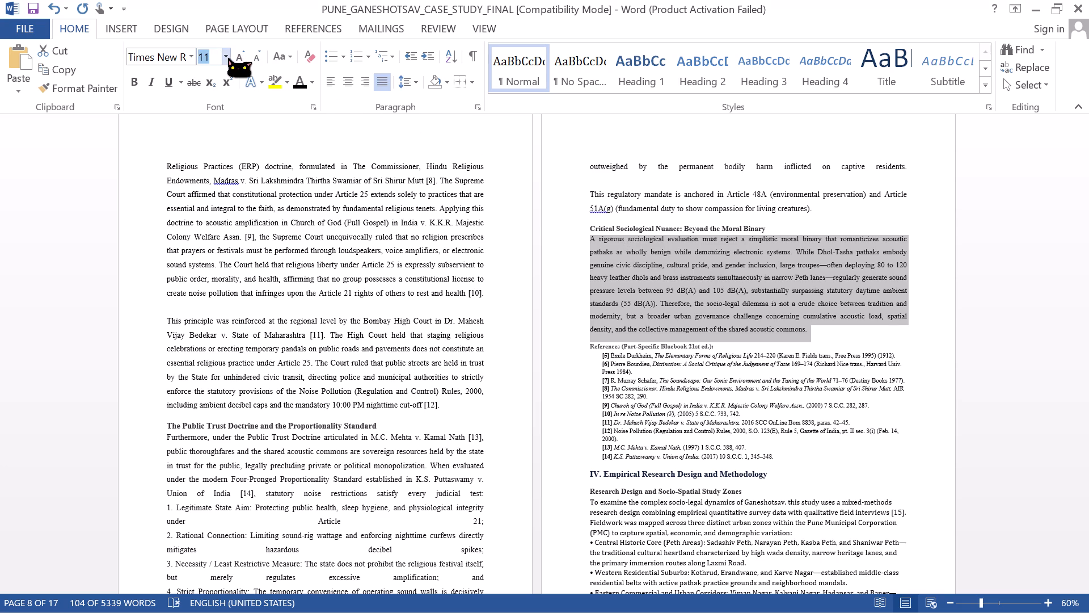
{"action": "key", "text": "1"}
{"action": "key", "text": "2"}
{"action": "key", "text": "Return"}
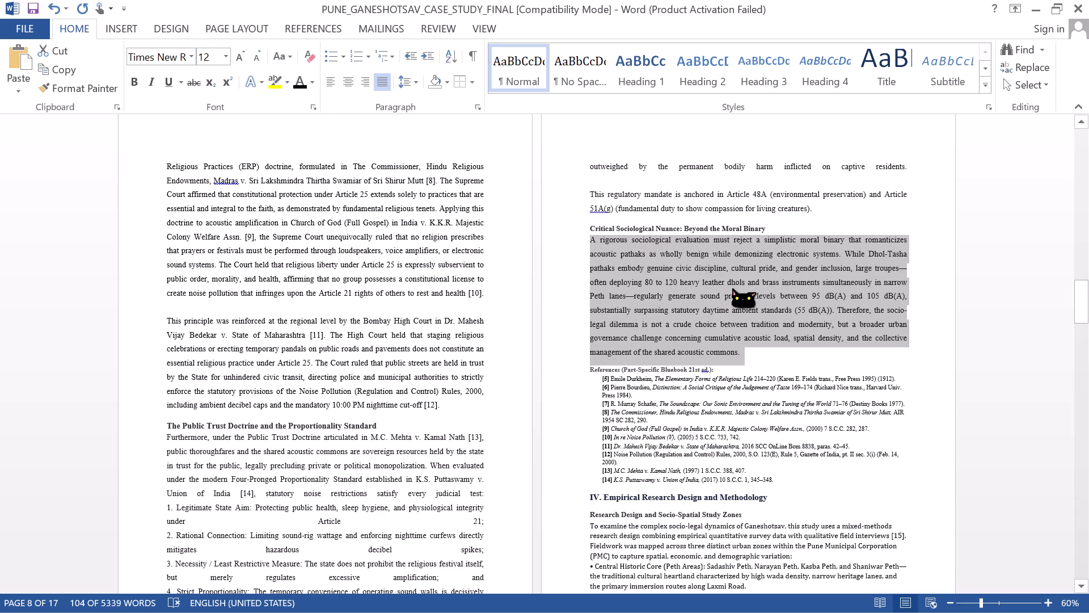
{"action": "triple_click", "coordinate": [732, 229]}
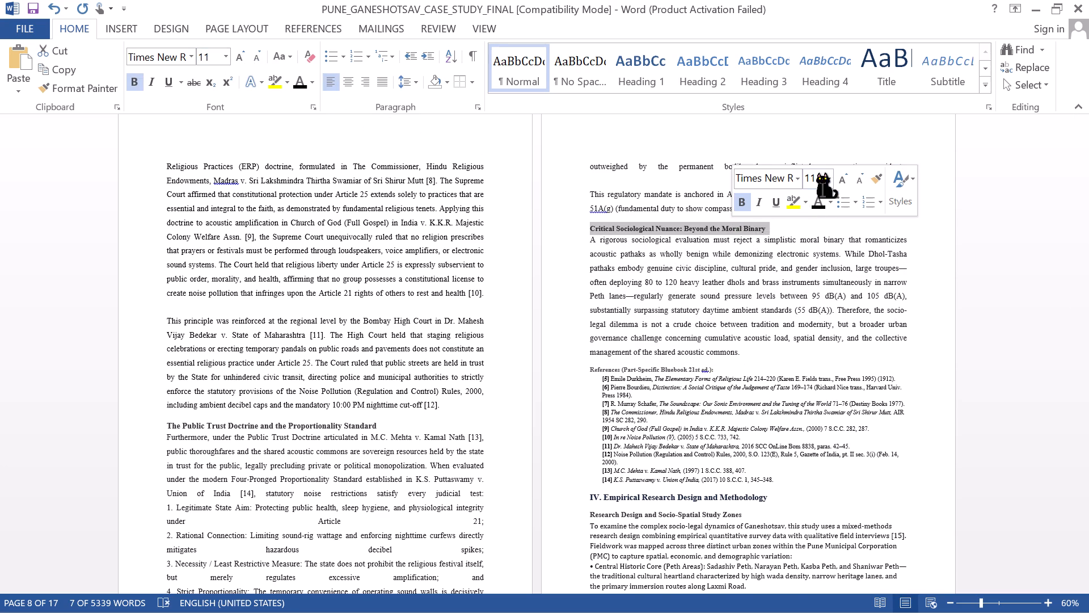
{"action": "left_click", "coordinate": [828, 178]}
{"action": "left_click", "coordinate": [818, 266]}
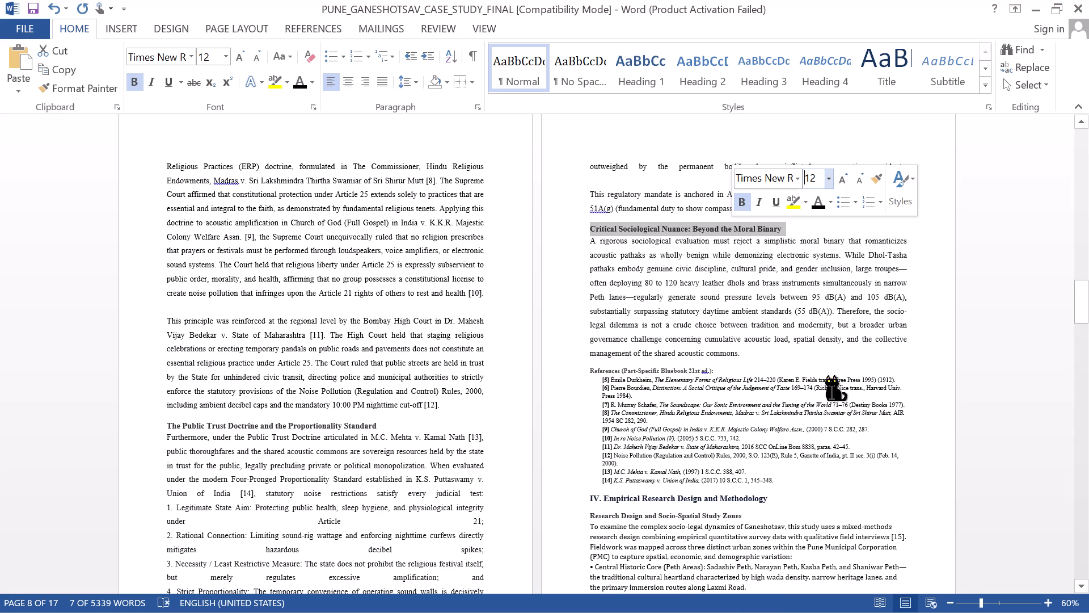
Add a blank paragraph after the Critical Sociological Nuance text and apply a border to it as a separator above the references.
{"action": "left_click", "coordinate": [834, 368]}
{"action": "left_click", "coordinate": [836, 355]}
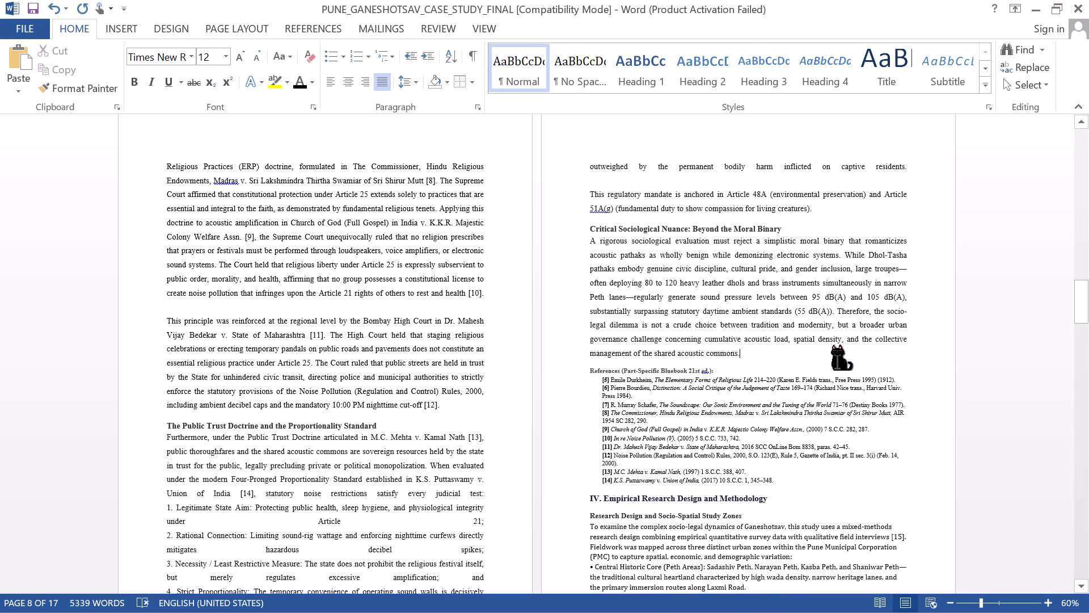
{"action": "key", "text": "Return"}
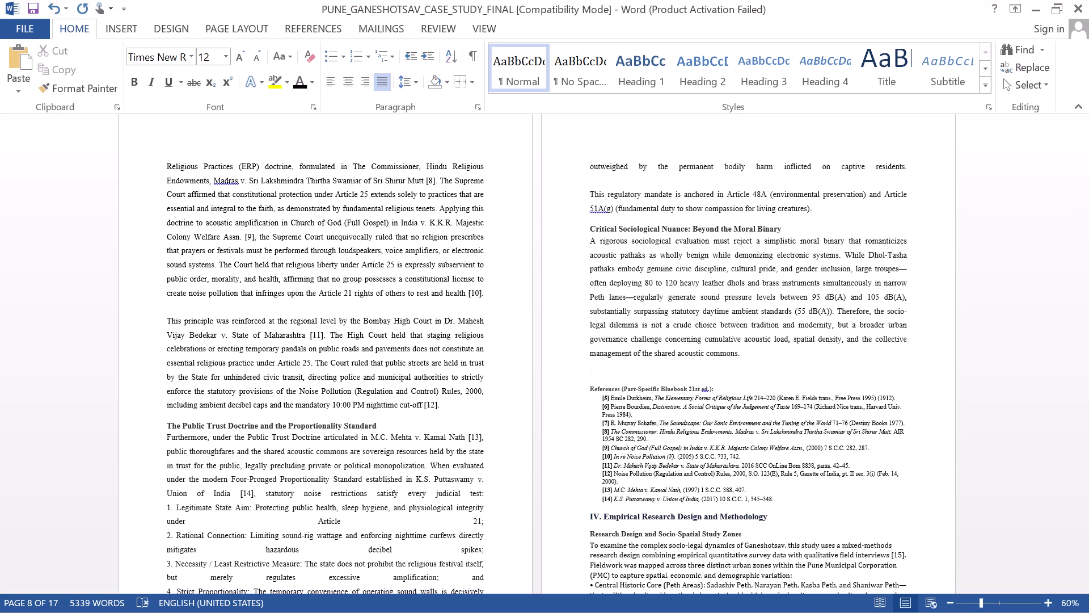
{"action": "left_click", "coordinate": [458, 83]}
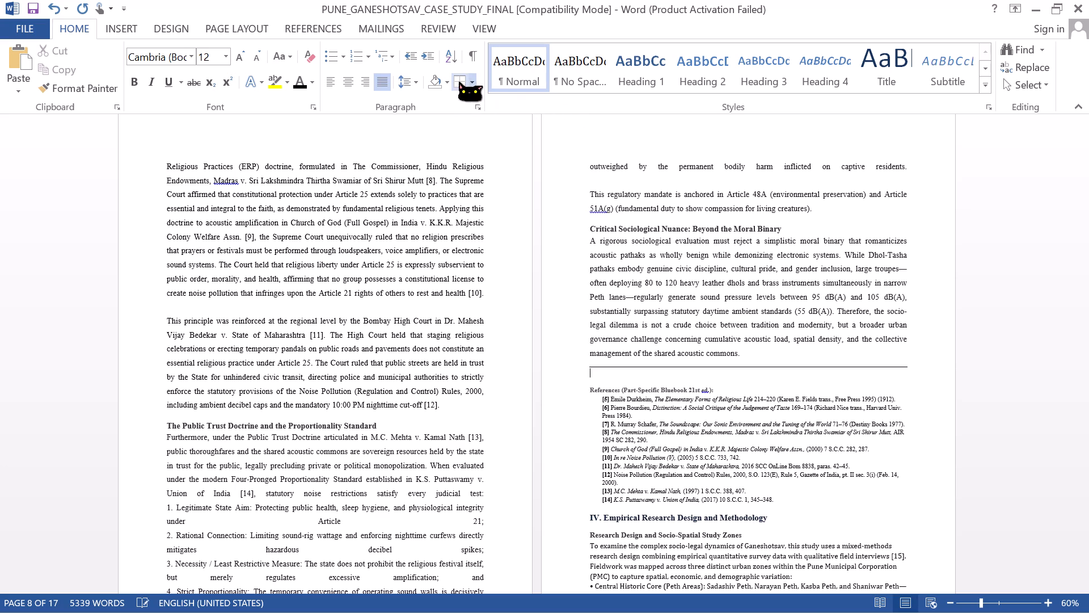
Insert a page break after reference [14] so that Section IV starts on a new page.
{"action": "scroll", "coordinate": [772, 430], "scroll_direction": "down", "scroll_amount": 2}
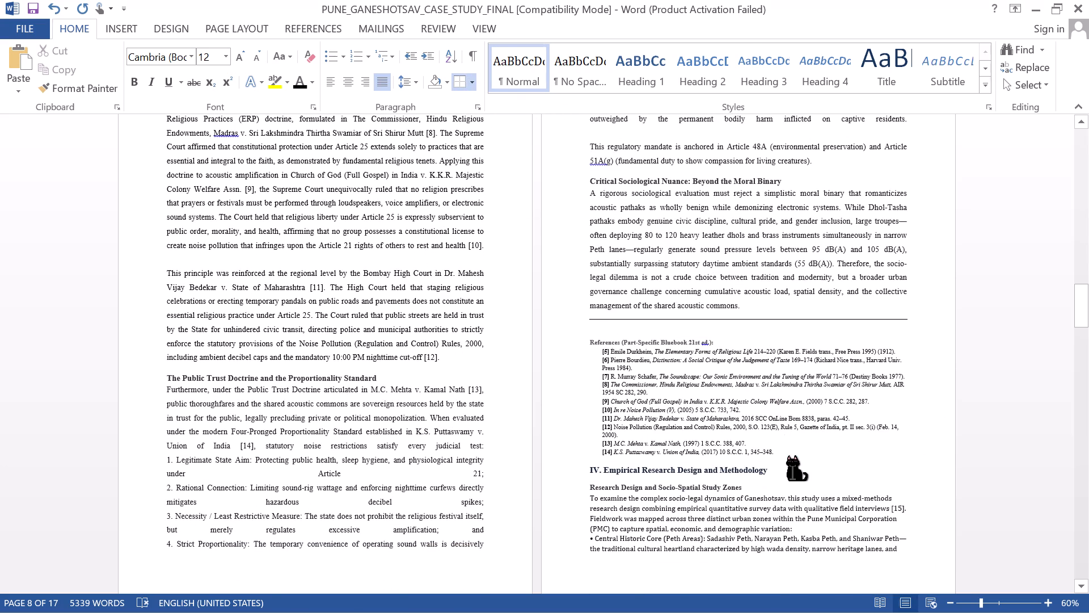
{"action": "left_click", "coordinate": [808, 451]}
{"action": "key", "text": "Return"}
{"action": "key", "text": "ctrl+Return"}
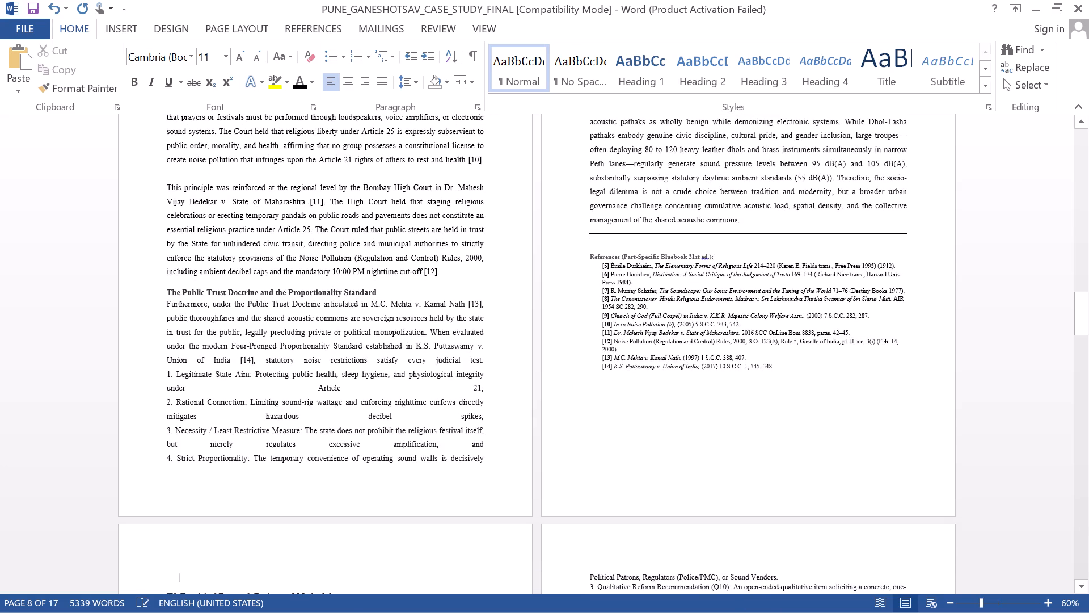
Review the Section III pages, their references and the start of Section IV at a reduced zoom of 40%.
{"action": "scroll", "coordinate": [813, 450], "scroll_direction": "up", "scroll_amount": 10}
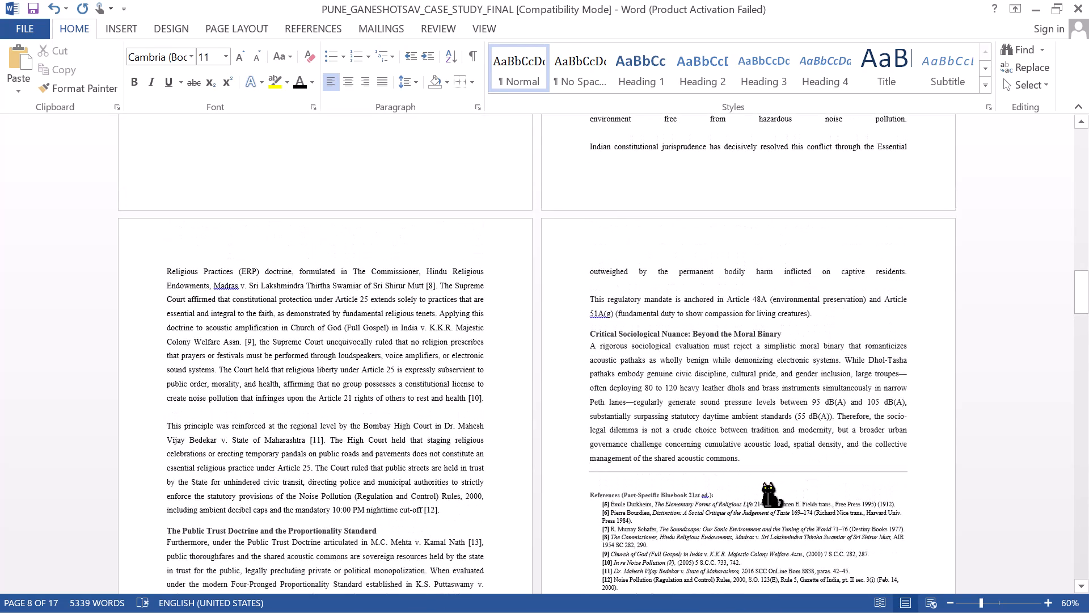
{"action": "scroll", "coordinate": [767, 493], "scroll_direction": "down", "scroll_amount": 4}
{"action": "scroll", "coordinate": [767, 493], "scroll_direction": "up", "scroll_amount": 4}
{"action": "scroll", "coordinate": [767, 493], "scroll_direction": "down", "scroll_amount": 8}
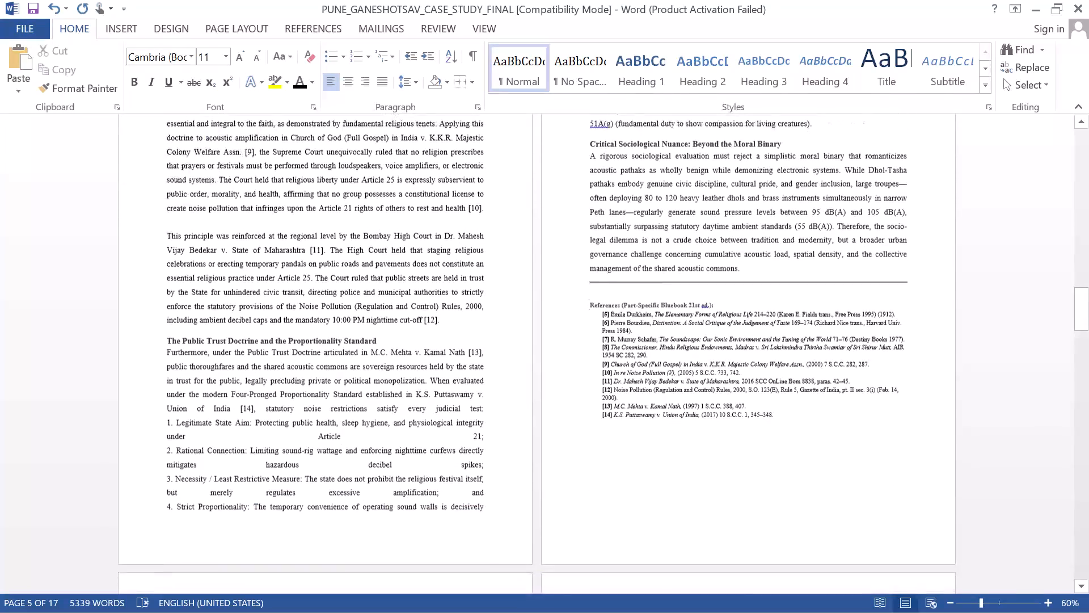
{"action": "scroll", "coordinate": [766, 489], "scroll_direction": "up", "scroll_amount": 7}
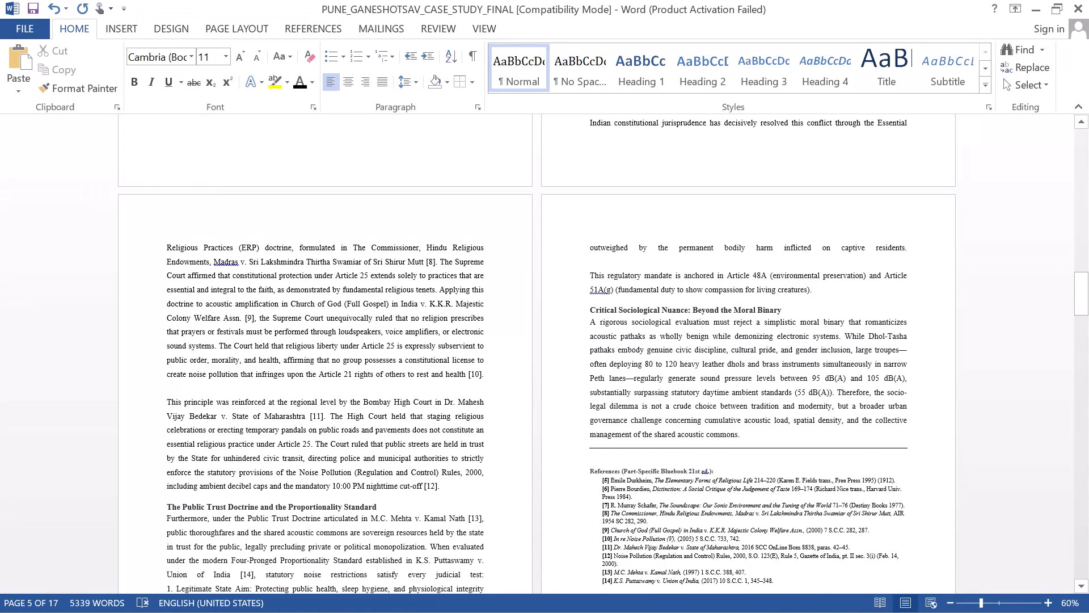
{"action": "scroll", "coordinate": [692, 504], "scroll_direction": "up", "scroll_amount": 16}
{"action": "scroll", "coordinate": [693, 490], "scroll_direction": "down", "scroll_amount": 1}
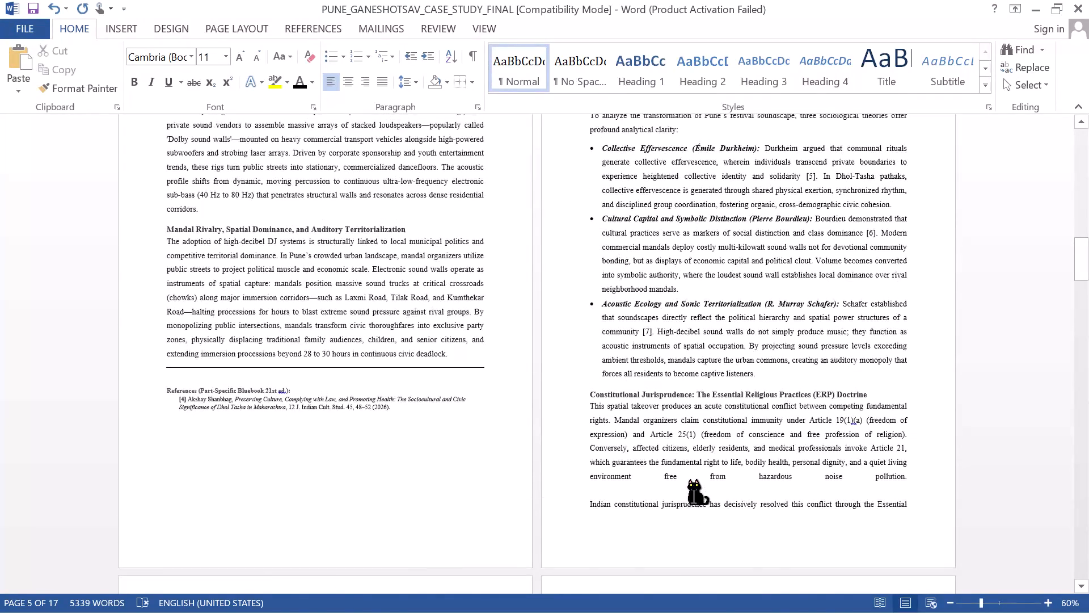
{"action": "scroll", "coordinate": [693, 490], "scroll_direction": "down", "scroll_amount": 15}
{"action": "scroll", "coordinate": [684, 472], "scroll_direction": "down", "scroll_amount": 6}
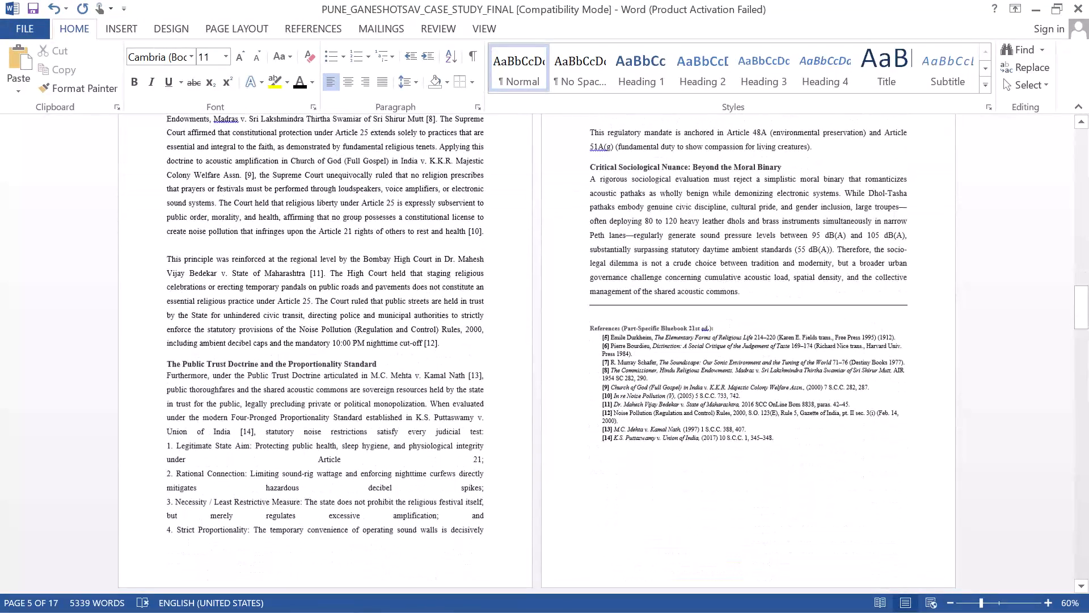
{"action": "scroll", "coordinate": [682, 471], "scroll_direction": "up", "scroll_amount": 10}
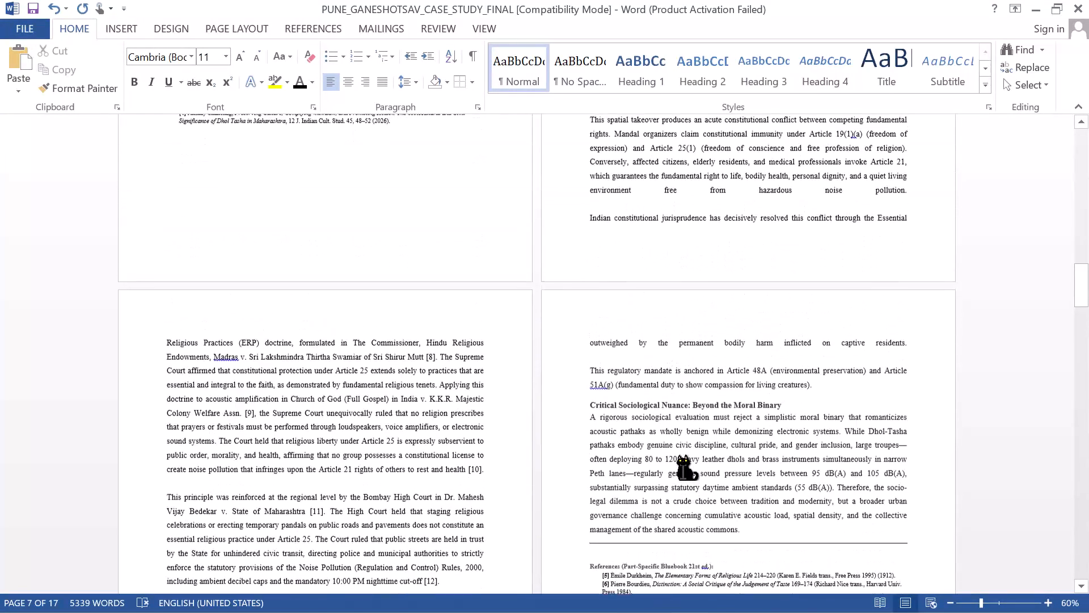
{"action": "scroll", "coordinate": [682, 465], "scroll_direction": "up", "scroll_amount": 1, "text": "ctrl"}
{"action": "scroll", "coordinate": [682, 465], "scroll_direction": "down", "scroll_amount": 5, "text": "ctrl"}
{"action": "scroll", "coordinate": [574, 469], "scroll_direction": "up", "scroll_amount": 2}
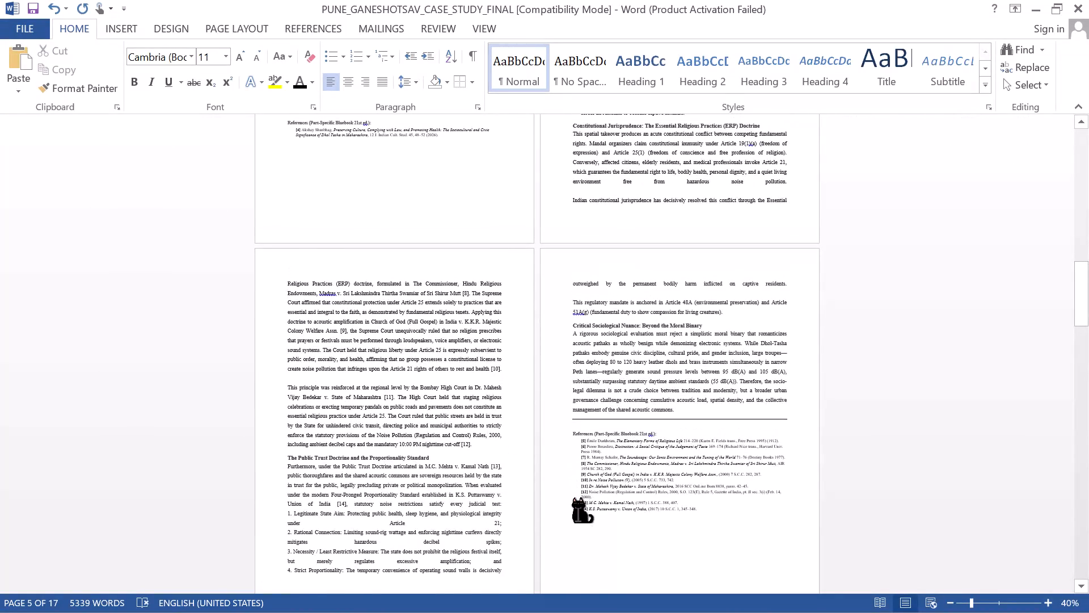
{"action": "scroll", "coordinate": [577, 508], "scroll_direction": "up", "scroll_amount": 18}
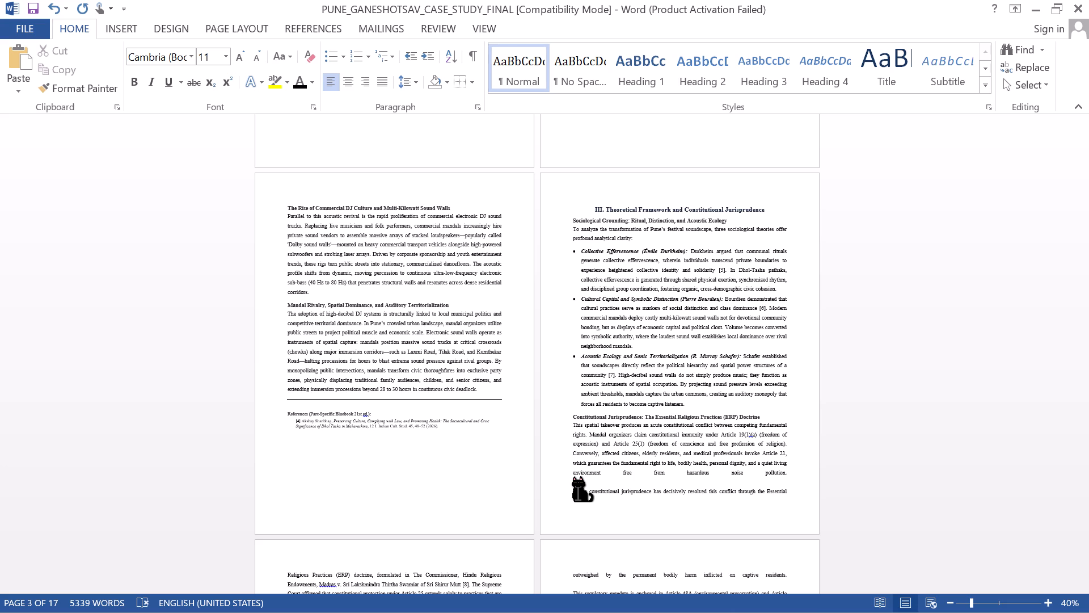
{"action": "scroll", "coordinate": [608, 435], "scroll_direction": "down", "scroll_amount": 8}
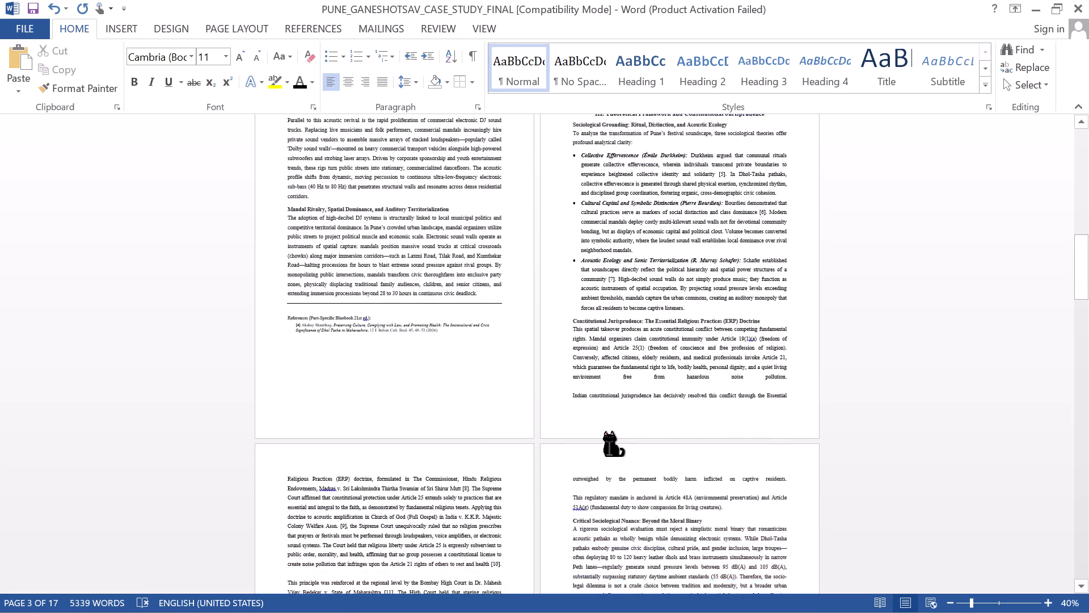
{"action": "scroll", "coordinate": [608, 442], "scroll_direction": "down", "scroll_amount": 19}
{"action": "scroll", "coordinate": [612, 423], "scroll_direction": "up", "scroll_amount": 1}
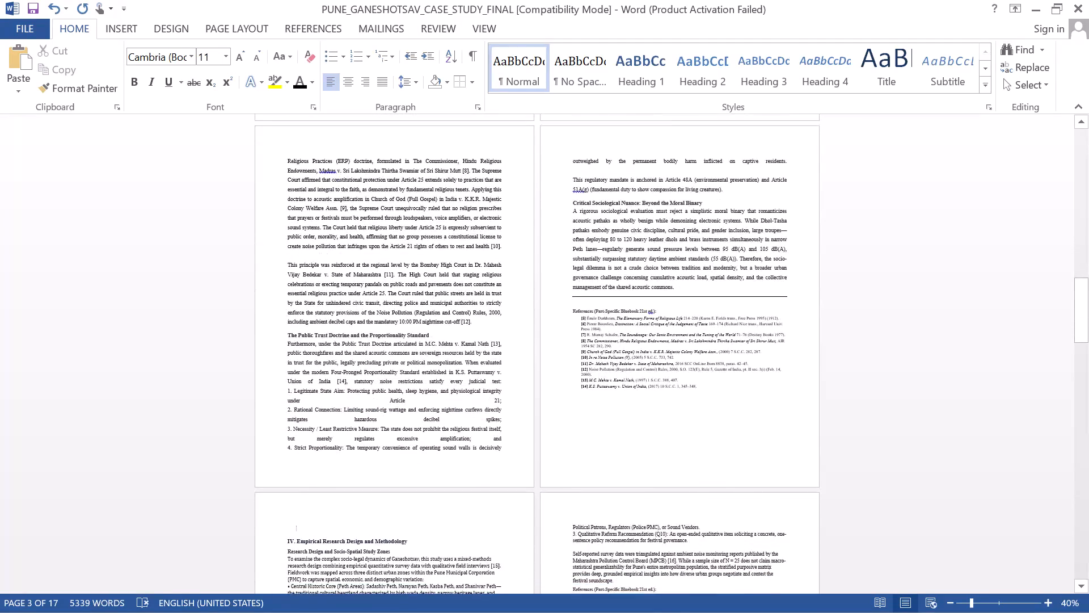
{"action": "scroll", "coordinate": [612, 423], "scroll_direction": "up", "scroll_amount": 2}
{"action": "scroll", "coordinate": [612, 423], "scroll_direction": "down", "scroll_amount": 10}
Remove the blank line above the "IV. Empirical Research Design and Methodology" heading.
{"action": "key", "text": "BackSpace"}
{"action": "key", "text": "BackSpace"}
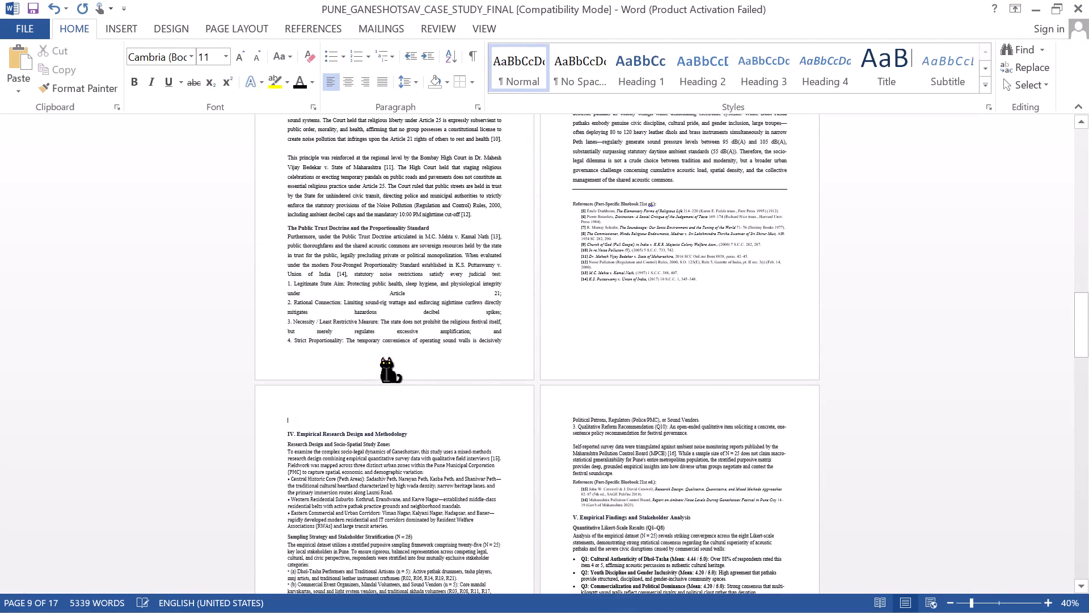
{"action": "scroll", "coordinate": [704, 355], "scroll_direction": "up", "scroll_amount": 7}
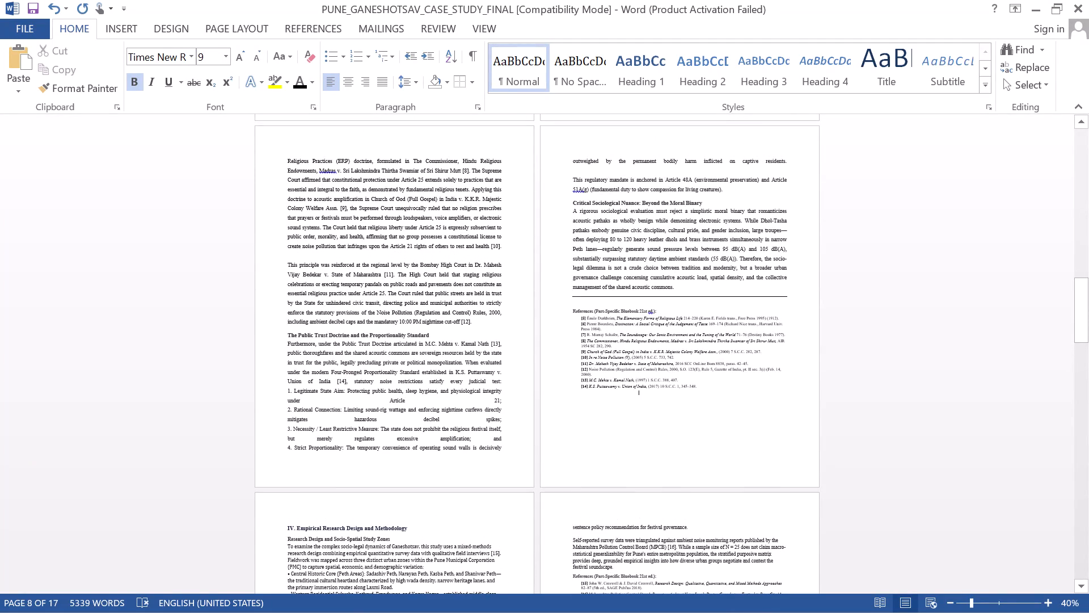
Set the "IV. Empirical Research Design and Methodology" heading to 14 pt and centre it.
{"action": "scroll", "coordinate": [740, 417], "scroll_direction": "up", "scroll_amount": 6}
{"action": "scroll", "coordinate": [736, 412], "scroll_direction": "down", "scroll_amount": 11}
{"action": "scroll", "coordinate": [273, 386], "scroll_direction": "down", "scroll_amount": 4}
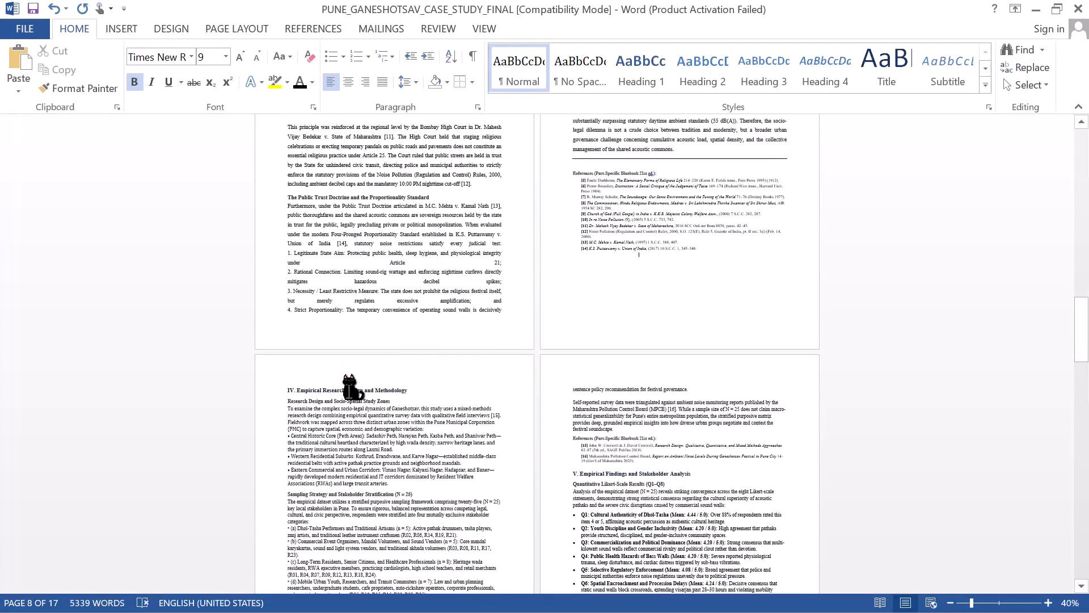
{"action": "triple_click", "coordinate": [349, 387]}
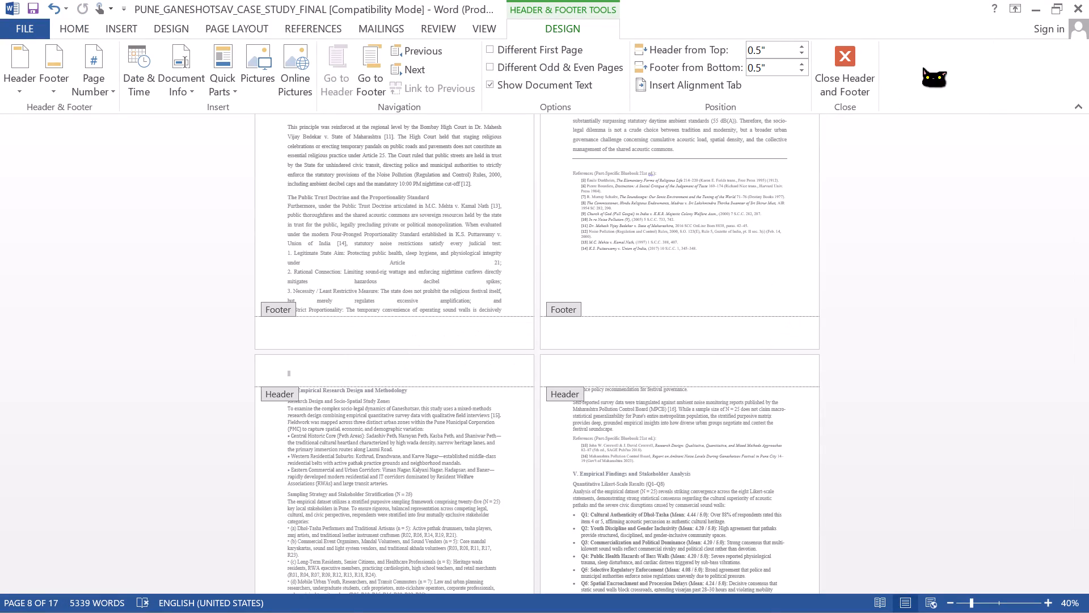
{"action": "left_click", "coordinate": [849, 62]}
{"action": "triple_click", "coordinate": [334, 388]}
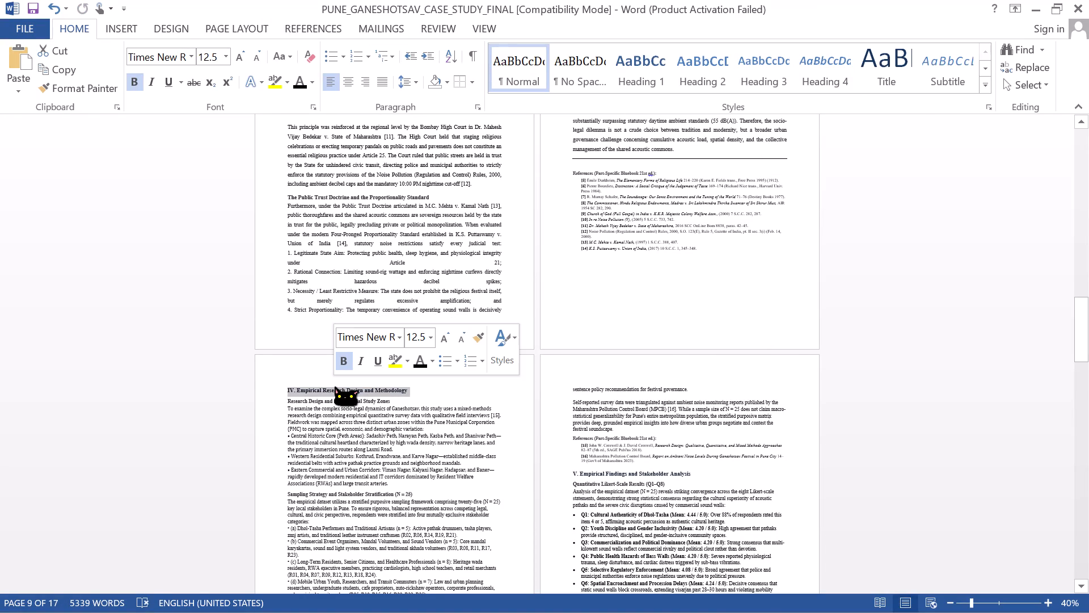
{"action": "left_click", "coordinate": [427, 337]}
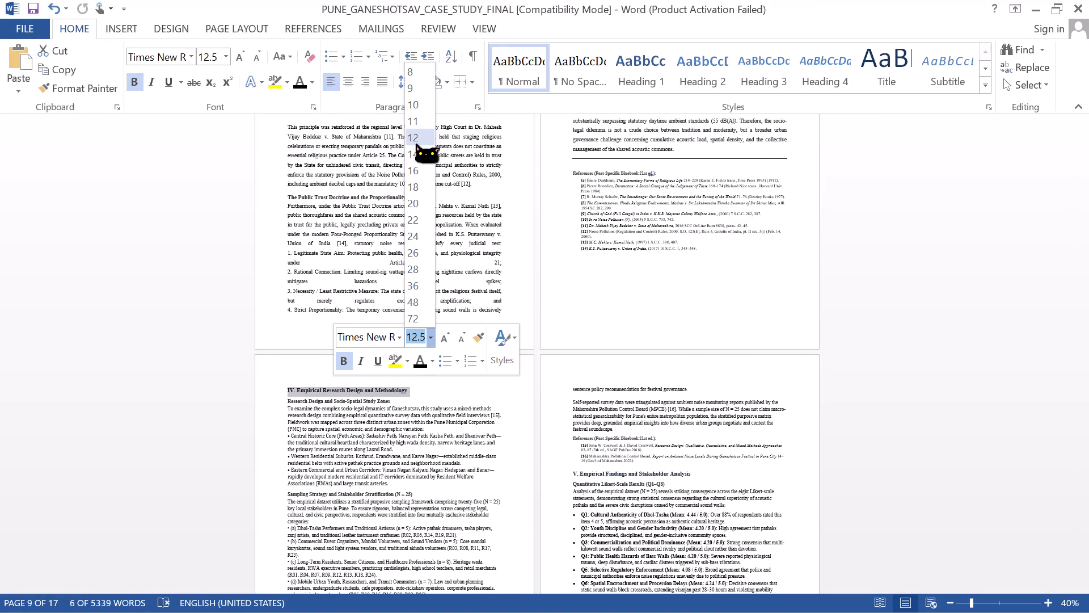
{"action": "left_click", "coordinate": [416, 161]}
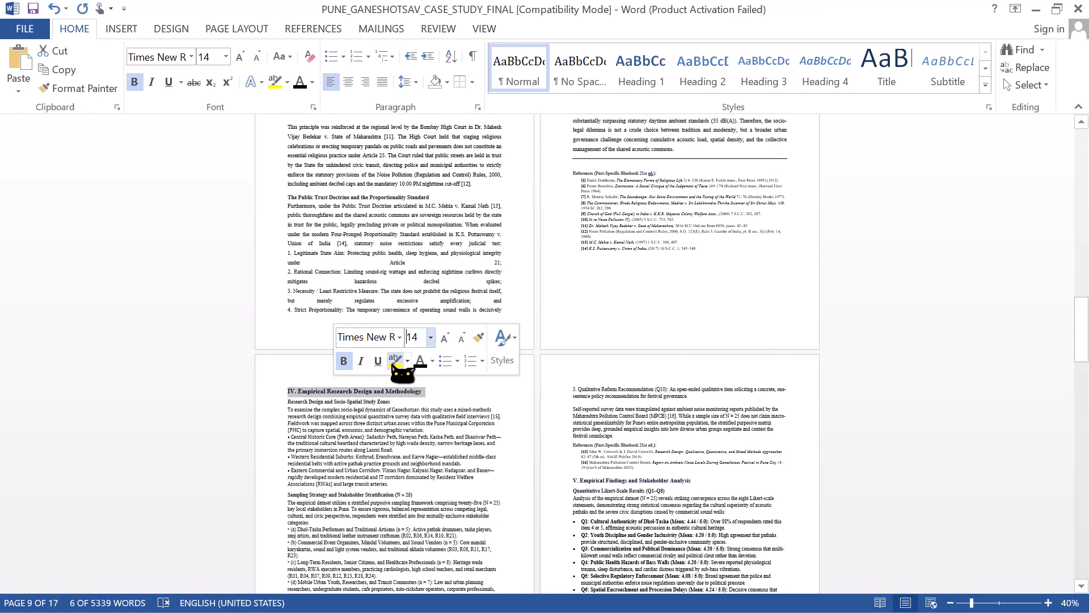
{"action": "left_click", "coordinate": [348, 83]}
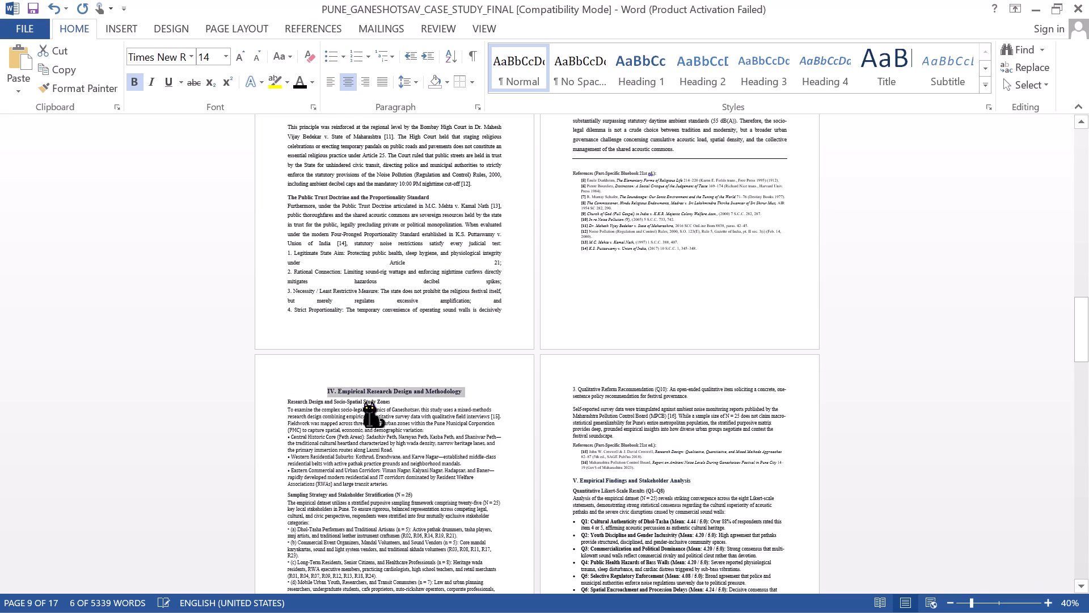
Add a blank line below the Section IV heading and undo the automatic list numbering applied to the heading.
{"action": "left_click", "coordinate": [478, 394]}
{"action": "key", "text": "Return"}
{"action": "key", "text": "BackSpace"}
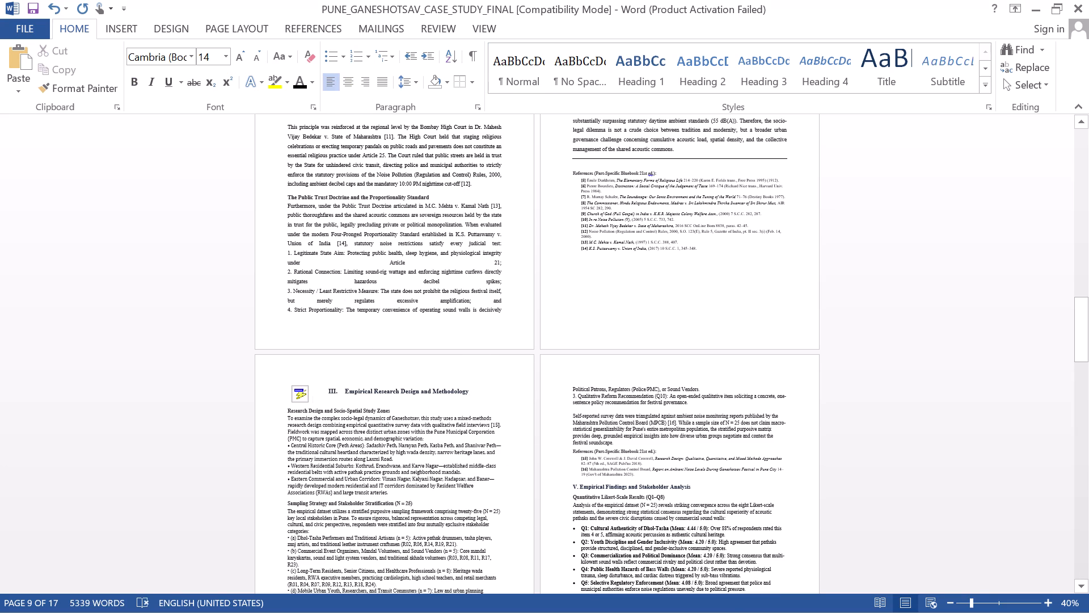
{"action": "key", "text": "ctrl+z"}
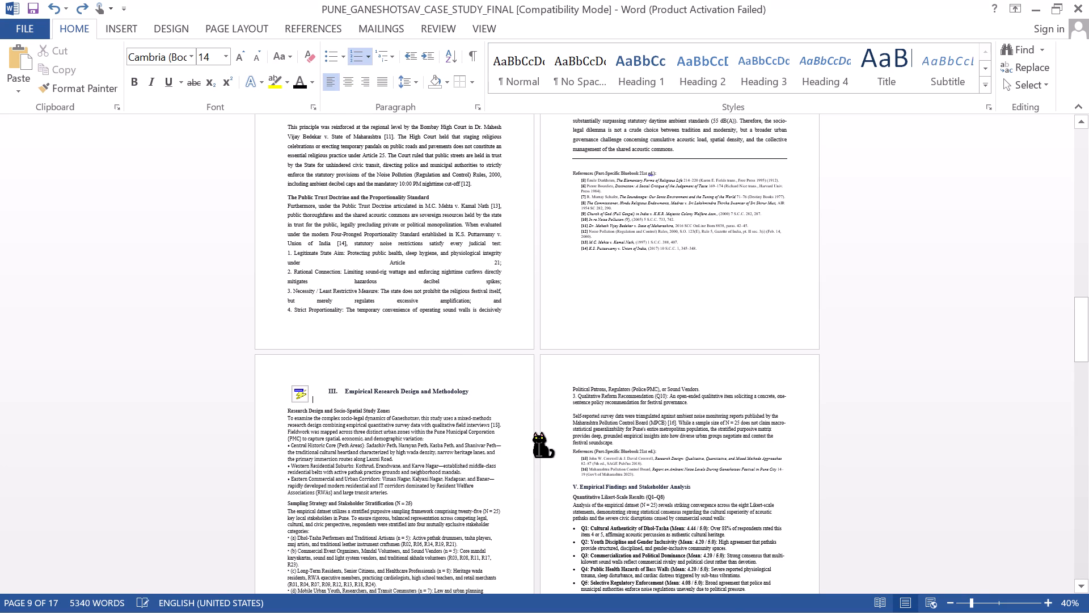
{"action": "key", "text": "ctrl+z"}
{"action": "key", "text": "ctrl+z"}
Set the "Research Design and Socio-Spatial Study Zones" subheading to 12 pt.
{"action": "scroll", "coordinate": [538, 443], "scroll_direction": "up", "scroll_amount": 2}
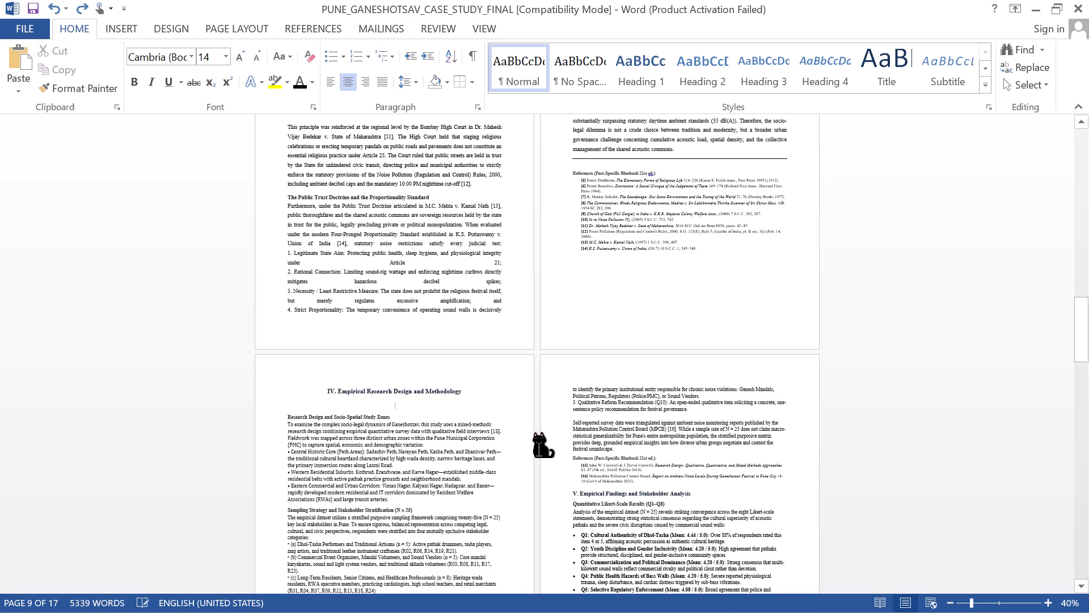
{"action": "scroll", "coordinate": [538, 443], "scroll_direction": "up", "scroll_amount": 20}
{"action": "scroll", "coordinate": [538, 443], "scroll_direction": "up", "scroll_amount": 9}
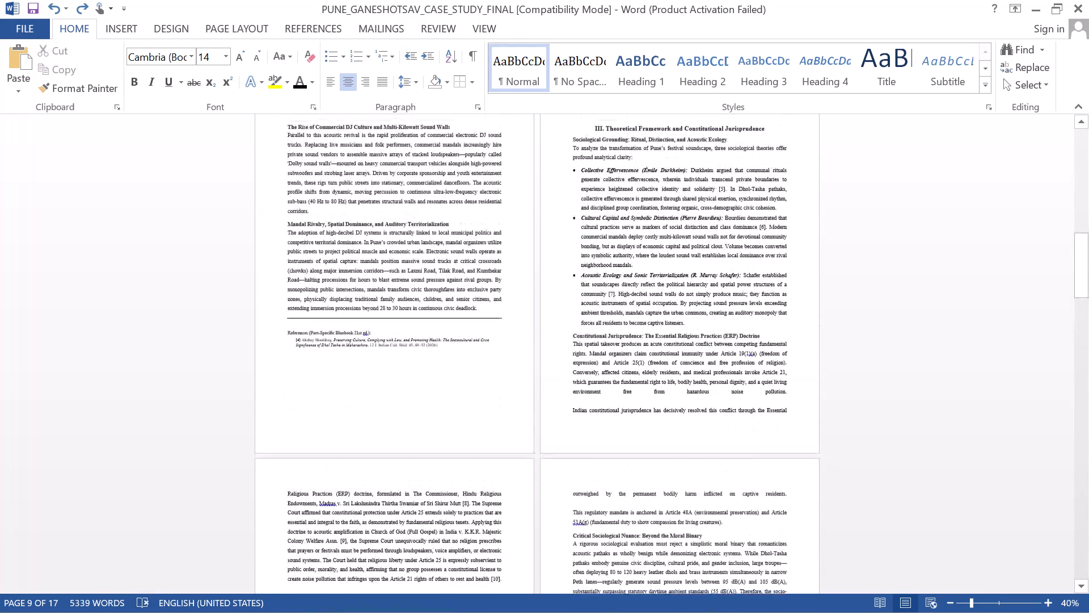
{"action": "scroll", "coordinate": [547, 429], "scroll_direction": "up", "scroll_amount": 6}
{"action": "scroll", "coordinate": [547, 429], "scroll_direction": "down", "scroll_amount": 18}
{"action": "scroll", "coordinate": [548, 429], "scroll_direction": "up", "scroll_amount": 1}
{"action": "scroll", "coordinate": [548, 429], "scroll_direction": "down", "scroll_amount": 7}
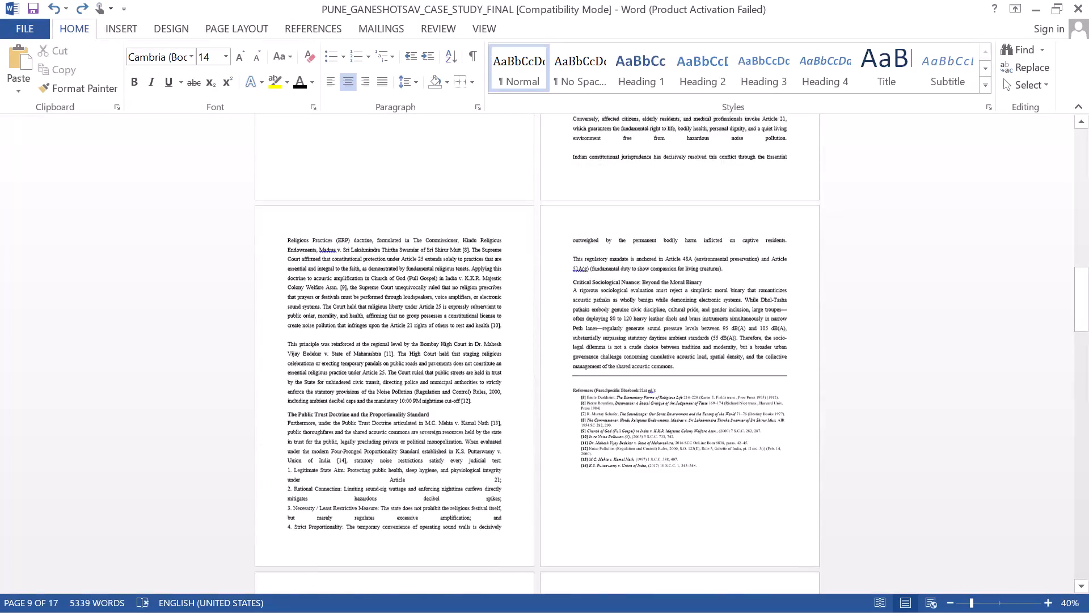
{"action": "scroll", "coordinate": [547, 423], "scroll_direction": "down", "scroll_amount": 10}
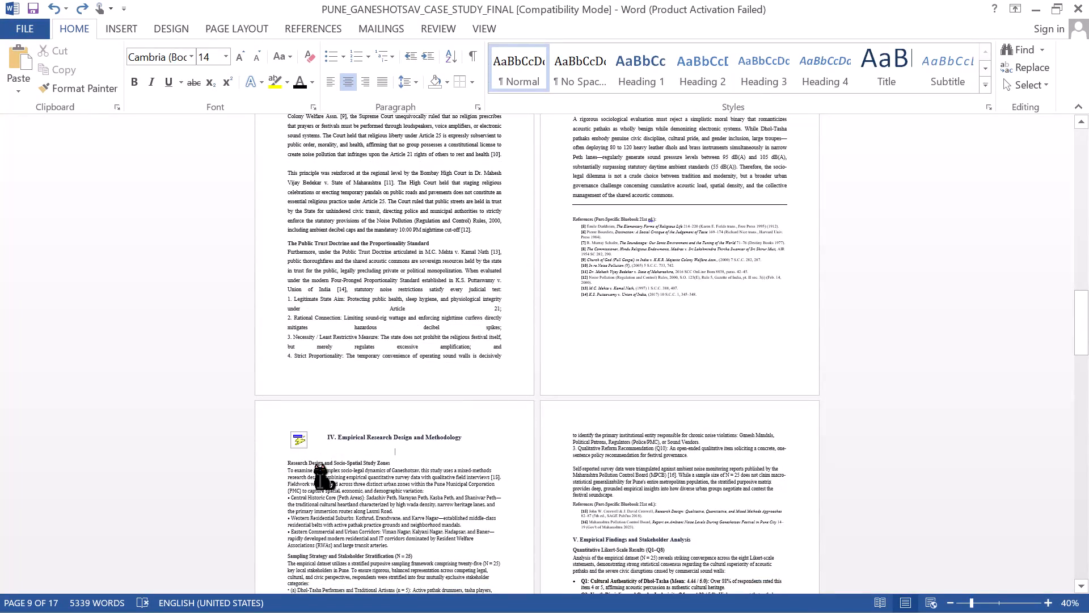
{"action": "triple_click", "coordinate": [326, 465]}
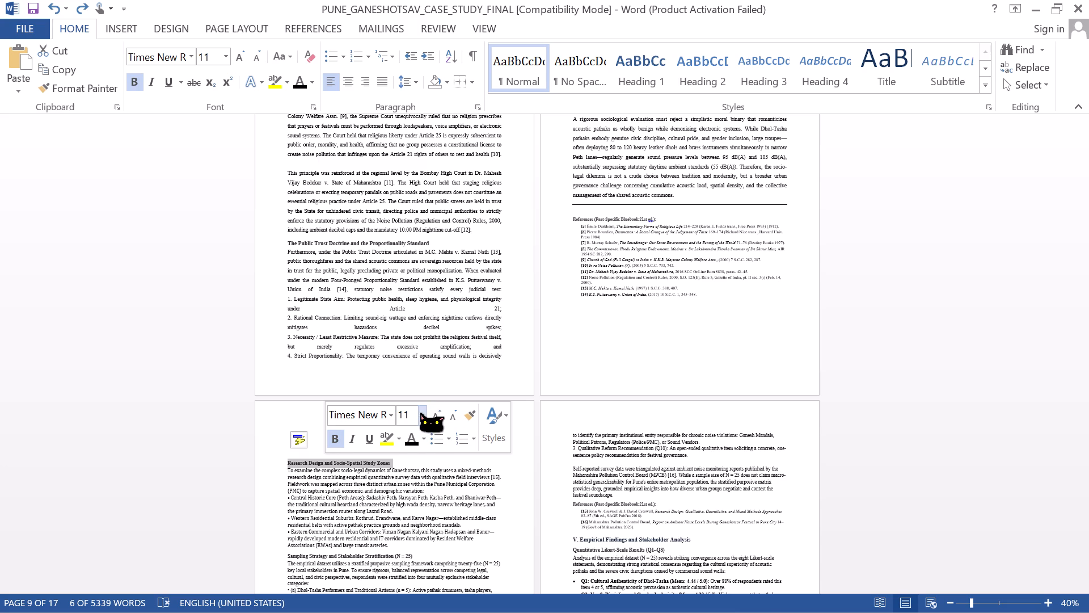
{"action": "left_click", "coordinate": [420, 414]}
{"action": "left_click", "coordinate": [400, 213]}
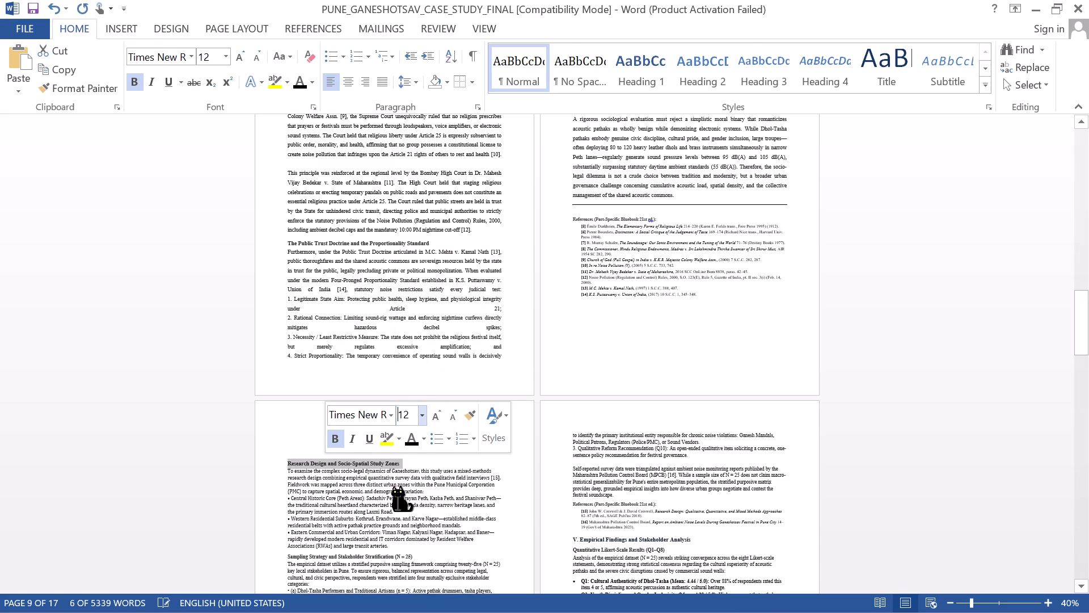
Set the body text under "Research Design and Socio-Spatial Study Zones" to Times New Roman.
{"action": "triple_click", "coordinate": [396, 493]}
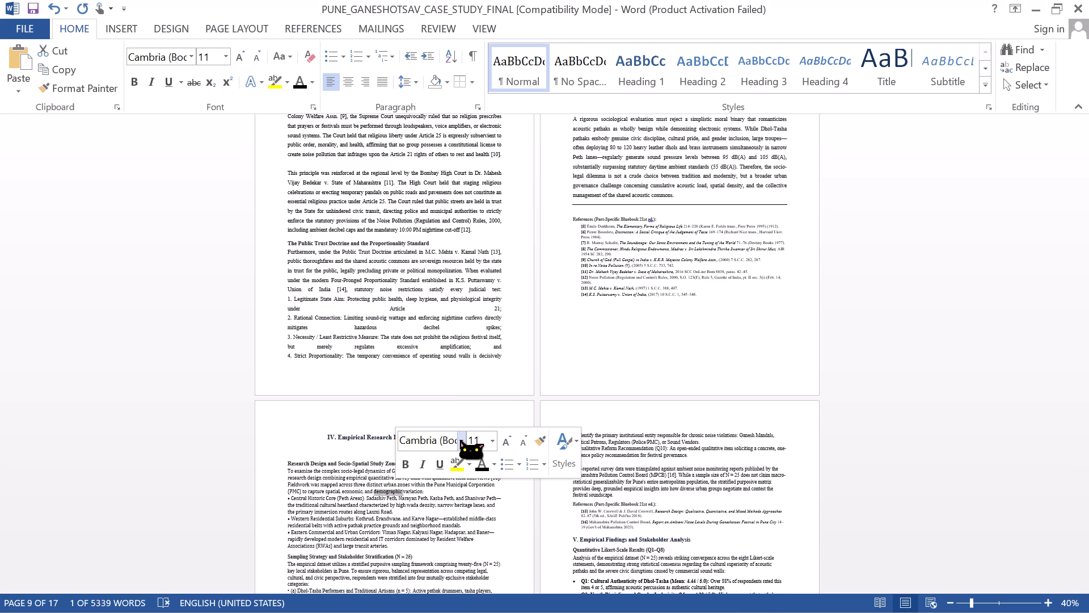
{"action": "left_click", "coordinate": [459, 443]}
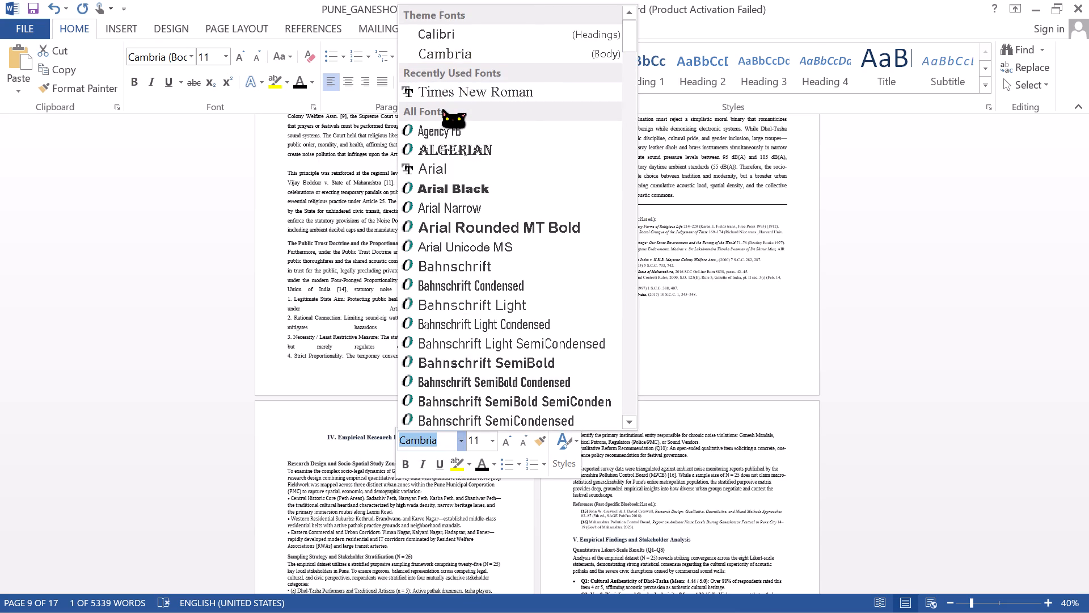
{"action": "left_click", "coordinate": [445, 96]}
{"action": "scroll", "coordinate": [418, 386], "scroll_direction": "down", "scroll_amount": 8}
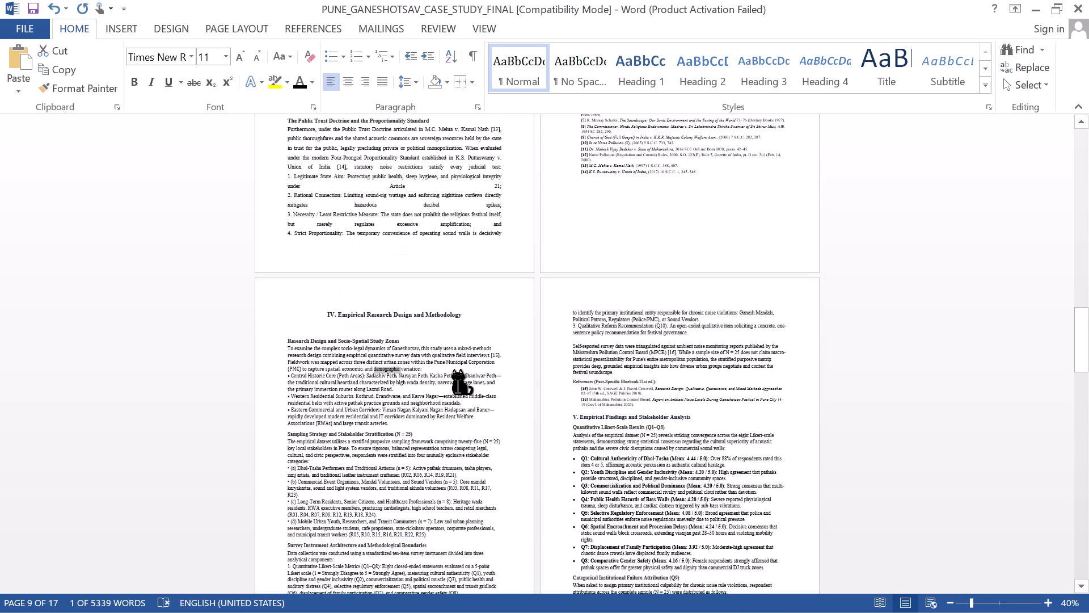
{"action": "triple_click", "coordinate": [351, 377]}
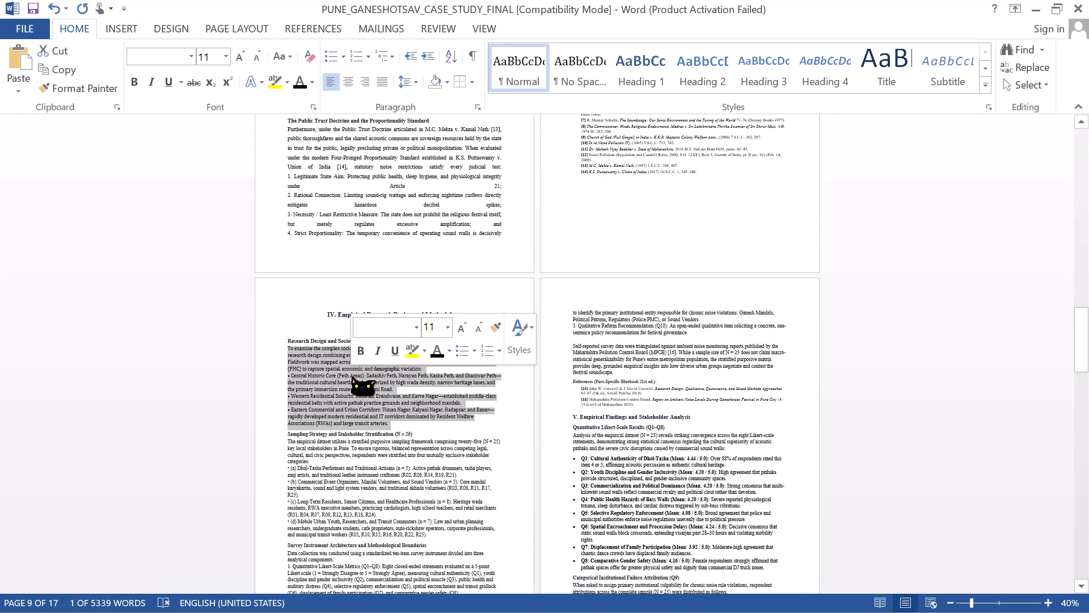
{"action": "left_click", "coordinate": [420, 334]}
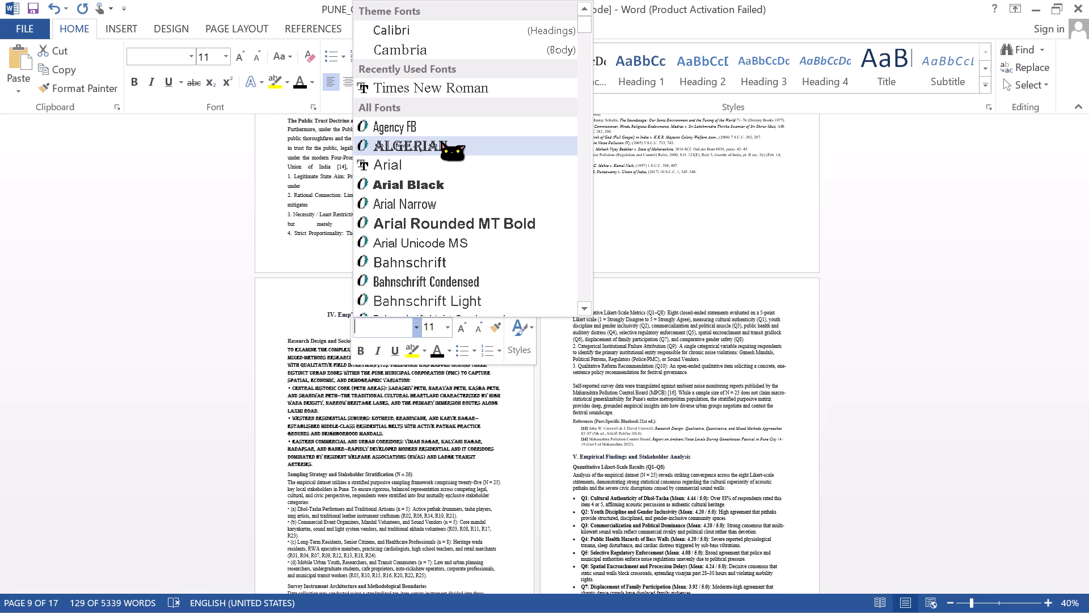
{"action": "left_click", "coordinate": [459, 87]}
Justify the body text under "Research Design and Socio-Spatial Study Zones" and set its line spacing to 1.5.
{"action": "triple_click", "coordinate": [331, 460]}
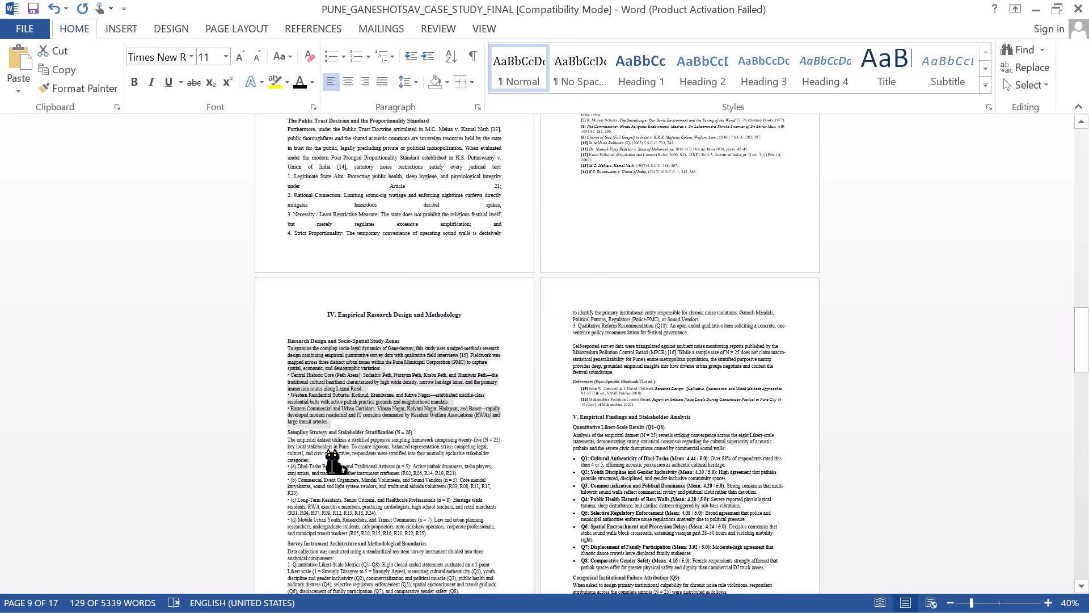
{"action": "triple_click", "coordinate": [318, 388]}
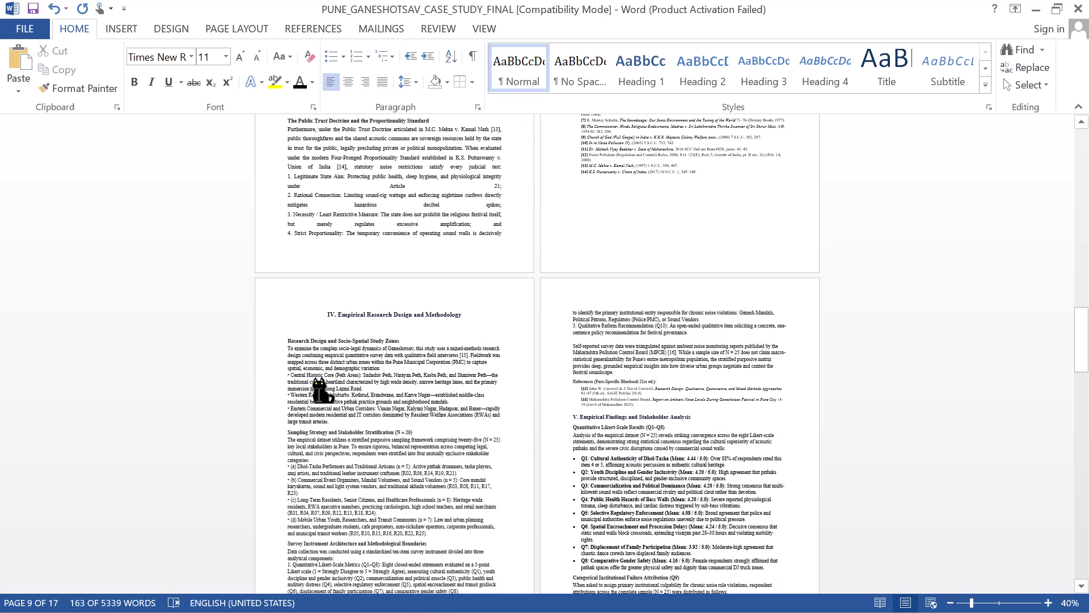
{"action": "left_click", "coordinate": [391, 86]}
{"action": "left_click", "coordinate": [386, 84]}
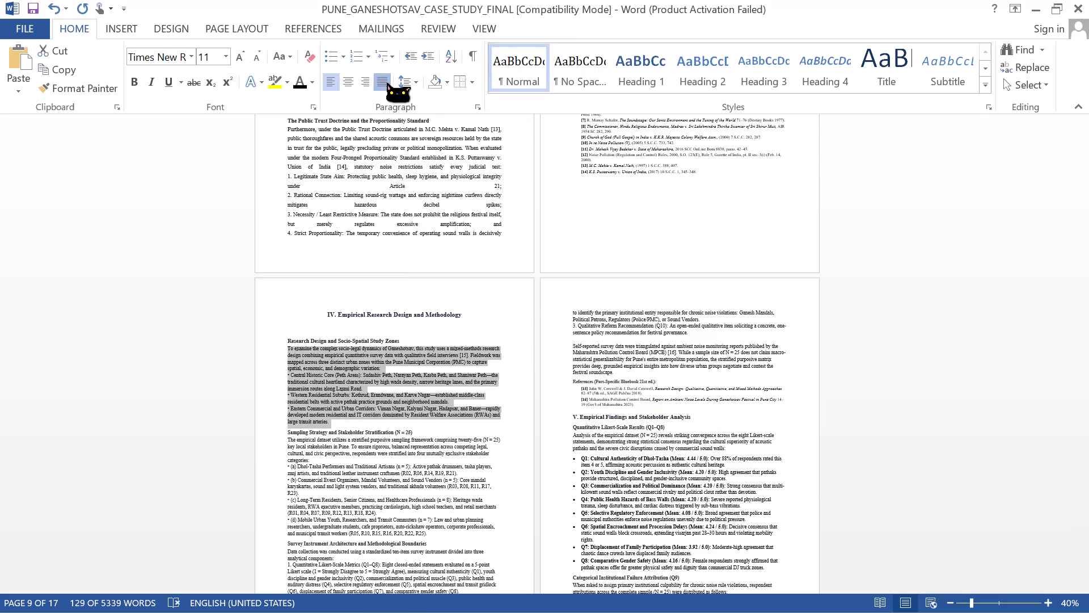
{"action": "left_click", "coordinate": [415, 84]}
{"action": "left_click", "coordinate": [436, 142]}
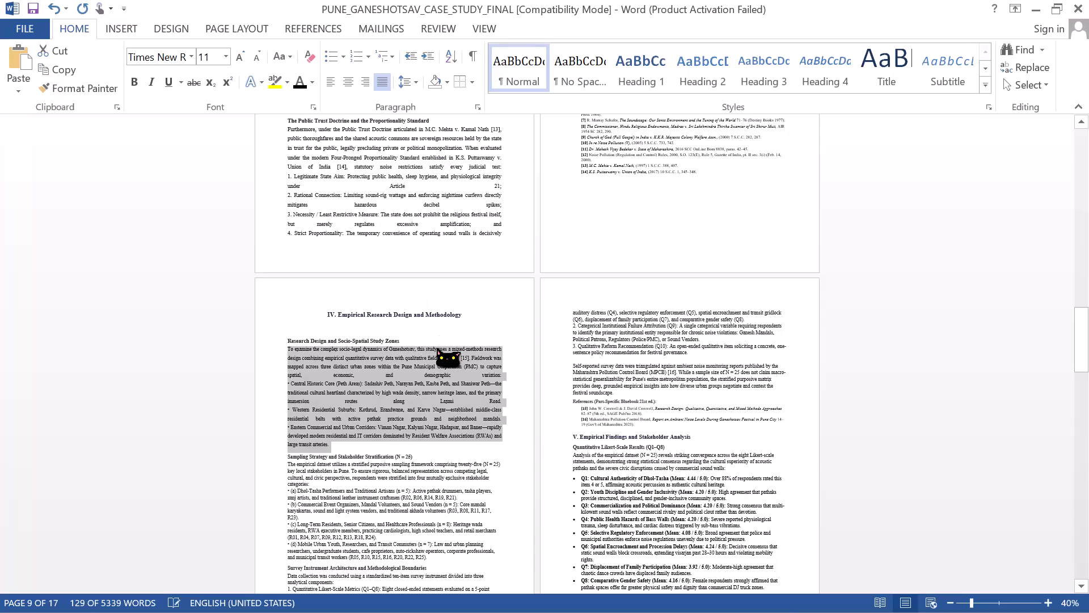
Set the "Sampling Strategy and Stakeholder Stratification" subheading to 12 pt.
{"action": "scroll", "coordinate": [437, 352], "scroll_direction": "down", "scroll_amount": 2}
{"action": "triple_click", "coordinate": [362, 423]}
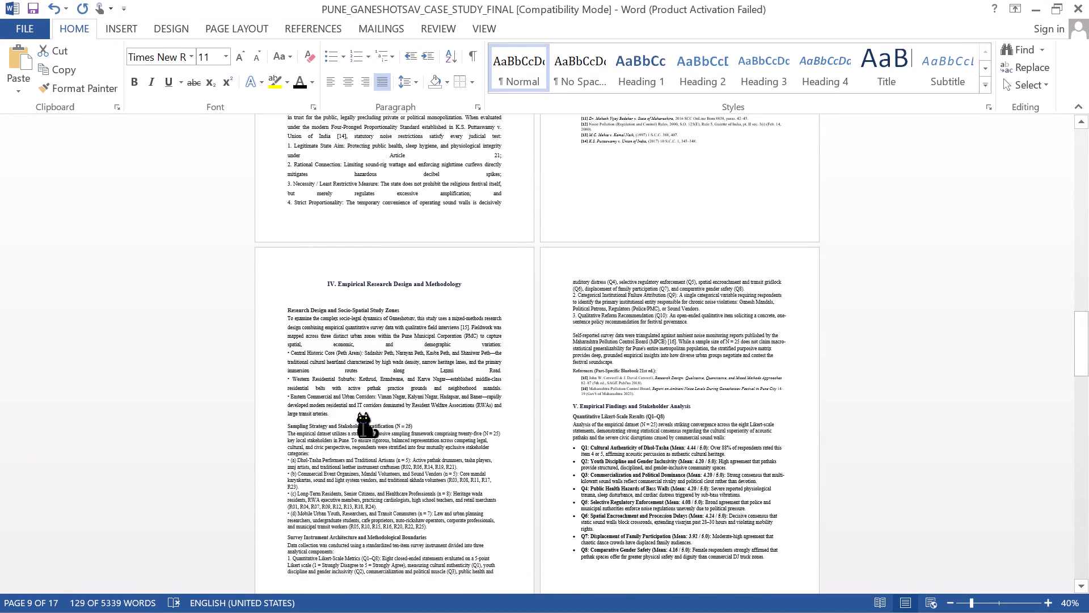
{"action": "left_click", "coordinate": [458, 372]}
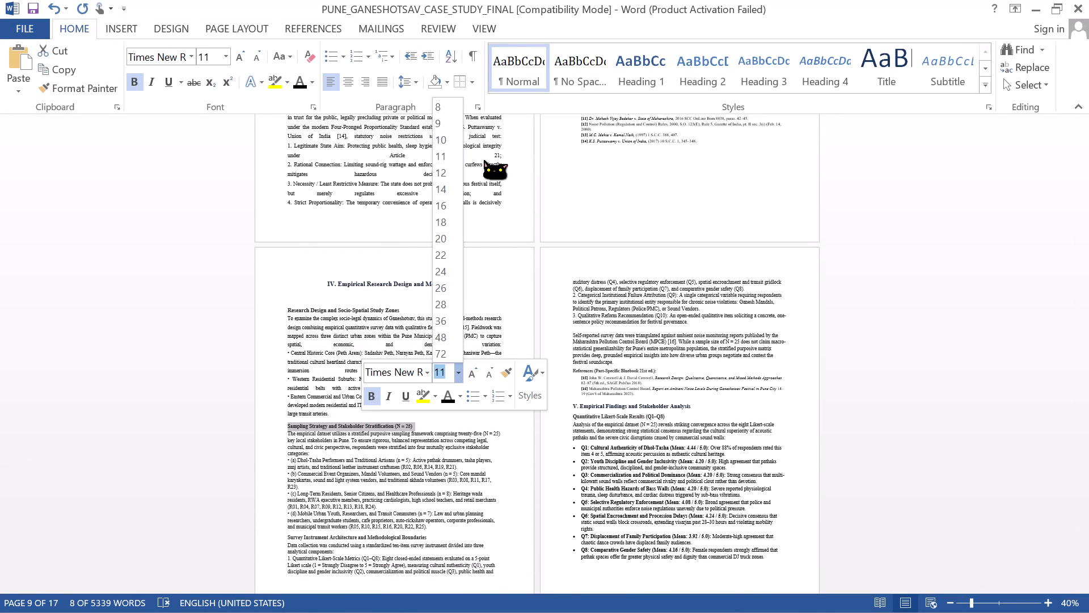
{"action": "left_click", "coordinate": [449, 180]}
{"action": "left_click", "coordinate": [455, 380]}
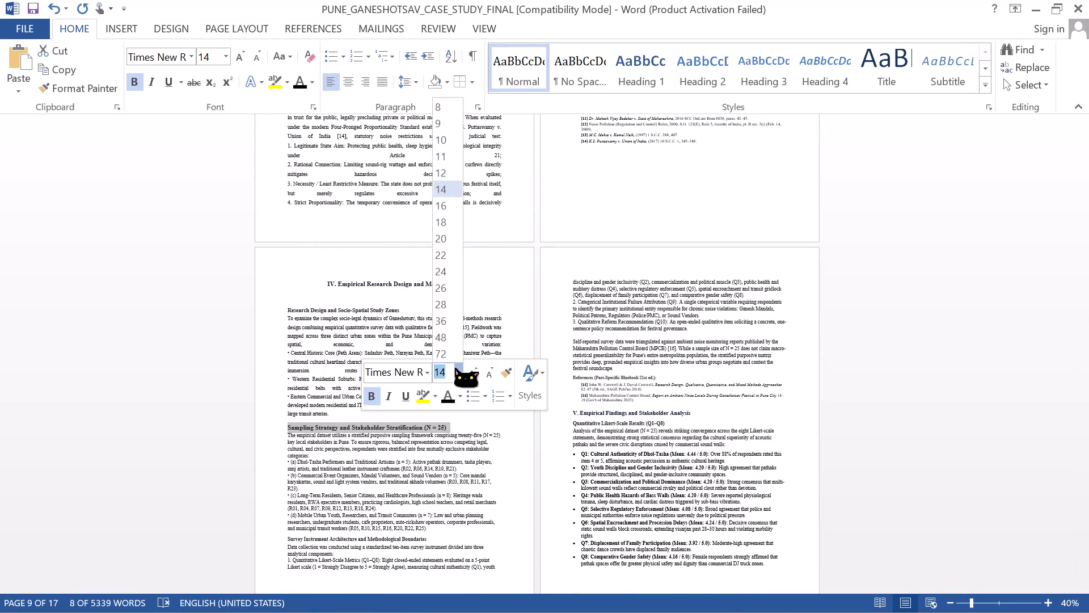
{"action": "left_click", "coordinate": [442, 174]}
Format the body text under the Sampling Strategy subheading as justified, 1.5 line spacing and 12 pt.
{"action": "triple_click", "coordinate": [395, 485]}
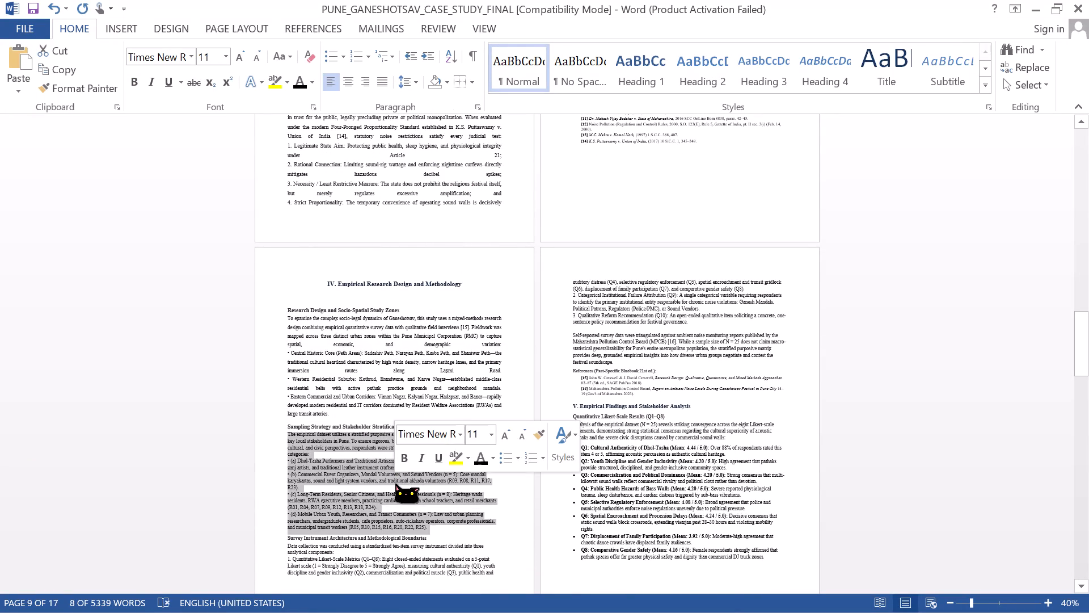
{"action": "left_click", "coordinate": [381, 82]}
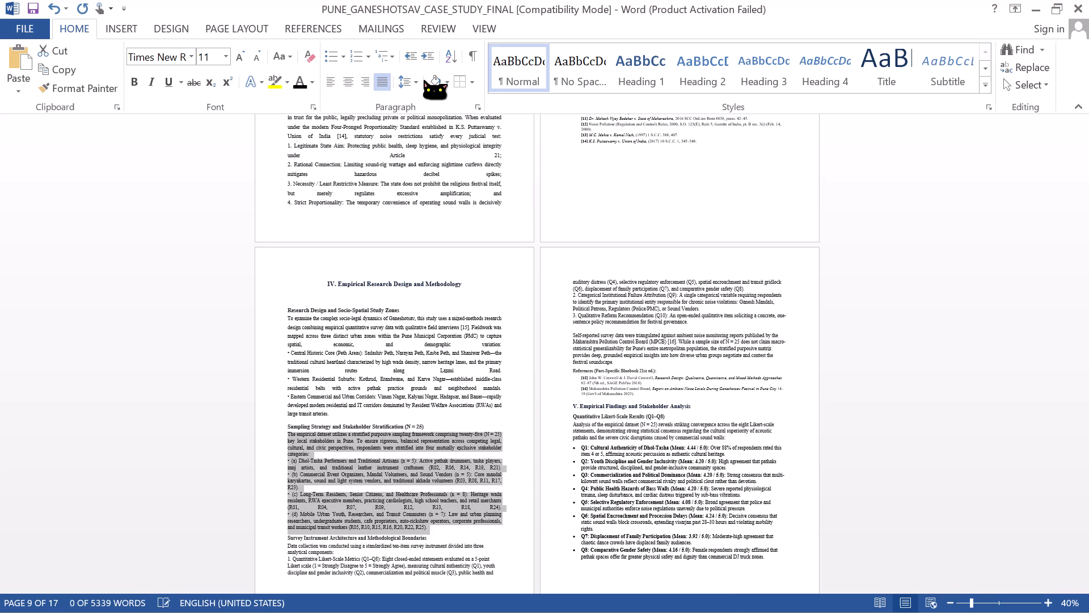
{"action": "left_click", "coordinate": [416, 79]}
{"action": "left_click", "coordinate": [427, 144]}
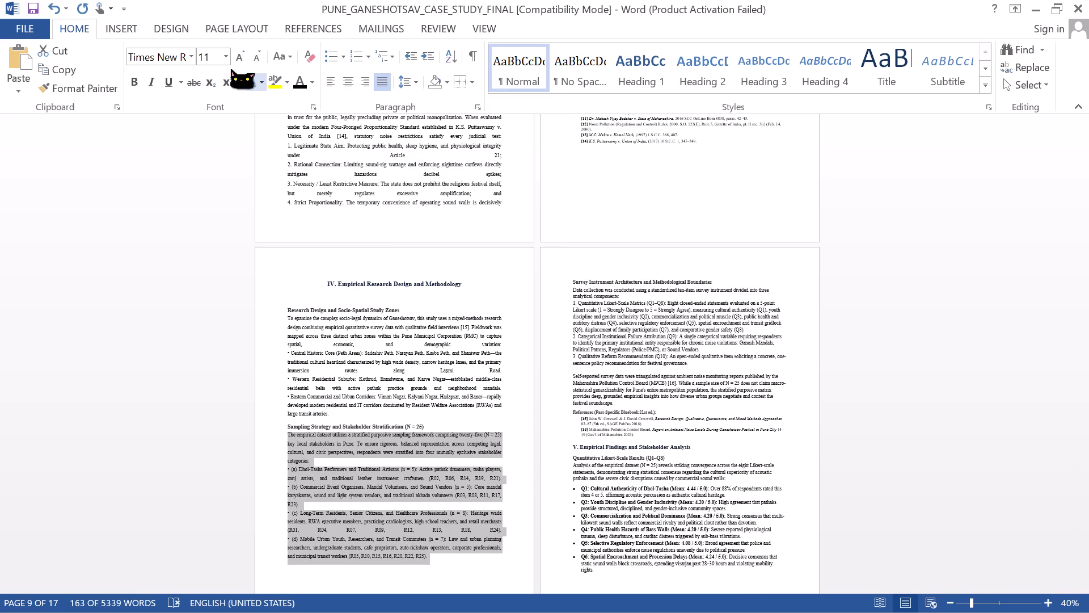
{"action": "left_click", "coordinate": [222, 58]}
{"action": "left_click", "coordinate": [209, 140]}
Set the body text under "Survey Instrument Architecture and Methodological Boundaries" to 12 pt.
{"action": "scroll", "coordinate": [372, 459], "scroll_direction": "down", "scroll_amount": 5}
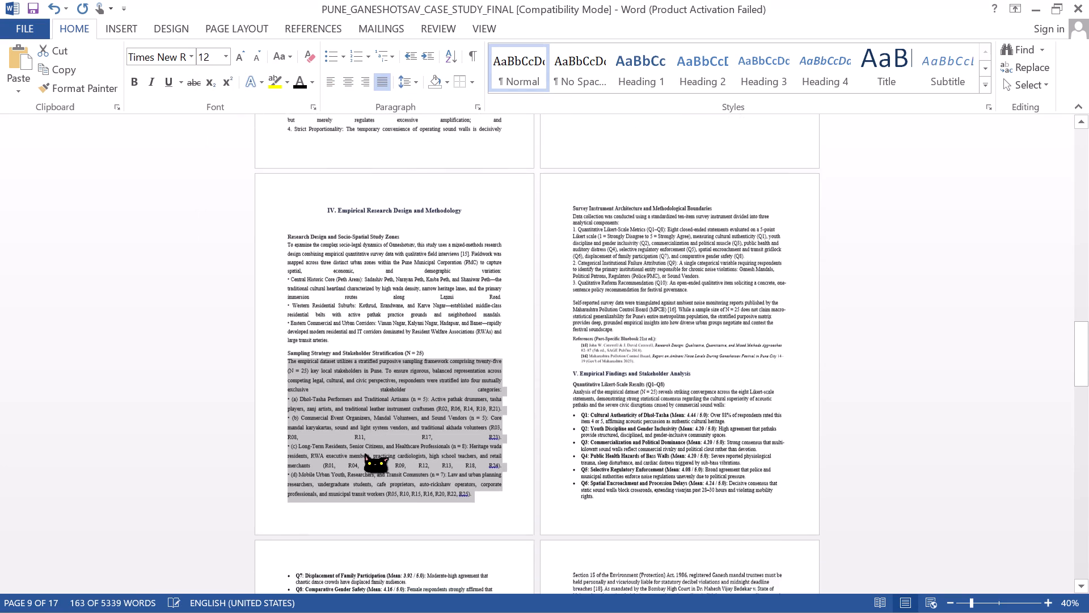
{"action": "scroll", "coordinate": [364, 455], "scroll_direction": "down", "scroll_amount": 4}
{"action": "triple_click", "coordinate": [660, 192]}
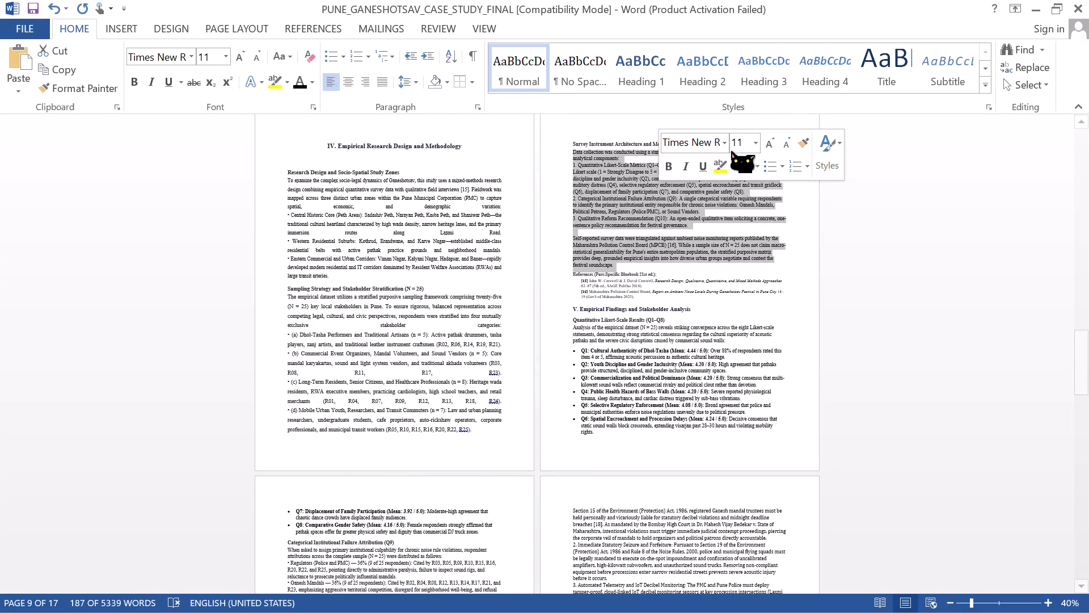
{"action": "left_click", "coordinate": [755, 141]}
{"action": "left_click", "coordinate": [740, 231]}
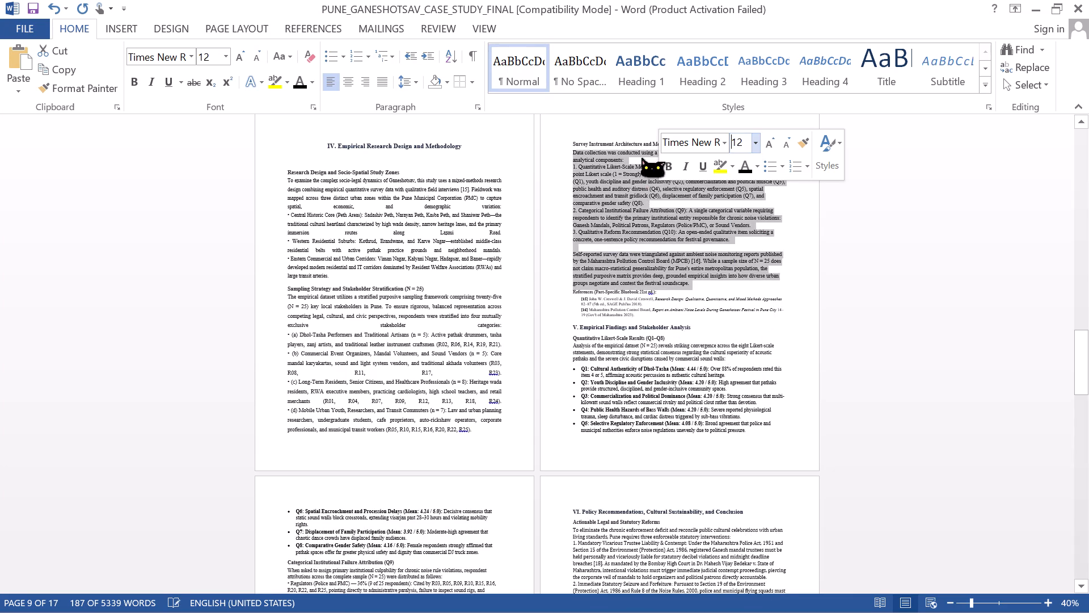
Set the "Survey Instrument Architecture and Methodological Boundaries" subheading to 12 pt.
{"action": "triple_click", "coordinate": [639, 141]}
{"action": "left_click", "coordinate": [841, 68]}
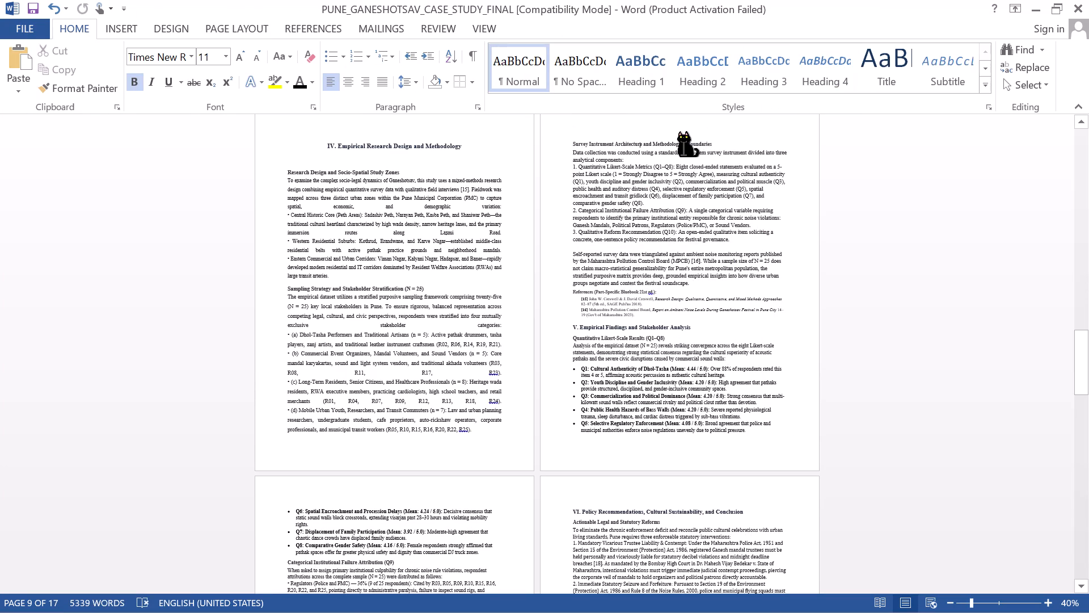
{"action": "triple_click", "coordinate": [682, 142]}
{"action": "left_click", "coordinate": [774, 94]}
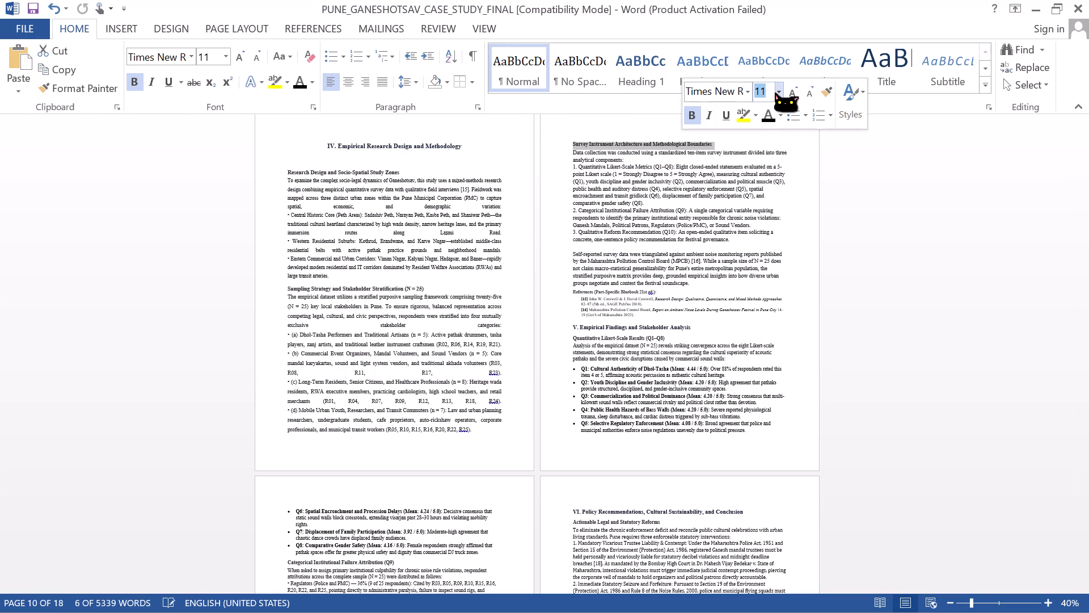
{"action": "left_click", "coordinate": [775, 94]}
{"action": "left_click", "coordinate": [765, 174]}
Justify the body text under the Survey Instrument subheading and set its line spacing to 1.5.
{"action": "triple_click", "coordinate": [672, 173]}
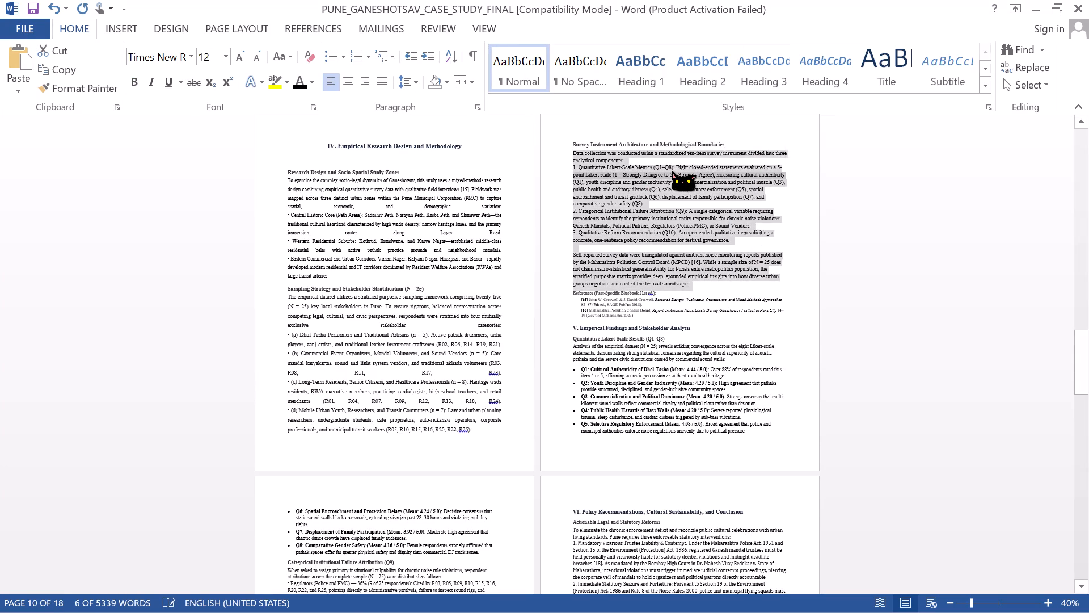
{"action": "left_click", "coordinate": [381, 85]}
{"action": "left_click", "coordinate": [406, 86]}
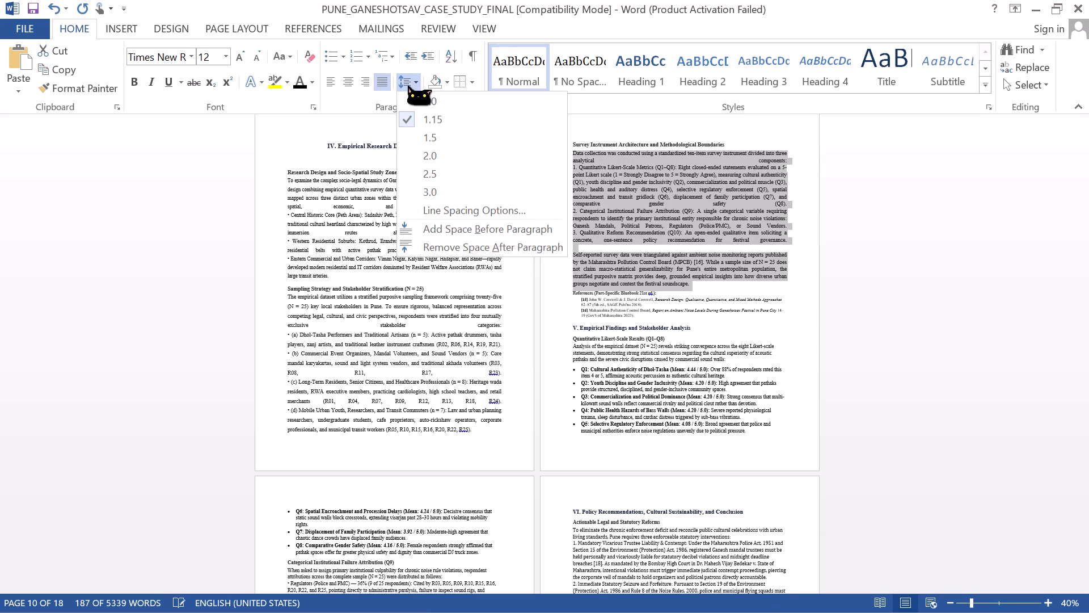
{"action": "left_click", "coordinate": [432, 133]}
Insert a bordered blank line as a separator between the end of the Section IV text and its references.
{"action": "left_click", "coordinate": [716, 327]}
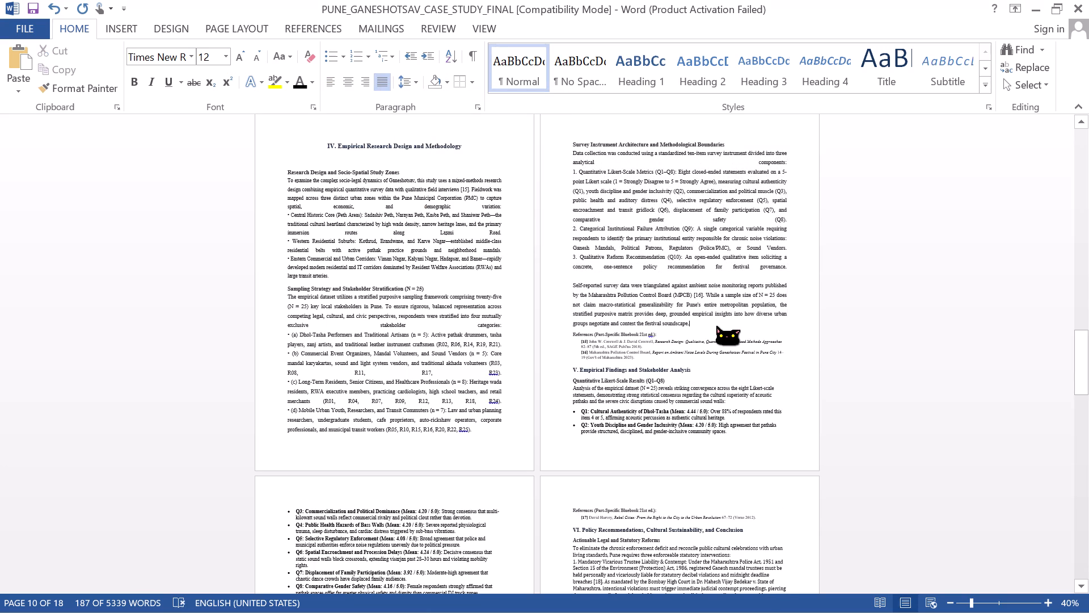
{"action": "key", "text": "Return"}
{"action": "left_click", "coordinate": [453, 82]}
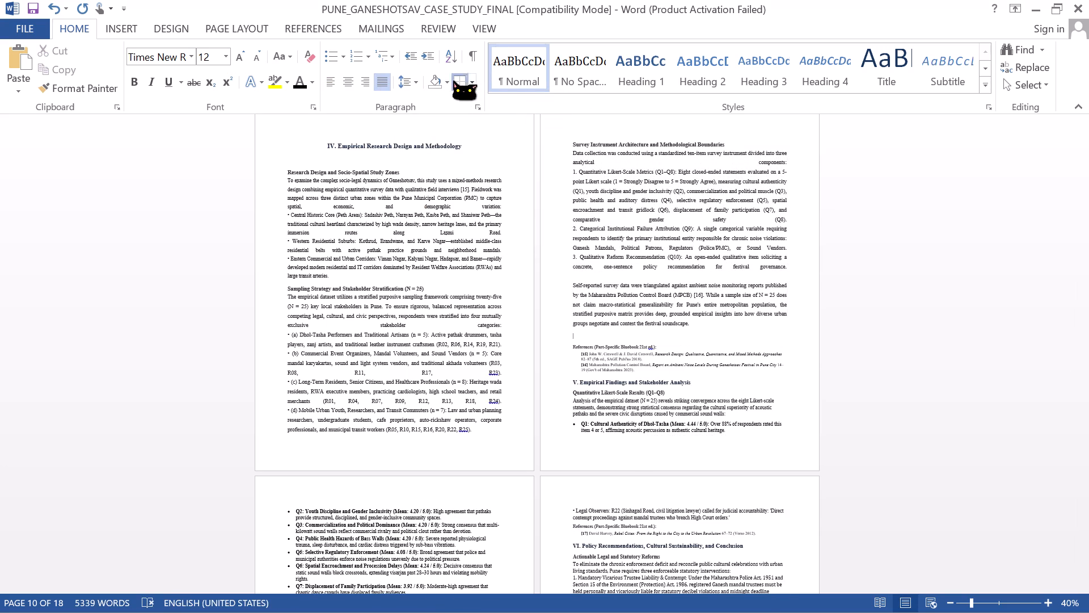
Insert a page break after the Section IV references and remove the blank line above the "V. Empirical Findings and Stakeholder Analysis" heading.
{"action": "left_click", "coordinate": [720, 374]}
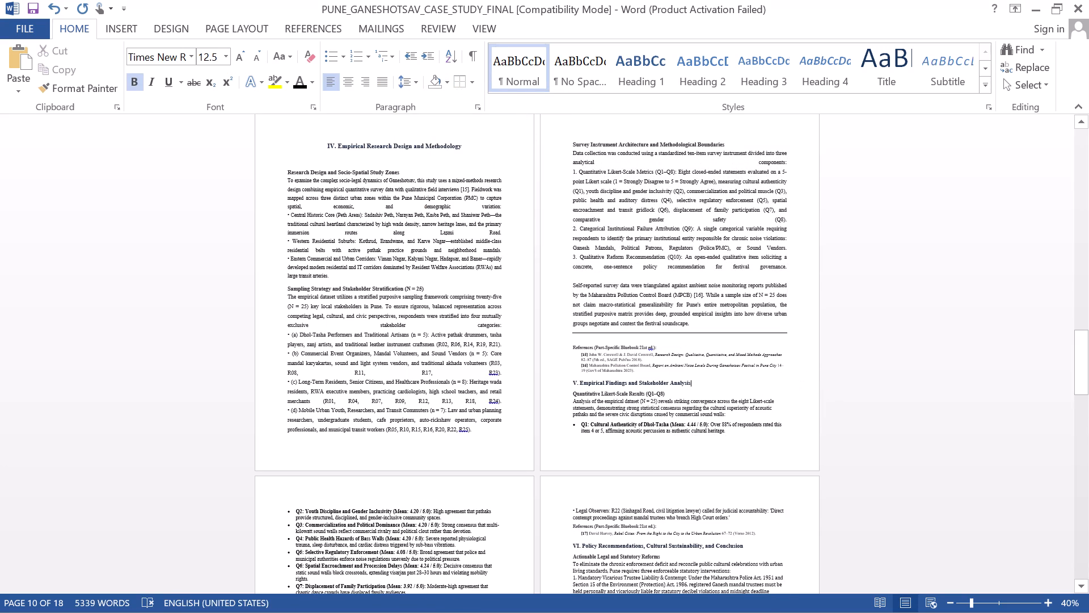
{"action": "left_click", "coordinate": [641, 370]}
{"action": "key", "text": "Return"}
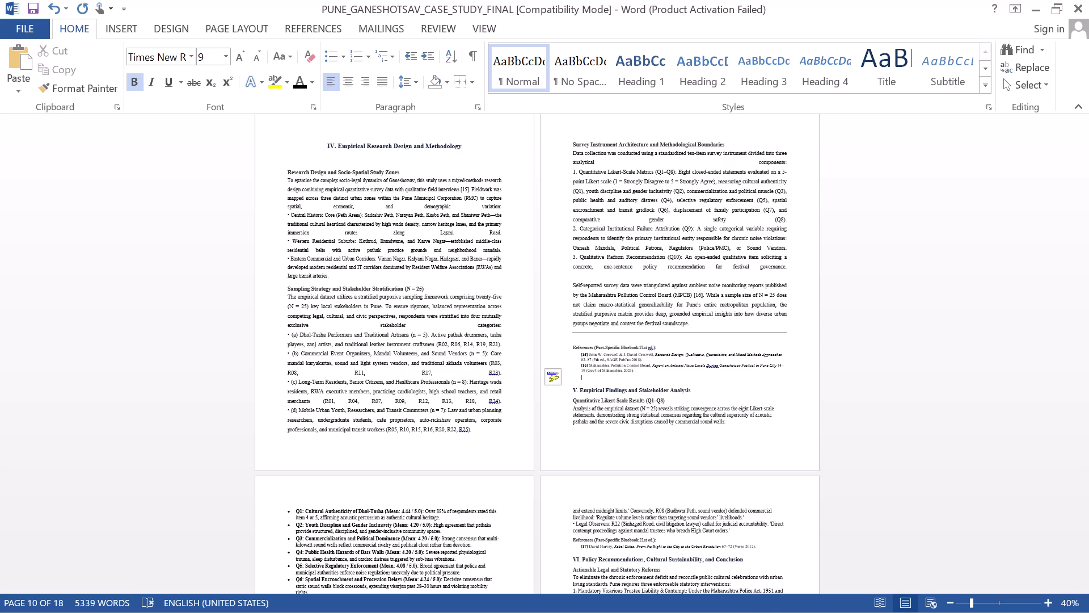
{"action": "key", "text": "ctrl+Return"}
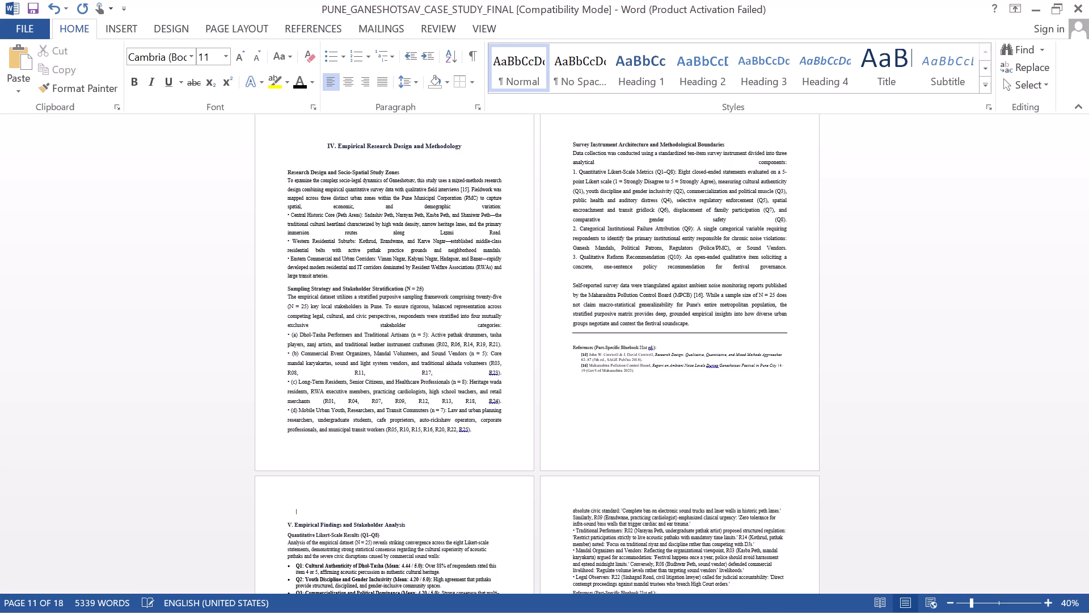
{"action": "scroll", "coordinate": [674, 402], "scroll_direction": "down", "scroll_amount": 9}
{"action": "key", "text": "BackSpace"}
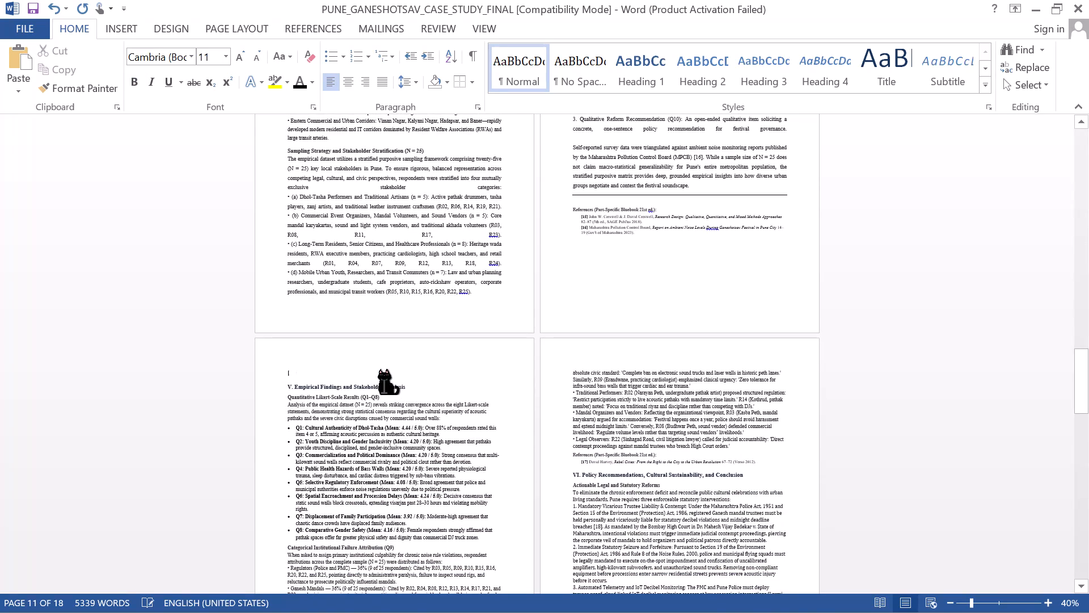
{"action": "key", "text": "BackSpace"}
Centre the "V. Empirical Findings and Stakeholder Analysis" heading and set it to 14 pt.
{"action": "triple_click", "coordinate": [369, 376]}
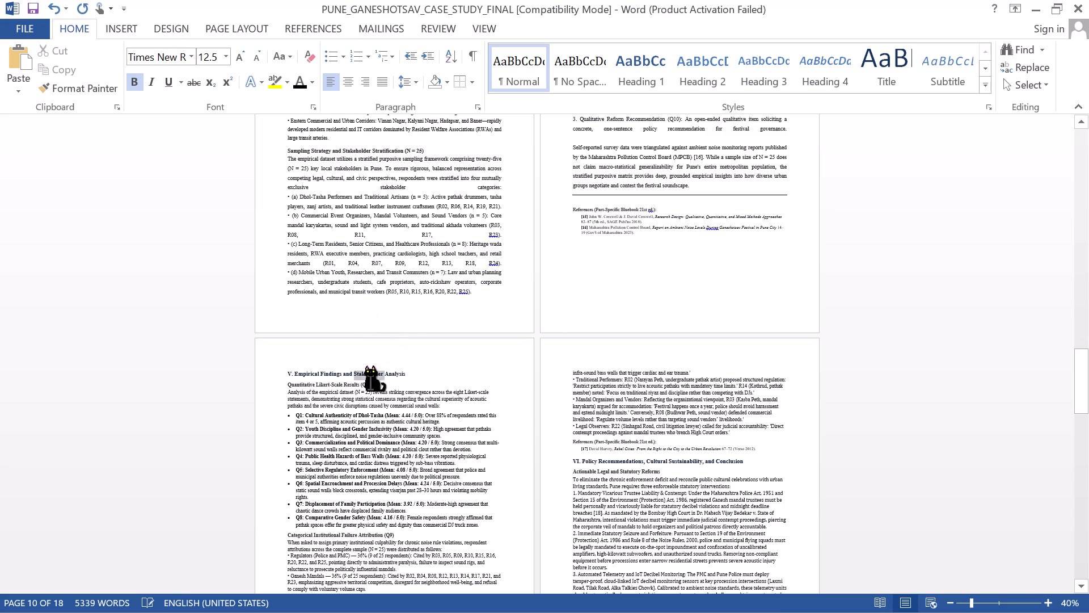
{"action": "left_click", "coordinate": [344, 85]}
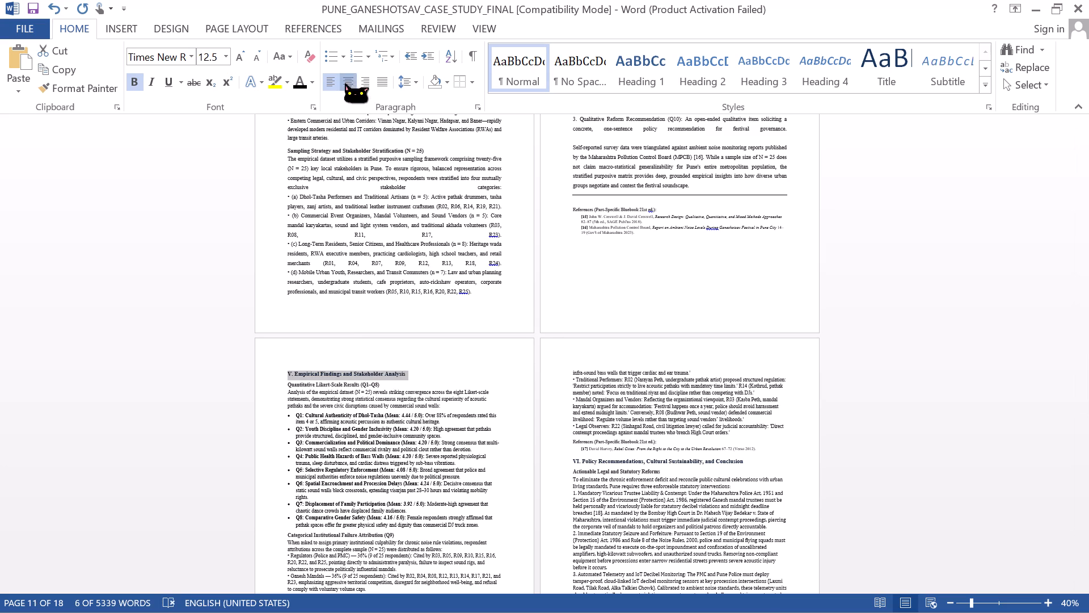
{"action": "left_click", "coordinate": [226, 60]}
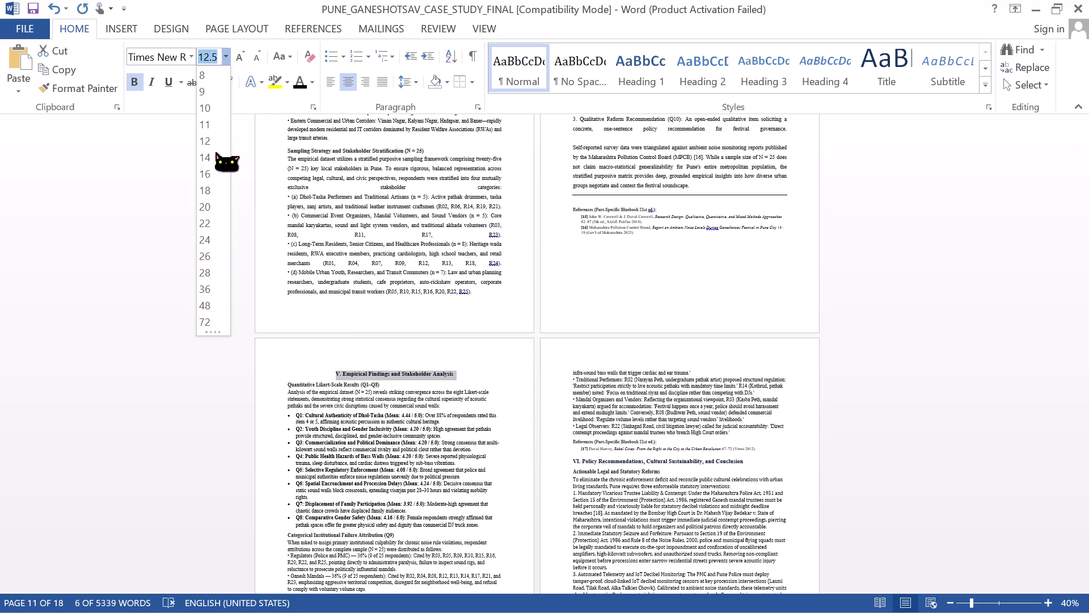
{"action": "left_click", "coordinate": [214, 157]}
Set the "Quantitative Likert-Scale Results (Q1–Q8)" subheading to 12 pt.
{"action": "scroll", "coordinate": [406, 408], "scroll_direction": "down", "scroll_amount": 1}
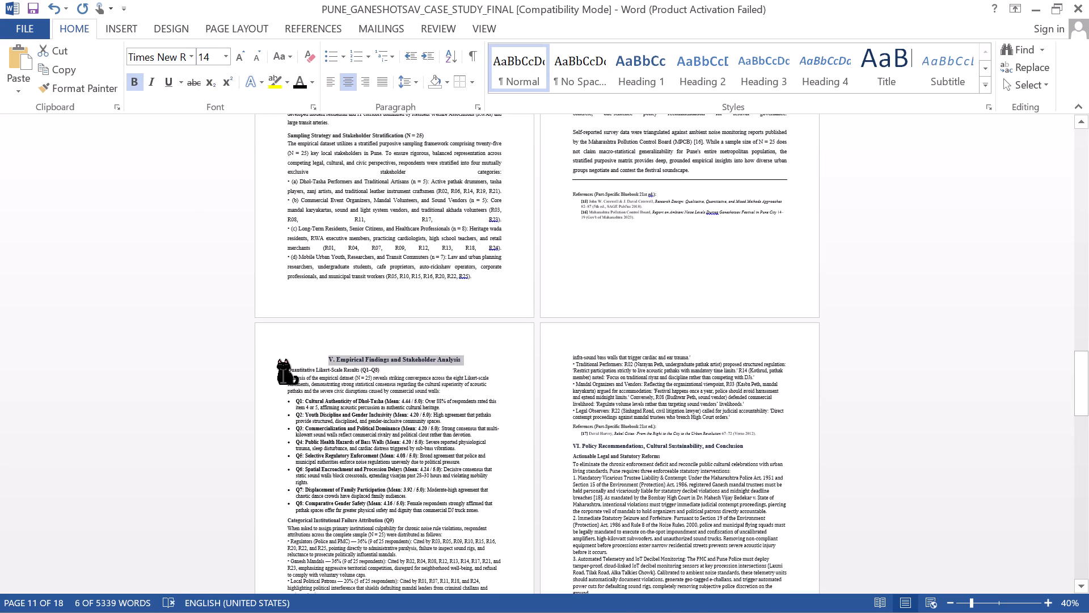
{"action": "triple_click", "coordinate": [288, 370]}
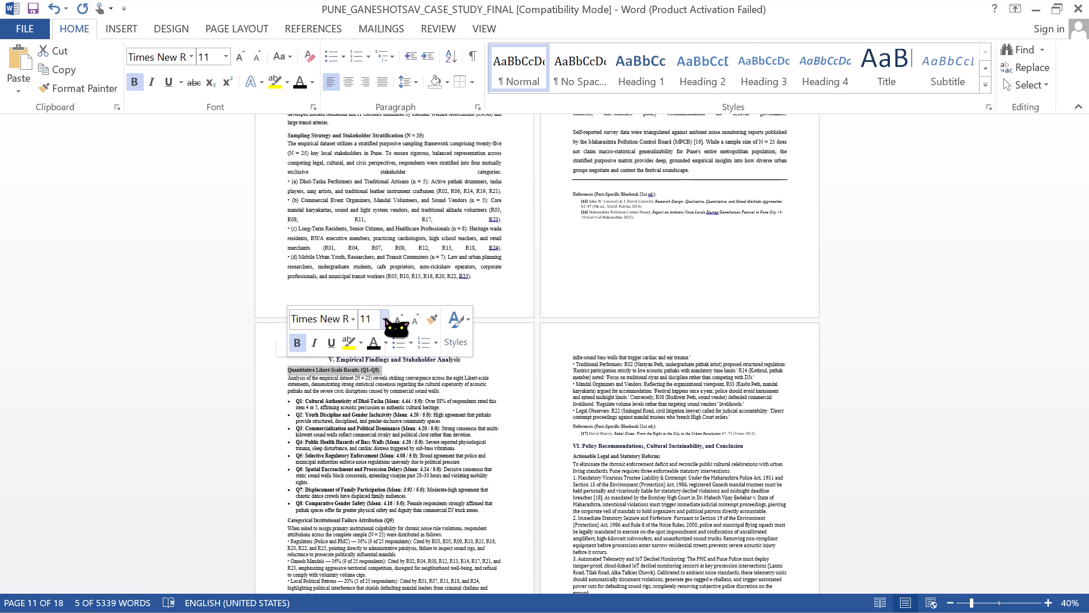
{"action": "left_click", "coordinate": [385, 319]}
{"action": "left_click", "coordinate": [363, 409]}
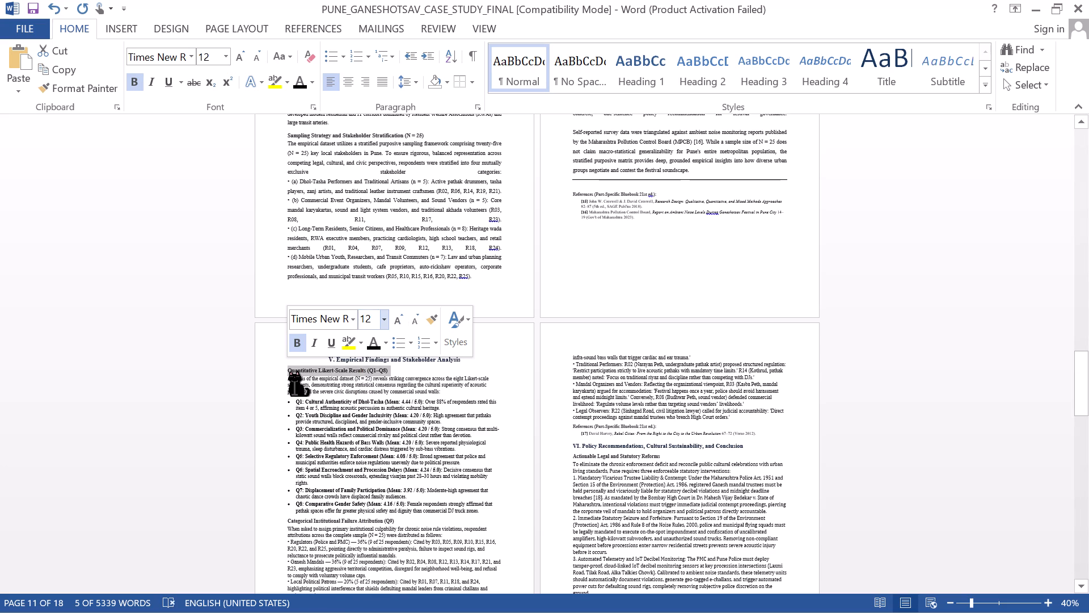
Justify the "Quantitative Likert-Scale Results (Q1–Q8)" subsection, from its subheading through the Q8 bullet.
{"action": "left_click", "coordinate": [293, 381]}
{"action": "left_click_drag", "start_coordinate": [286, 375], "coordinate": [421, 475]}
{"action": "scroll", "coordinate": [421, 474], "scroll_direction": "down", "scroll_amount": 2}
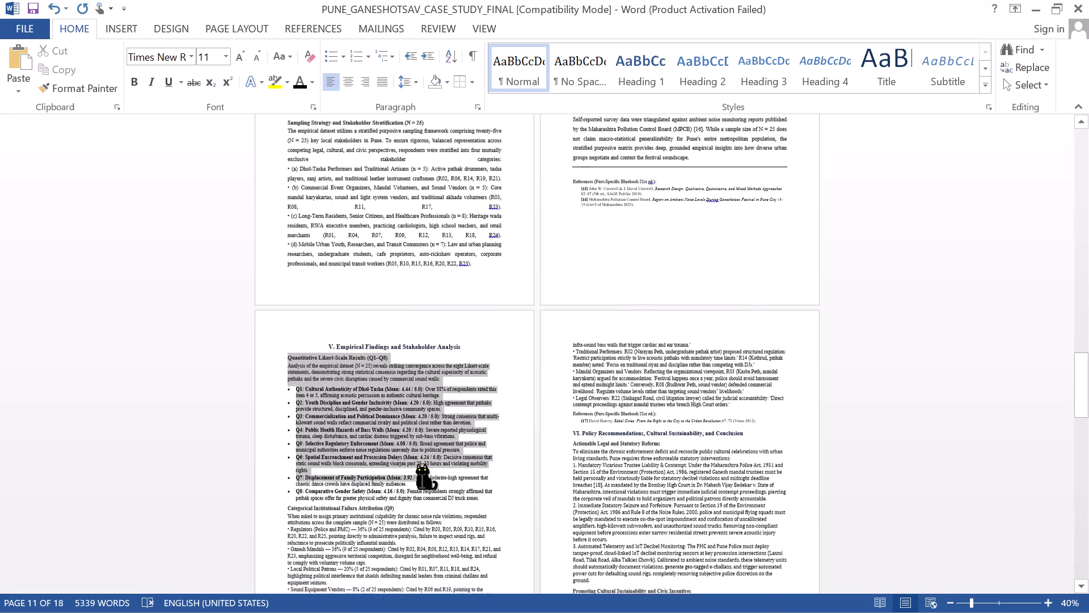
{"action": "left_click_drag", "start_coordinate": [421, 475], "coordinate": [486, 483]}
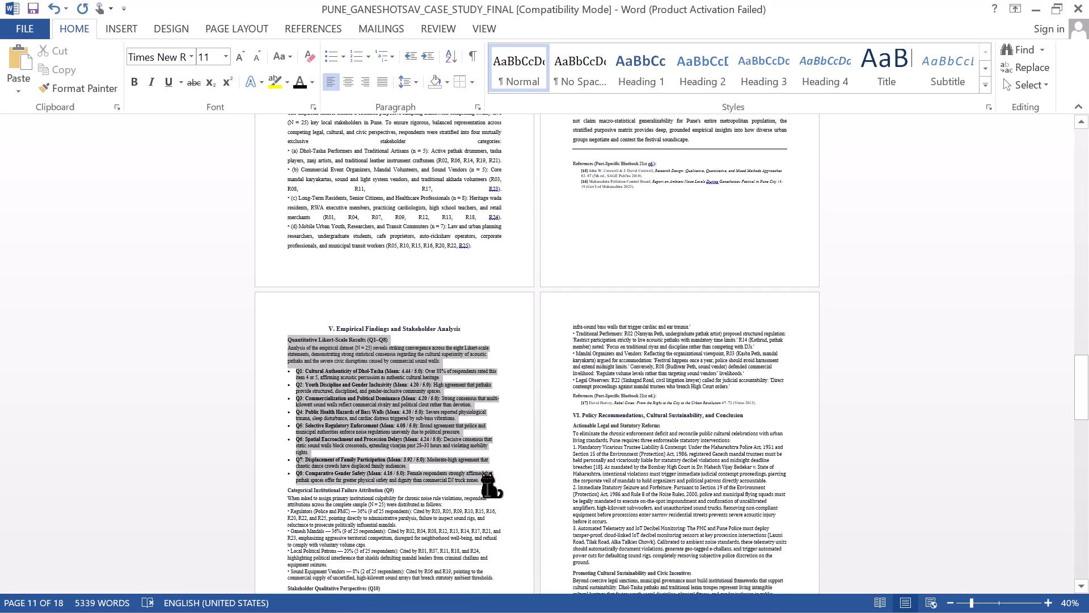
{"action": "left_click_drag", "start_coordinate": [486, 483], "coordinate": [488, 487]}
{"action": "key", "text": "ctrl+j"}
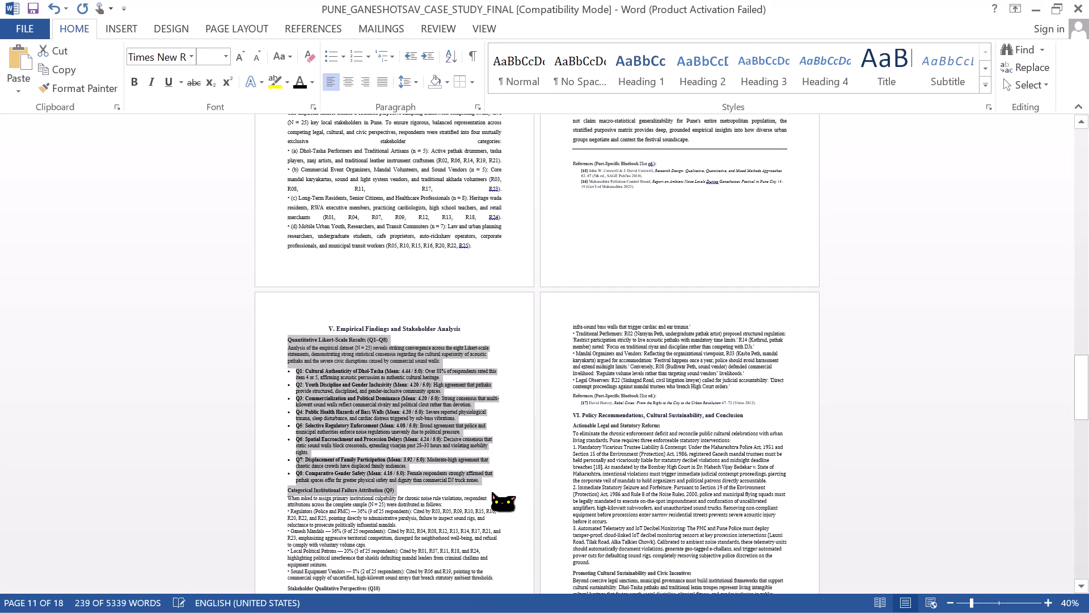
Set the Likert-scale introductory paragraph and the Q1–Q8 bullets to 12 pt with 1.5 line spacing.
{"action": "left_click", "coordinate": [381, 371]}
{"action": "triple_click", "coordinate": [422, 448]}
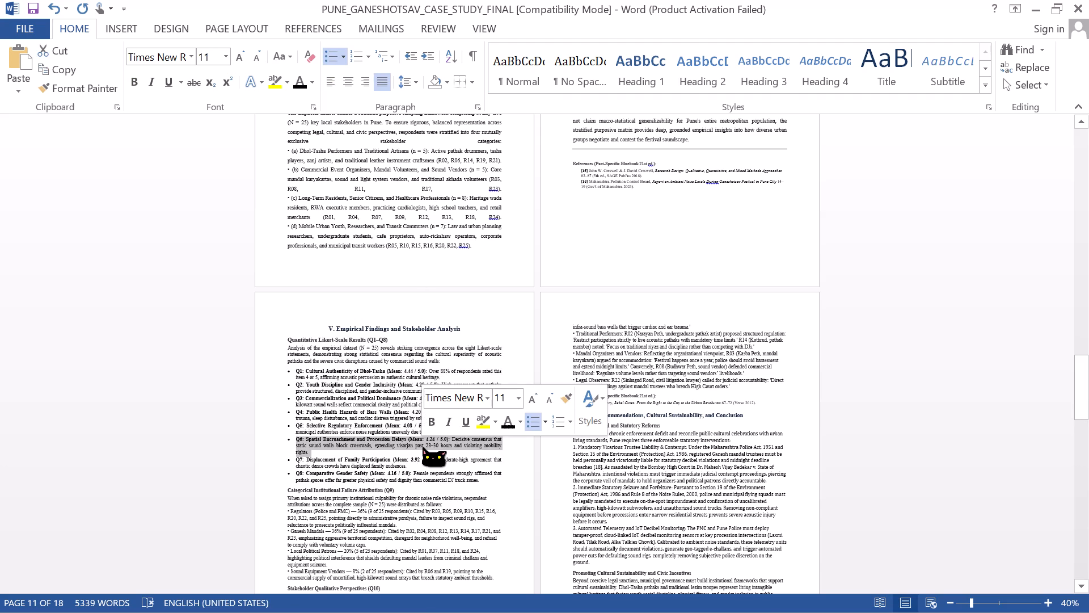
{"action": "triple_click", "coordinate": [404, 472]}
{"action": "left_click", "coordinate": [404, 472]}
{"action": "left_click_drag", "start_coordinate": [496, 482], "coordinate": [497, 482]}
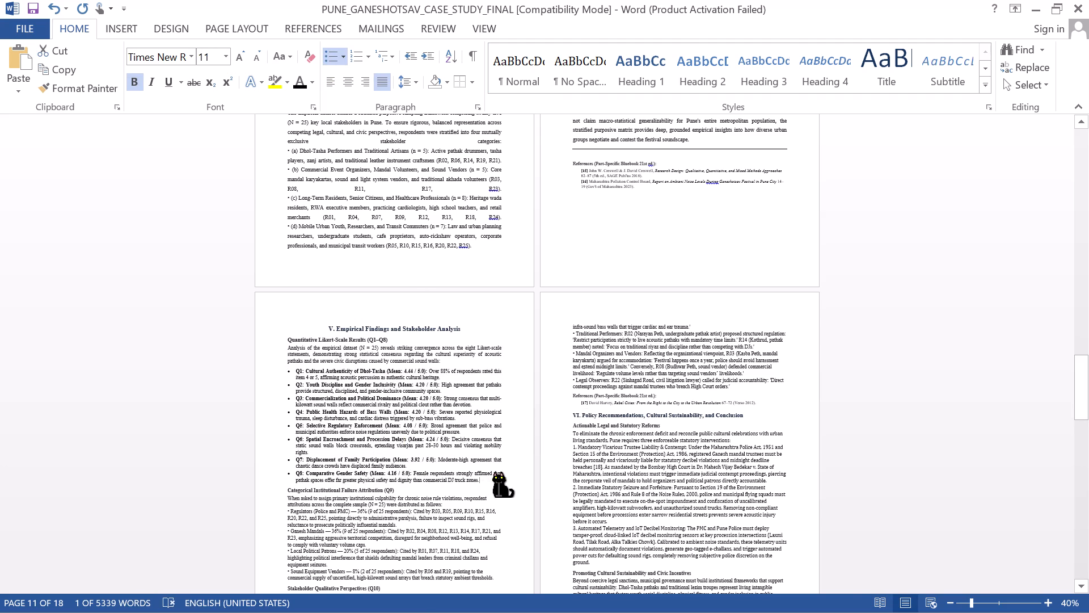
{"action": "left_click_drag", "start_coordinate": [497, 482], "coordinate": [269, 351]}
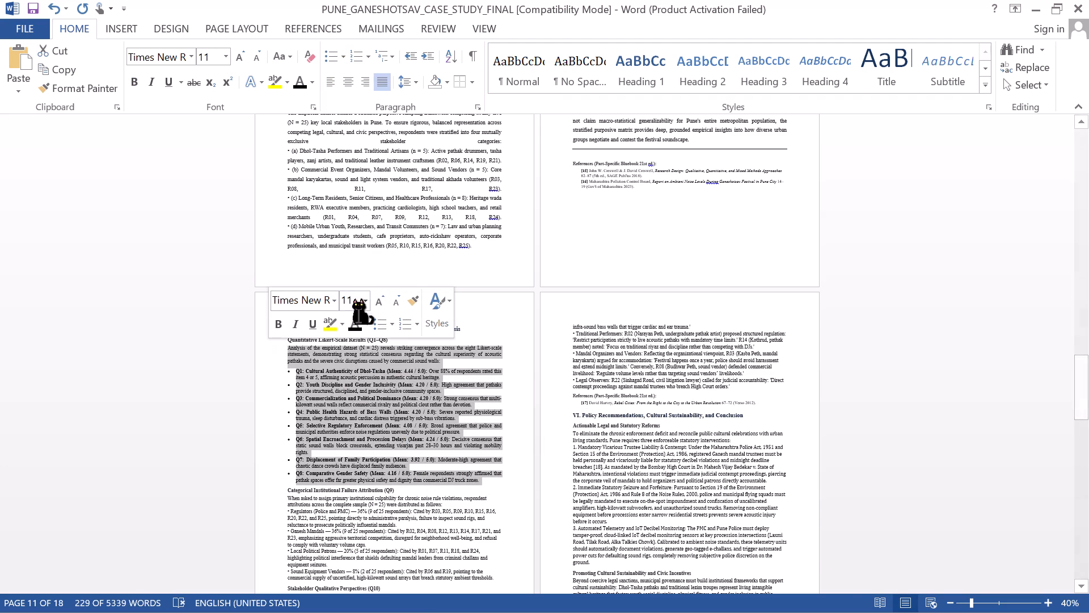
{"action": "left_click", "coordinate": [362, 304]}
{"action": "left_click", "coordinate": [346, 383]}
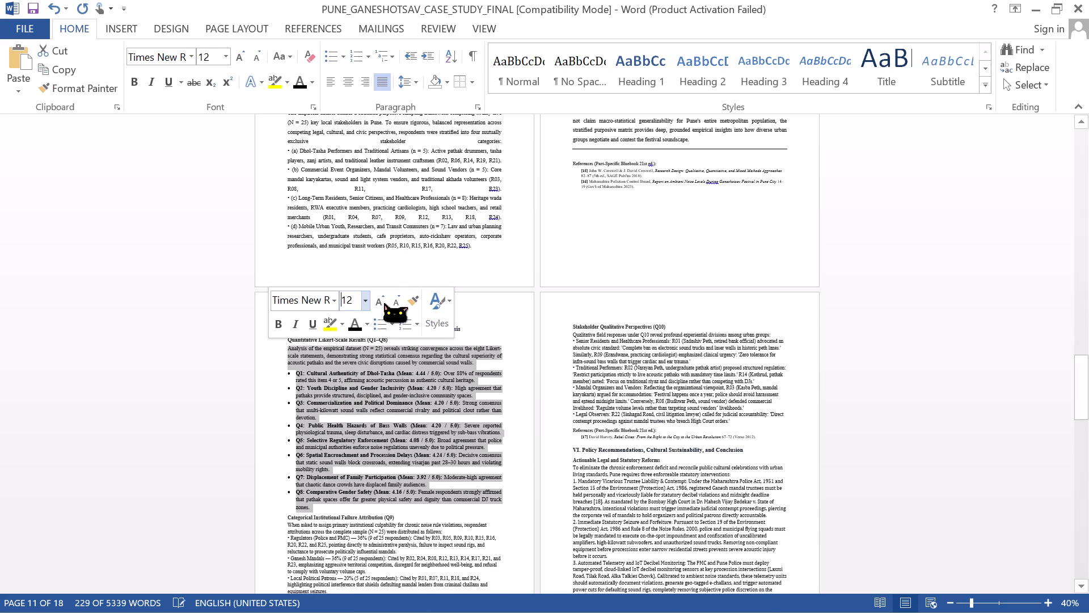
{"action": "left_click", "coordinate": [403, 78]}
{"action": "left_click", "coordinate": [428, 138]}
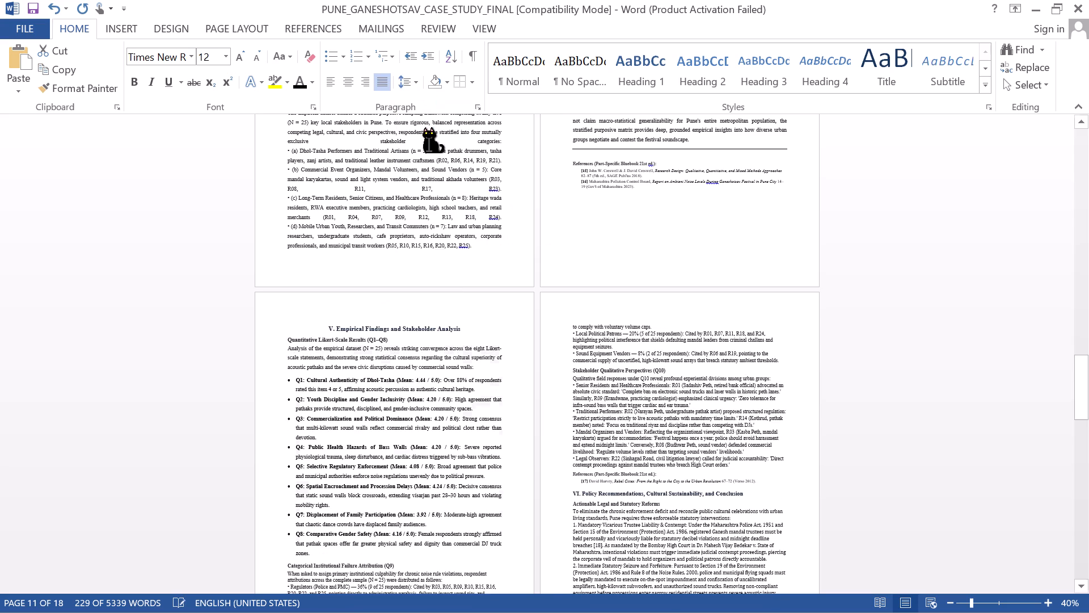
Set the "Categorical Institutional Failure Attribution (Q9)" body text and its subheading to 12 pt.
{"action": "scroll", "coordinate": [431, 333], "scroll_direction": "down", "scroll_amount": 8}
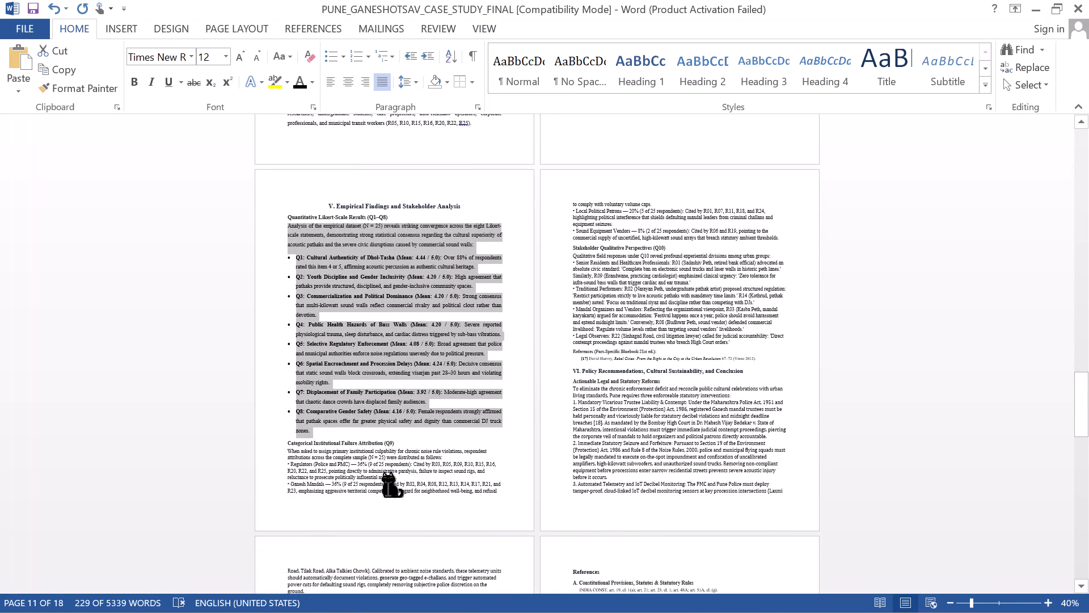
{"action": "triple_click", "coordinate": [431, 486]}
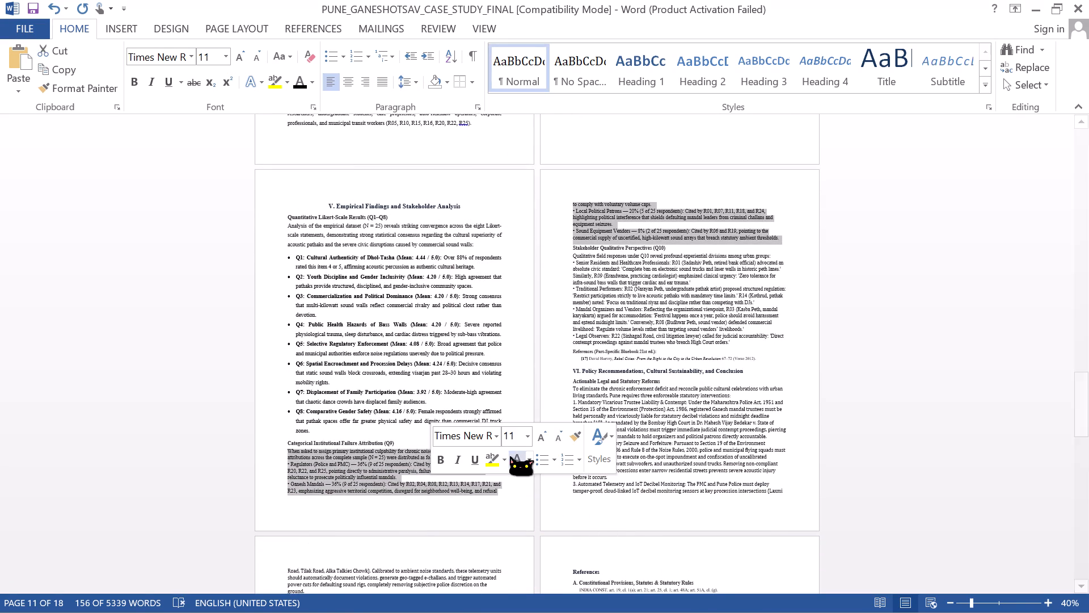
{"action": "left_click", "coordinate": [525, 440]}
{"action": "left_click", "coordinate": [517, 236]}
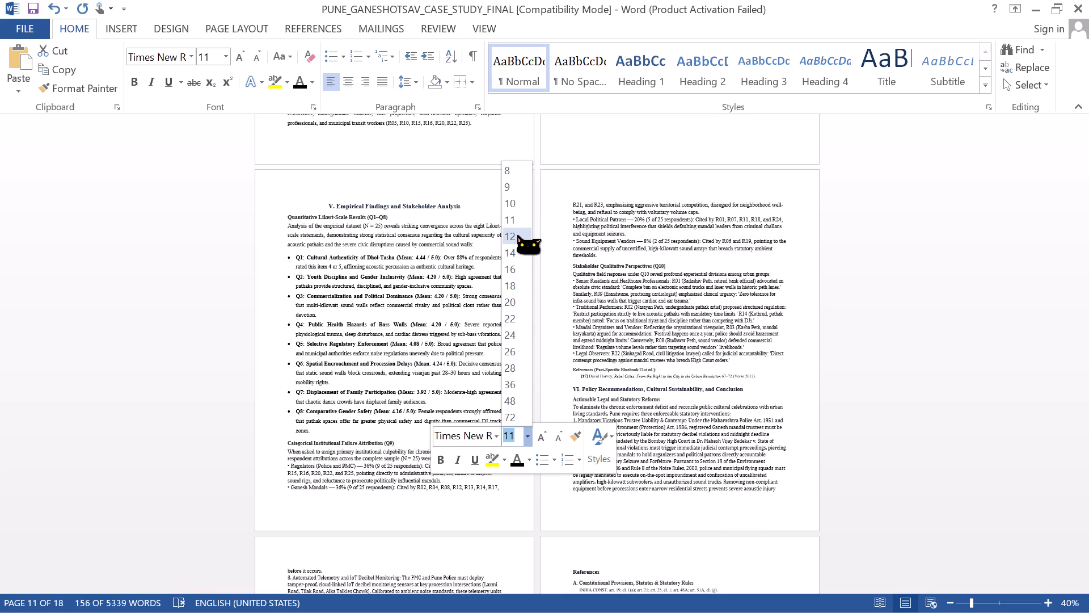
{"action": "triple_click", "coordinate": [381, 443]}
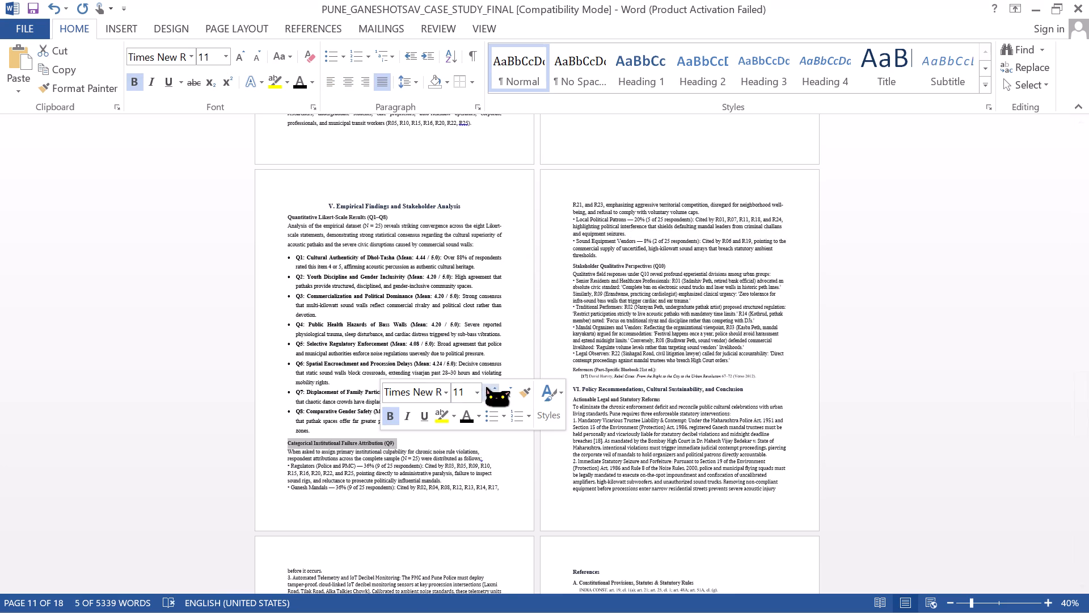
{"action": "left_click", "coordinate": [475, 395]}
{"action": "left_click", "coordinate": [463, 191]}
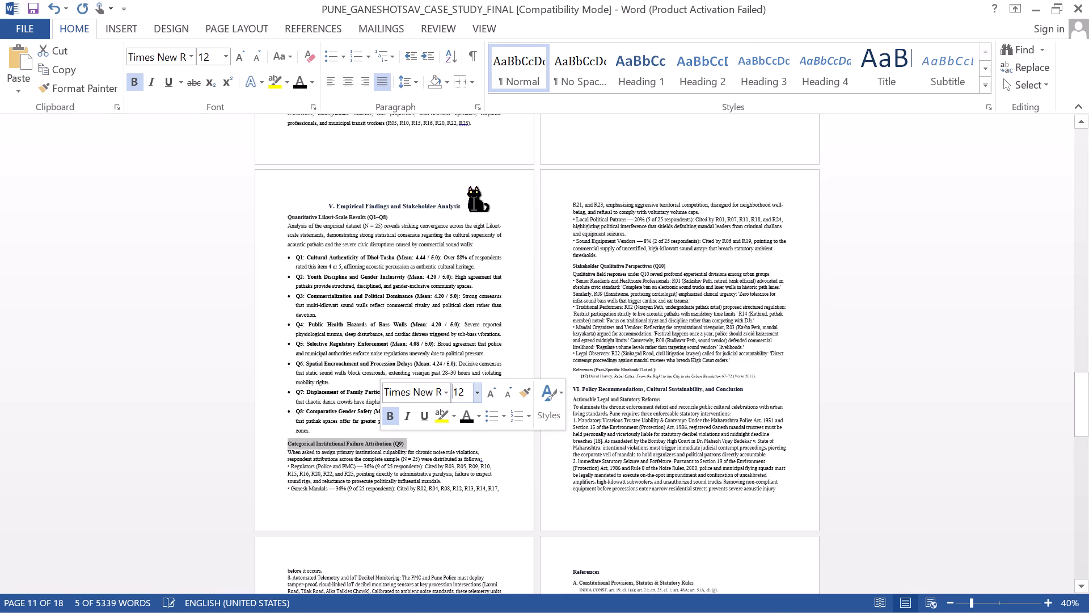
Justify the body text under the Q9 subheading and apply 1.5 line spacing.
{"action": "triple_click", "coordinate": [435, 480]}
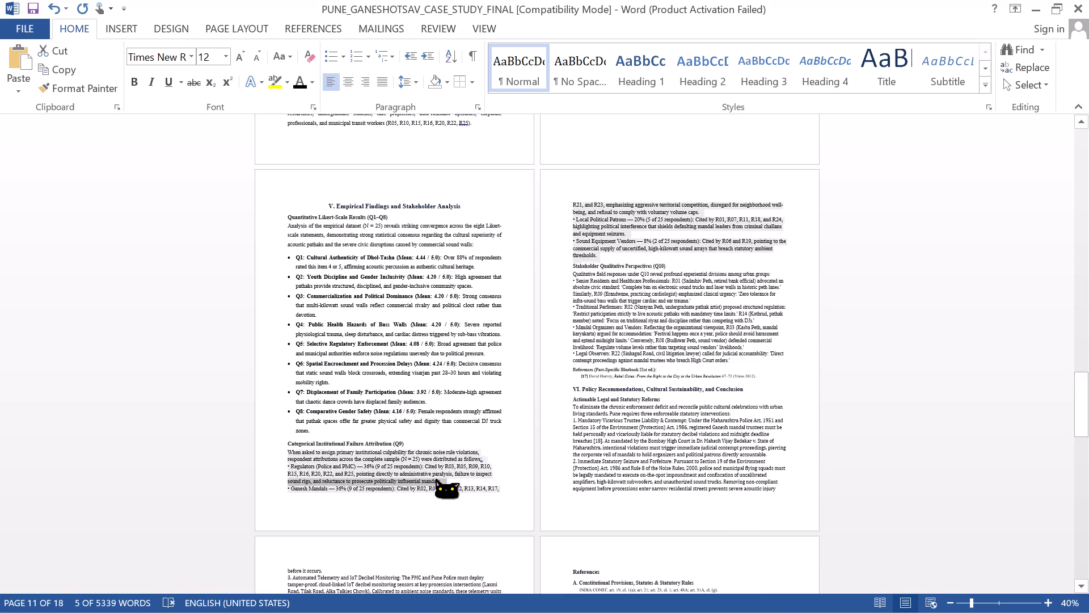
{"action": "left_click", "coordinate": [381, 79]}
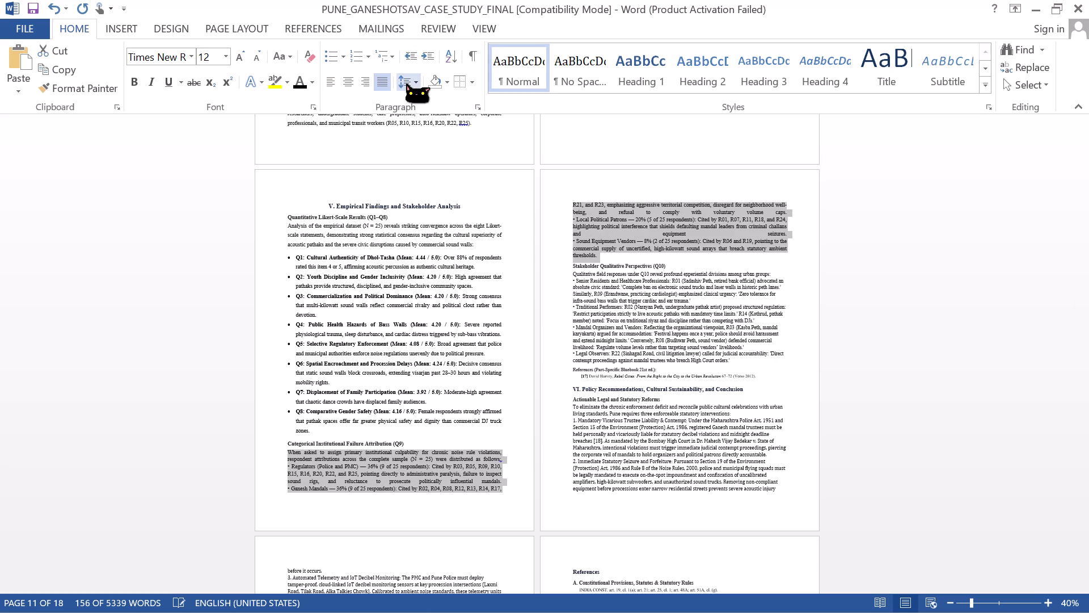
{"action": "left_click", "coordinate": [406, 85]}
{"action": "left_click", "coordinate": [424, 141]}
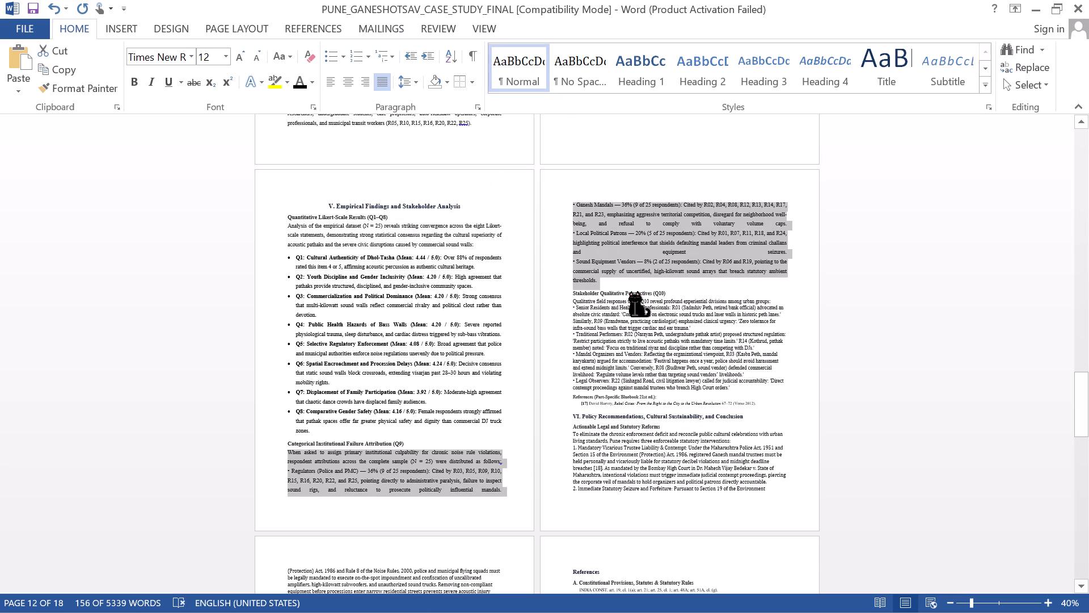
Set the "Stakeholder Qualitative Perspectives (Q10)" subheading to 12 pt.
{"action": "triple_click", "coordinate": [632, 291]}
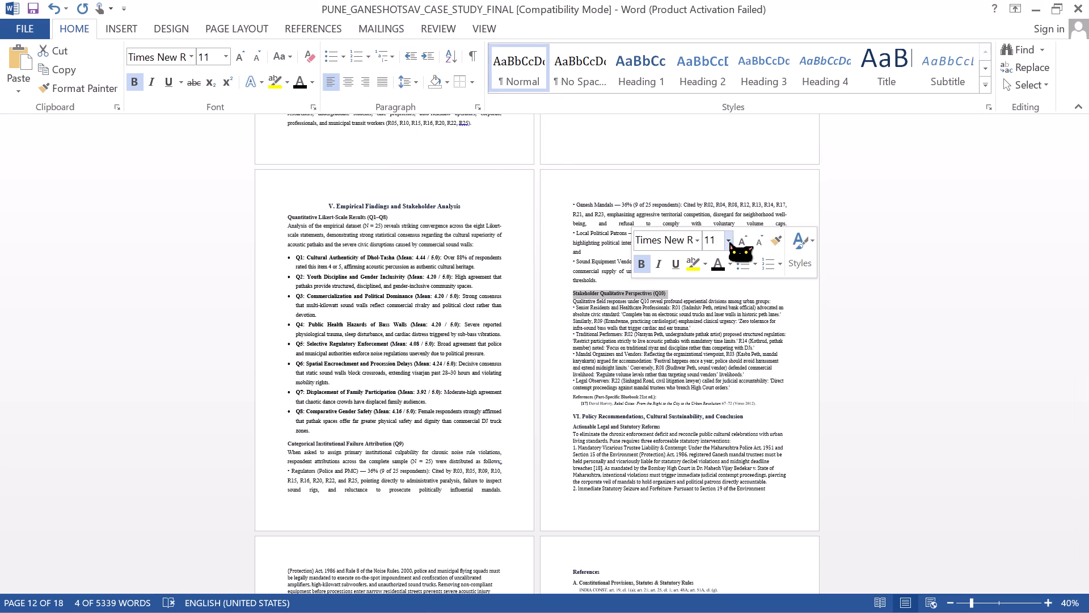
{"action": "left_click", "coordinate": [729, 243]}
{"action": "left_click", "coordinate": [712, 328]}
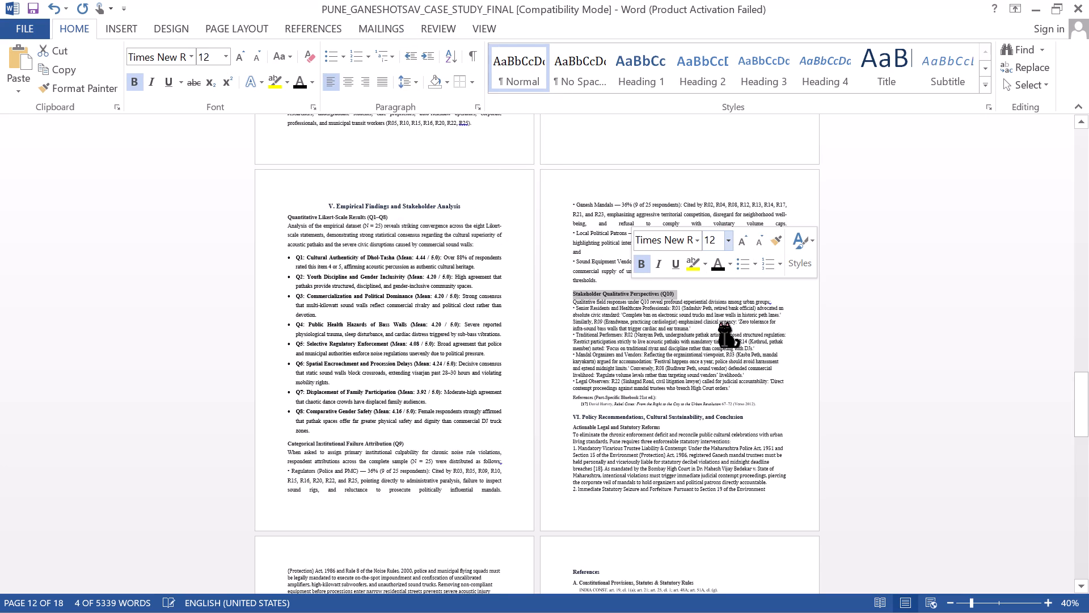
Format the body text under the Q10 subheading as 12 pt, justified, with 1.5 line spacing.
{"action": "left_click_drag", "start_coordinate": [689, 330], "coordinate": [696, 332]}
{"action": "triple_click", "coordinate": [696, 332]}
{"action": "left_click", "coordinate": [696, 333]}
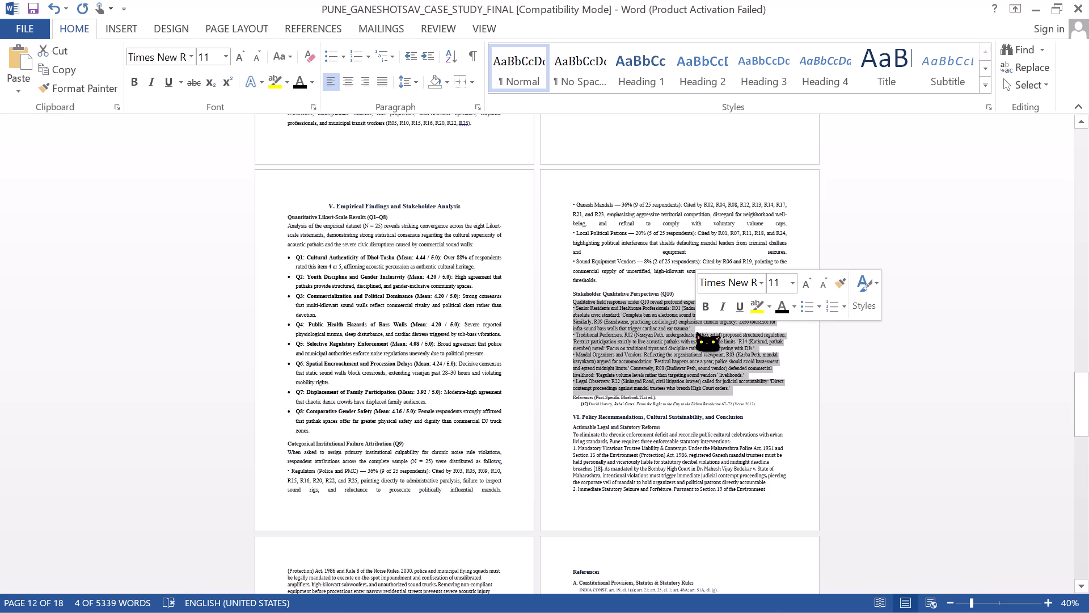
{"action": "left_click", "coordinate": [789, 287]}
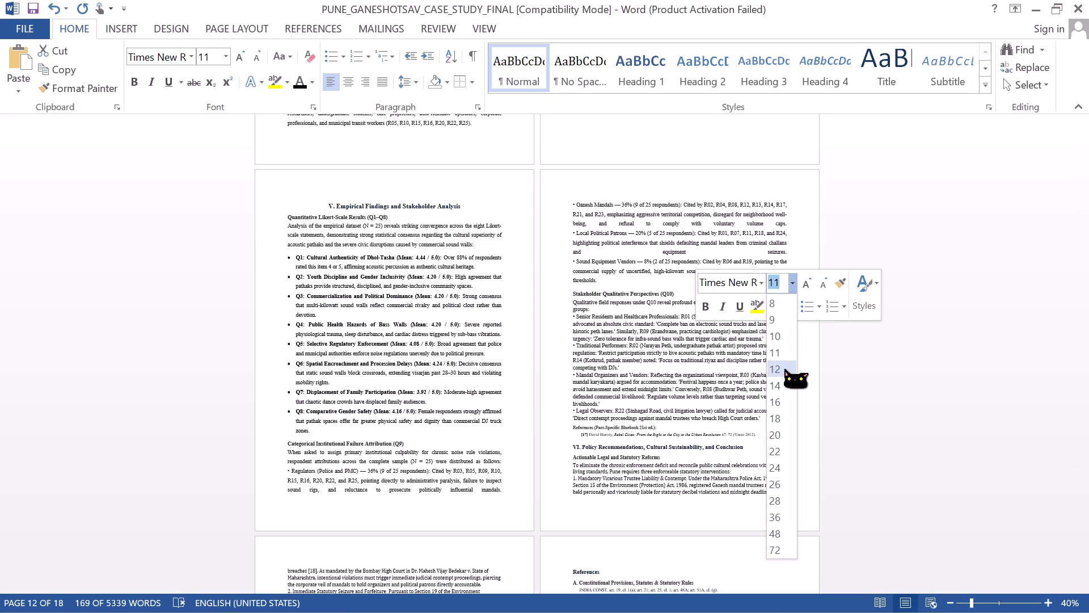
{"action": "left_click", "coordinate": [784, 370]}
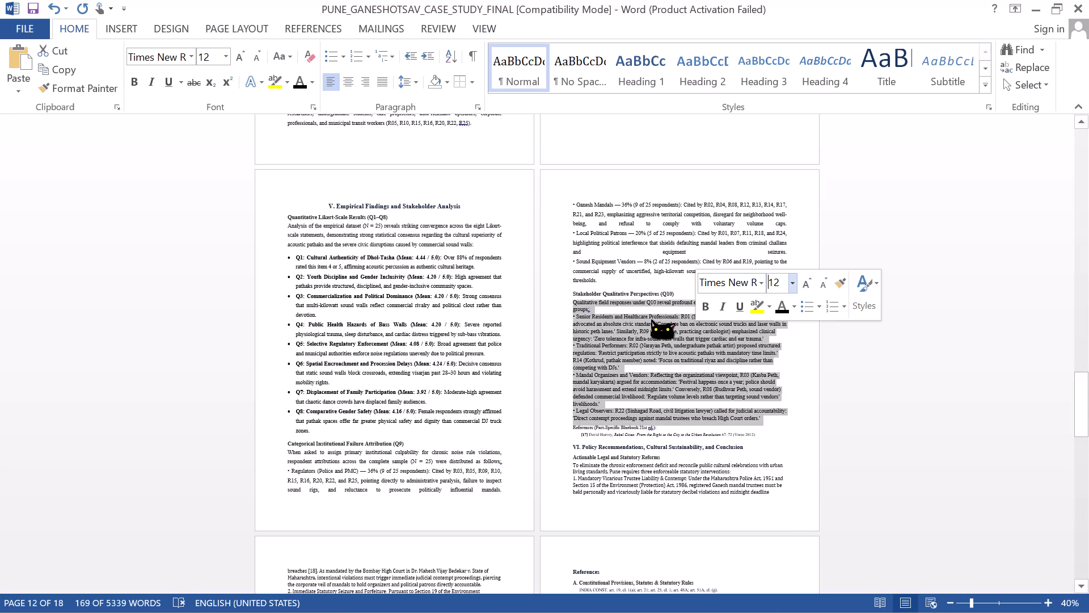
{"action": "left_click", "coordinate": [385, 75]}
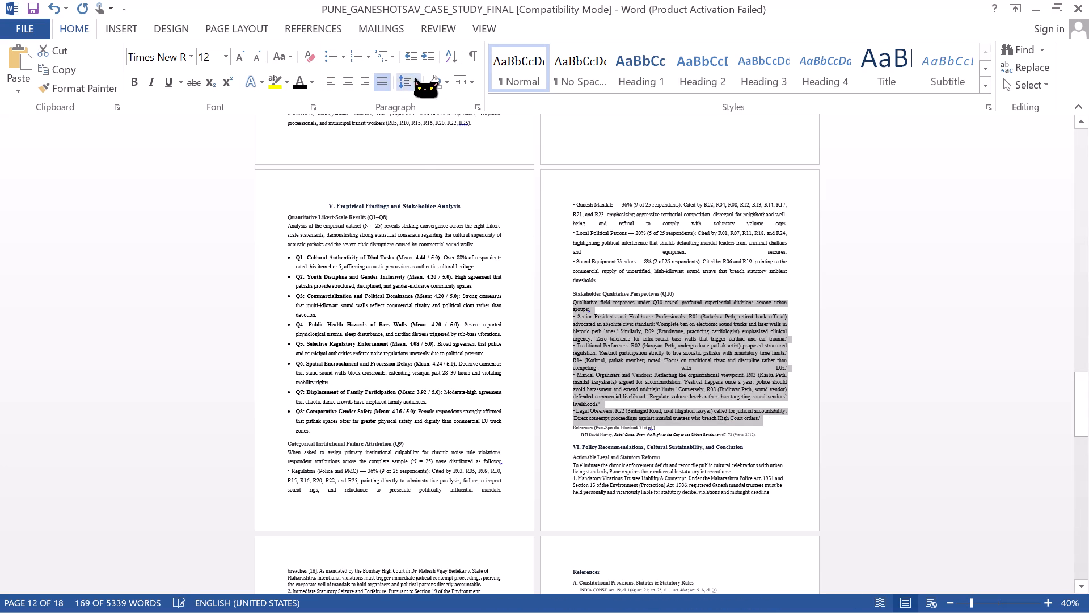
{"action": "left_click", "coordinate": [412, 78]}
{"action": "left_click", "coordinate": [418, 133]}
Insert a bordered blank line as a separator between the end of the Section V text and its references.
{"action": "scroll", "coordinate": [752, 347], "scroll_direction": "down", "scroll_amount": 1}
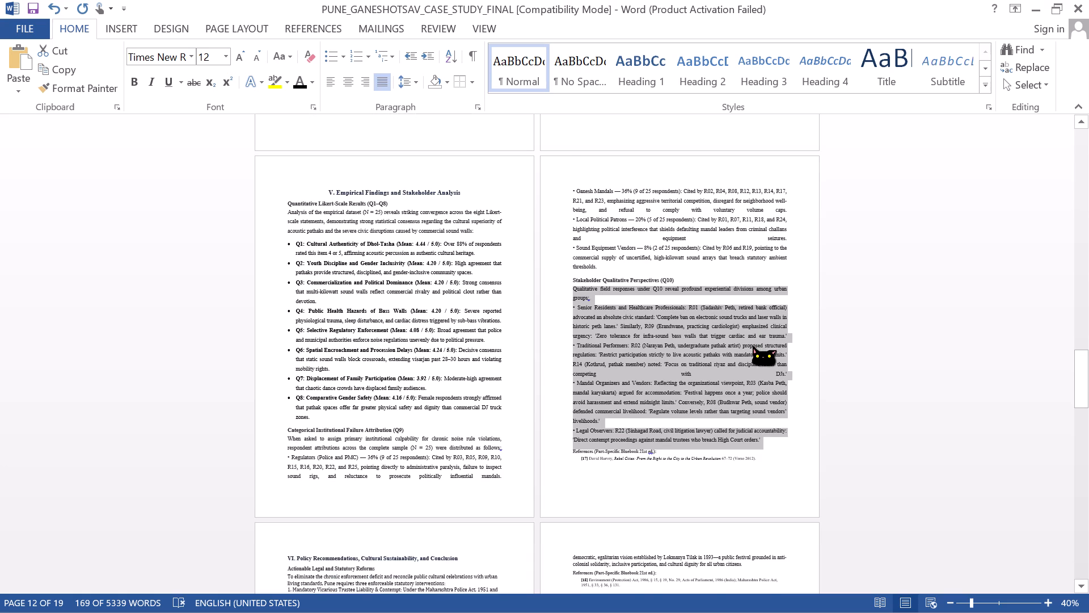
{"action": "left_click", "coordinate": [770, 445]}
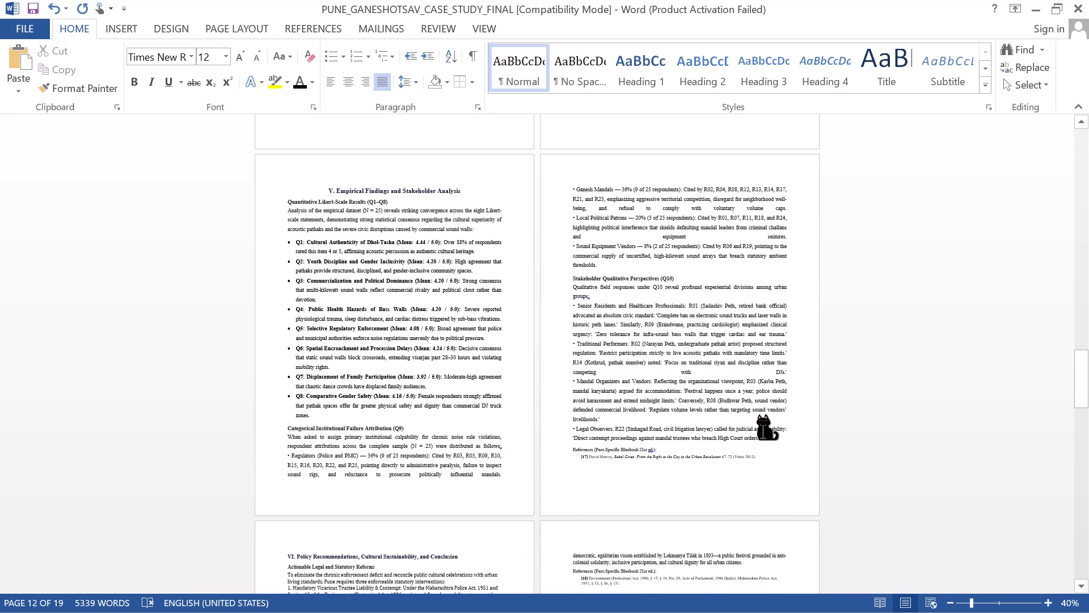
{"action": "key", "text": "Return"}
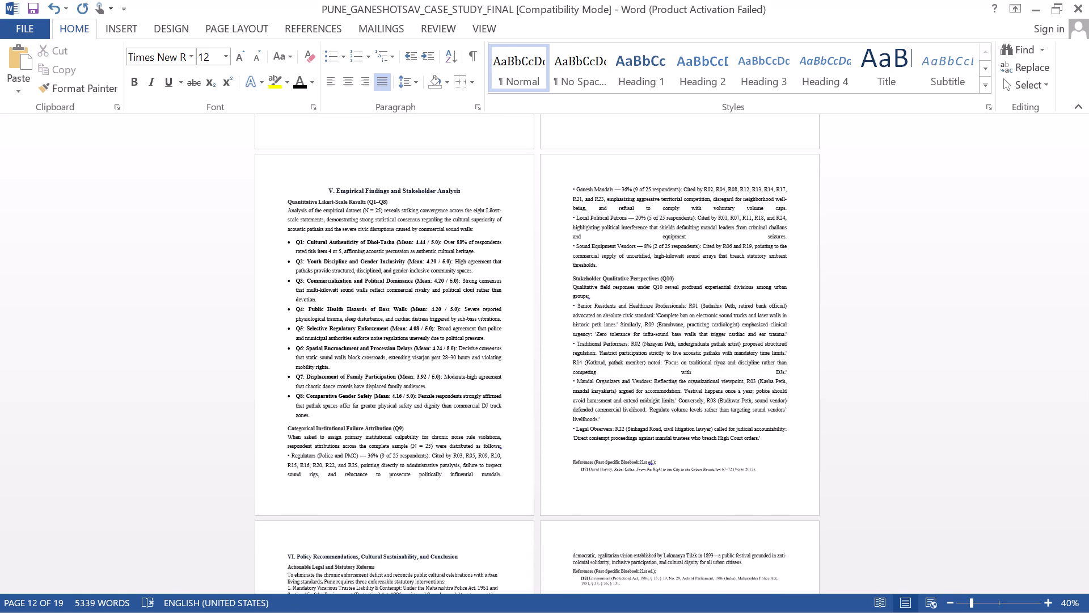
{"action": "left_click", "coordinate": [455, 81]}
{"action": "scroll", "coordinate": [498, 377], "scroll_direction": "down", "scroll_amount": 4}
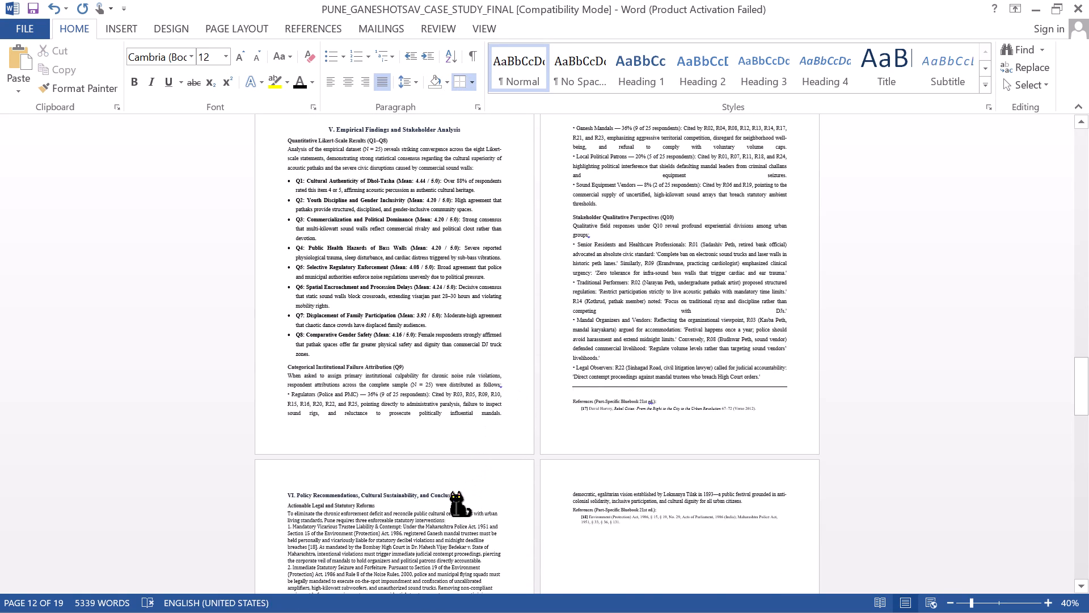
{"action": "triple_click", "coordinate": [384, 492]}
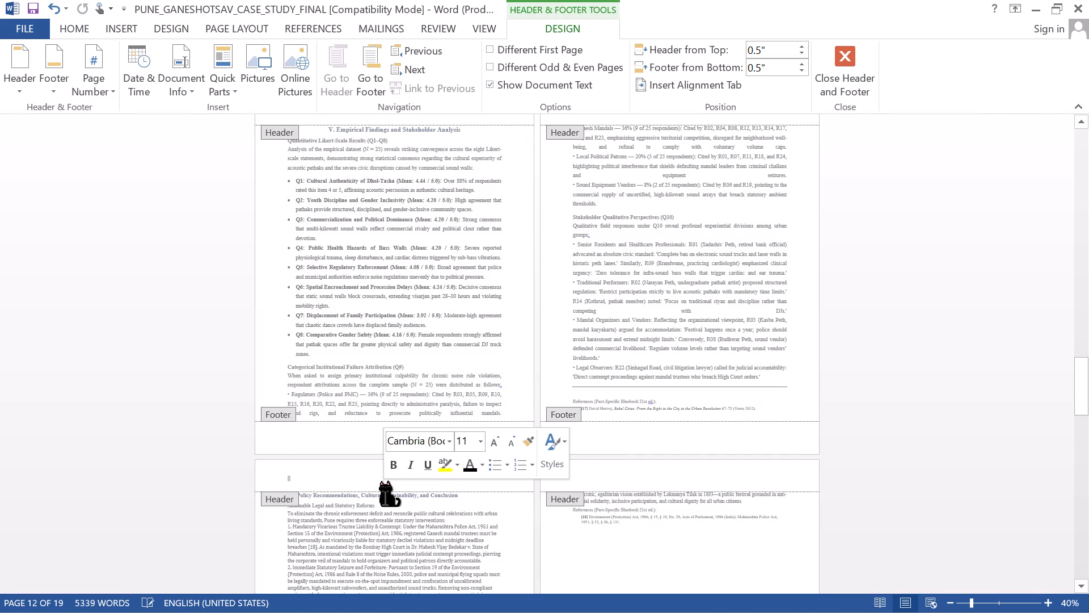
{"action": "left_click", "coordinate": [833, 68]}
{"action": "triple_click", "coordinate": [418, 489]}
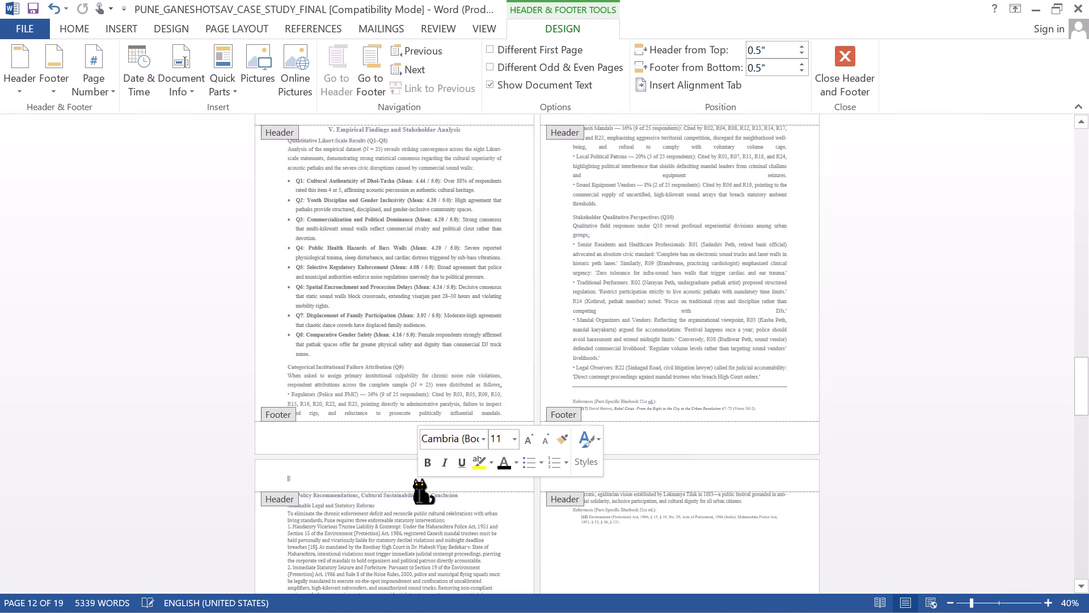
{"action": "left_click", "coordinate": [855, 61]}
Set the "VI. Policy Recommendations, Cultural Sustainability, and Conclusion" heading to 14 pt and centre it.
{"action": "left_click", "coordinate": [474, 471]}
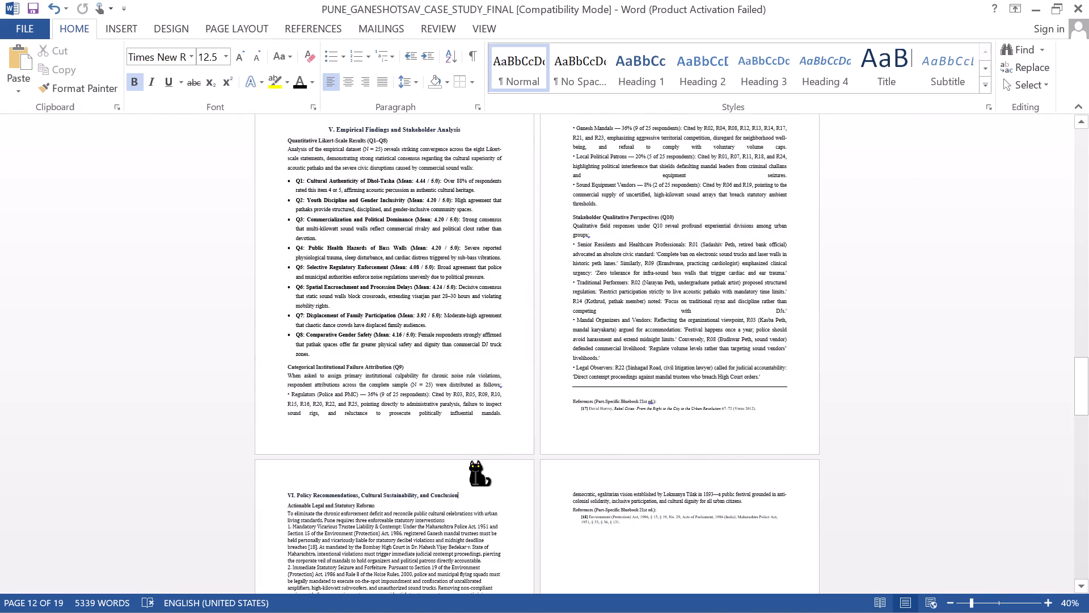
{"action": "double_click", "coordinate": [387, 483]}
{"action": "double_click", "coordinate": [395, 494]}
{"action": "left_click", "coordinate": [395, 494]}
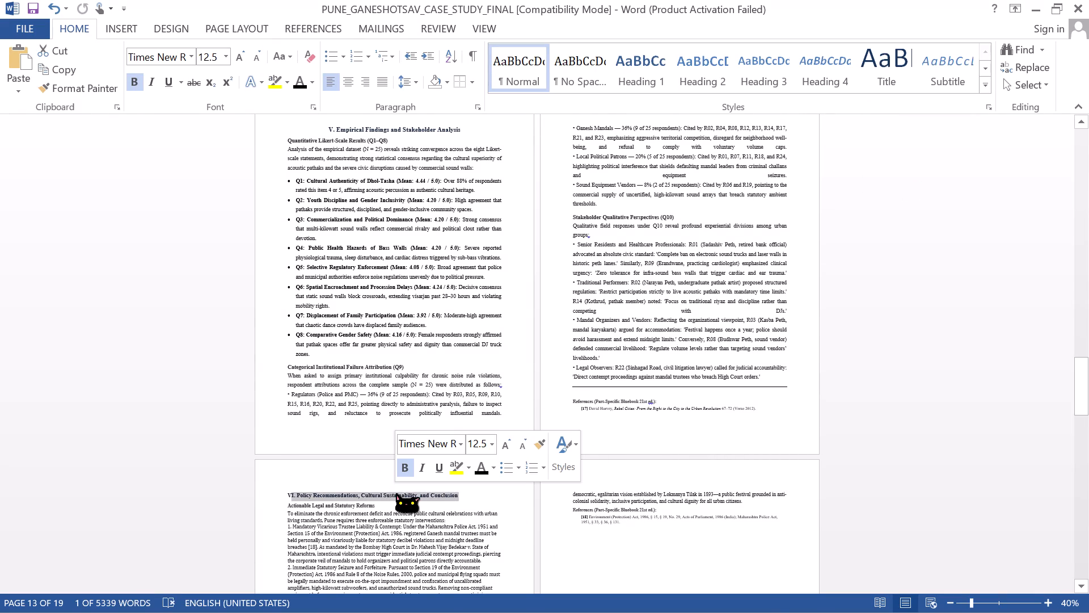
{"action": "left_click", "coordinate": [492, 447]}
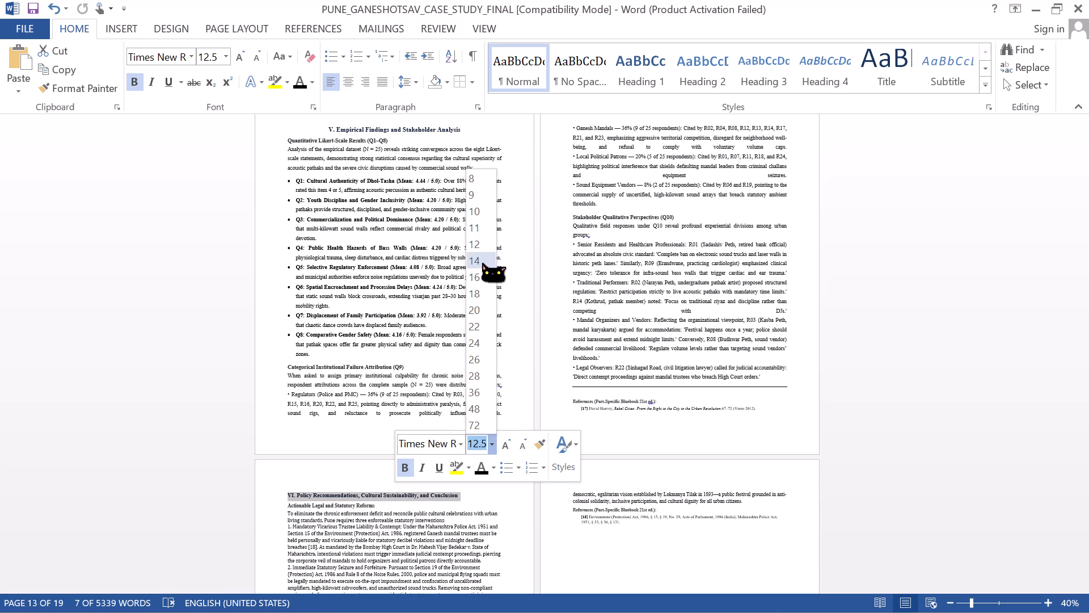
{"action": "left_click", "coordinate": [480, 263]}
{"action": "left_click", "coordinate": [340, 87]}
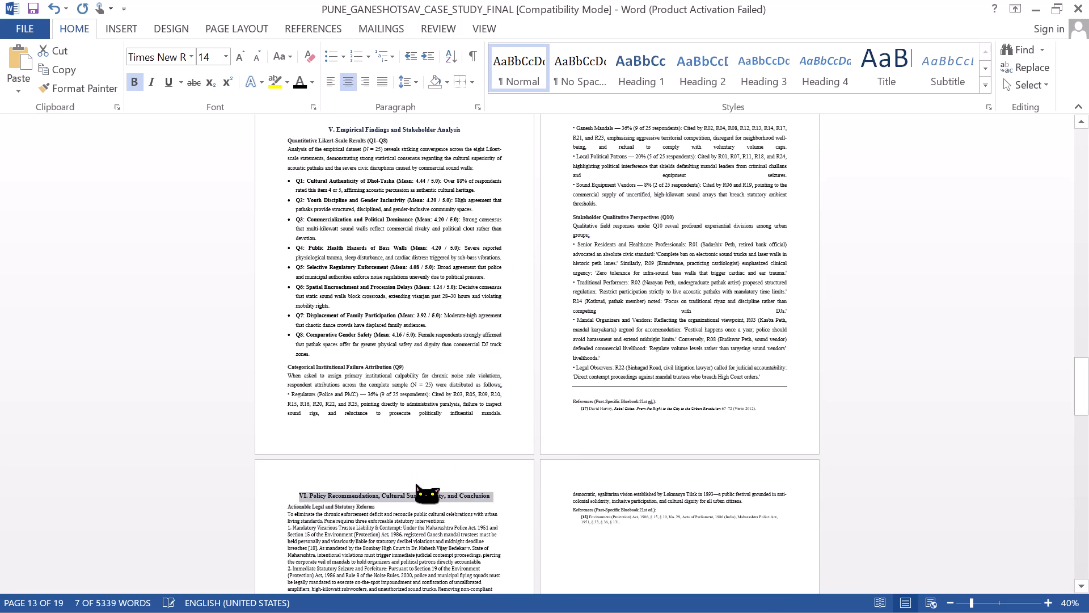
Add a line break after the Section VI heading to leave a blank line above "Actionable Legal and Statutory Reforms".
{"action": "left_click", "coordinate": [490, 493]}
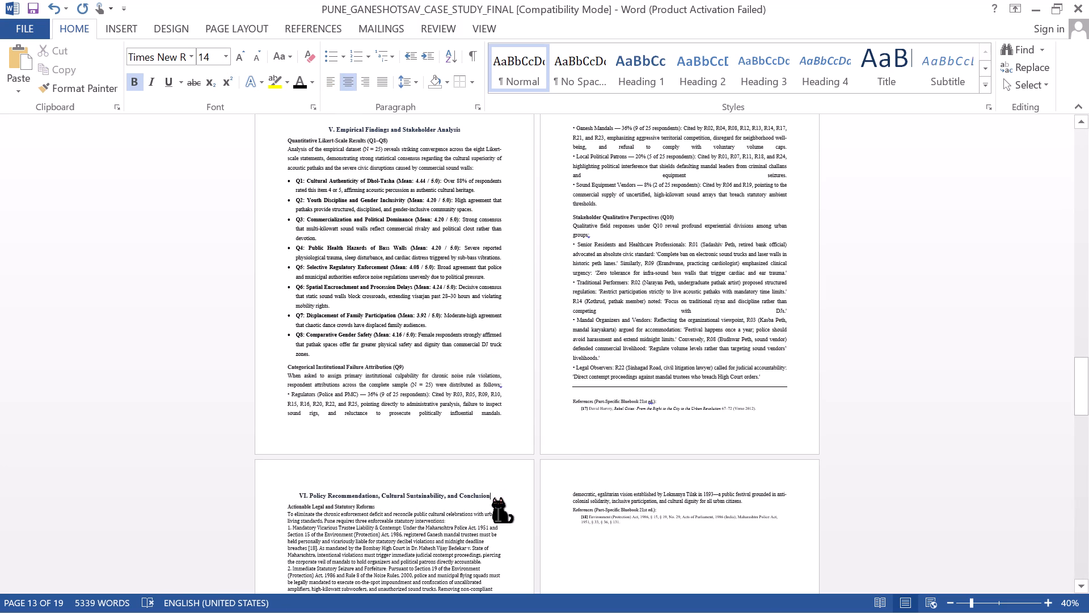
{"action": "key", "text": "shift+Return"}
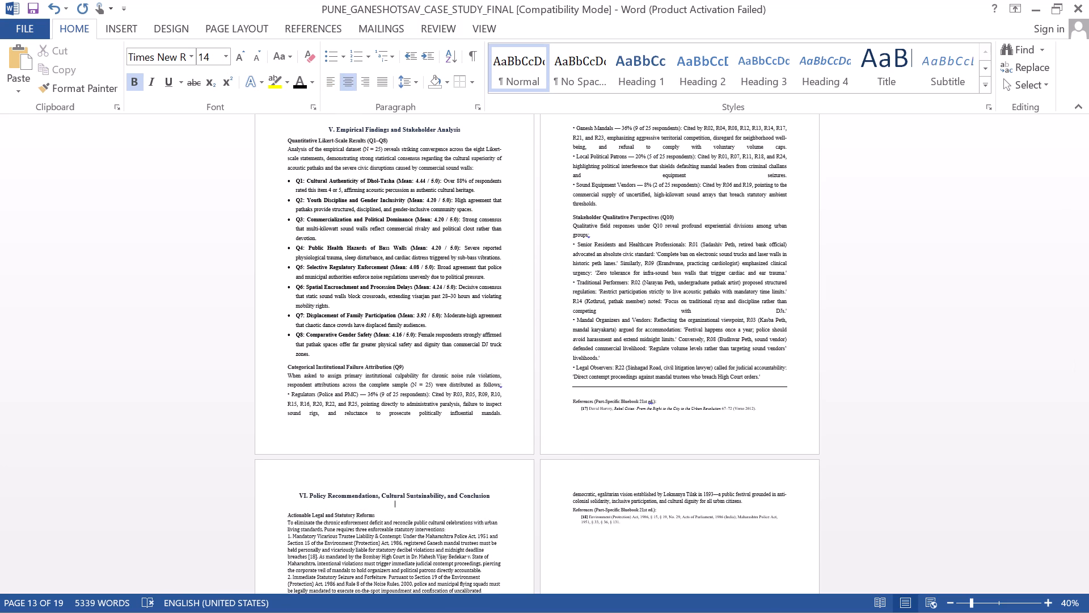
{"action": "scroll", "coordinate": [500, 520], "scroll_direction": "down", "scroll_amount": 8}
{"action": "scroll", "coordinate": [381, 394], "scroll_direction": "down", "scroll_amount": 5}
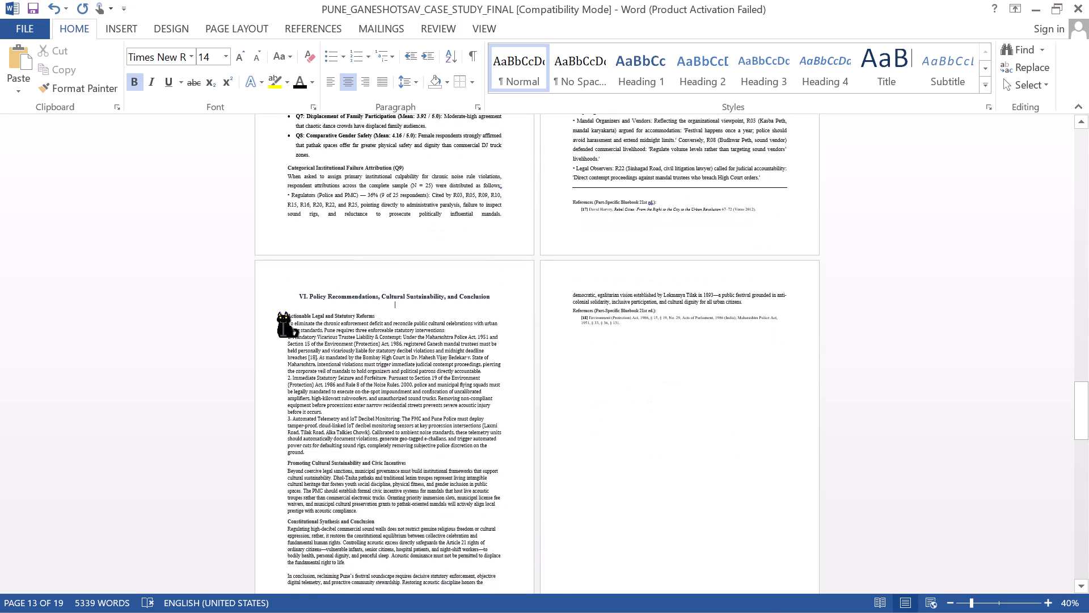
Set the "Actionable Legal and Statutory Reforms" subheading to 12 pt.
{"action": "triple_click", "coordinate": [316, 317]}
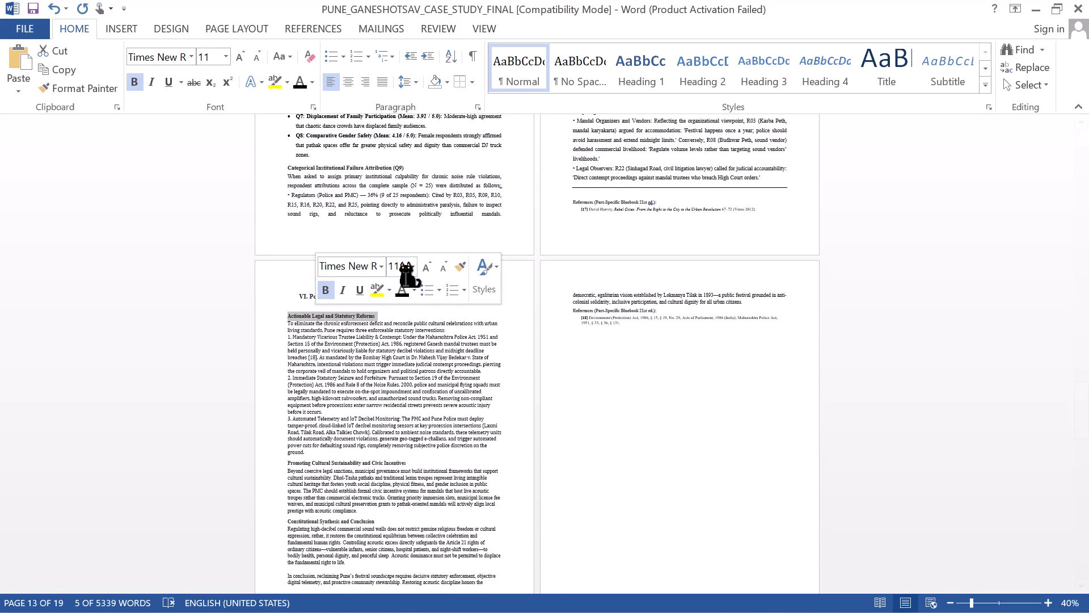
{"action": "left_click", "coordinate": [413, 267]}
{"action": "left_click", "coordinate": [403, 356]}
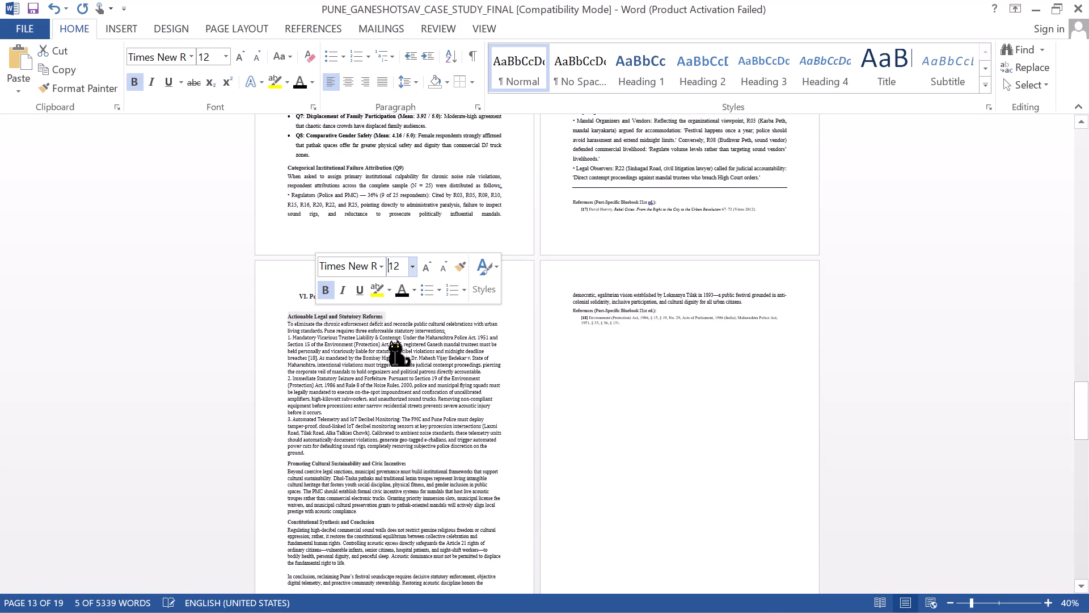
Format the body text under "Actionable Legal and Statutory Reforms" as Times New Roman 12 pt, justified, with 1.5 line spacing.
{"action": "triple_click", "coordinate": [352, 337]}
{"action": "left_click", "coordinate": [423, 284]}
{"action": "left_click", "coordinate": [415, 283]}
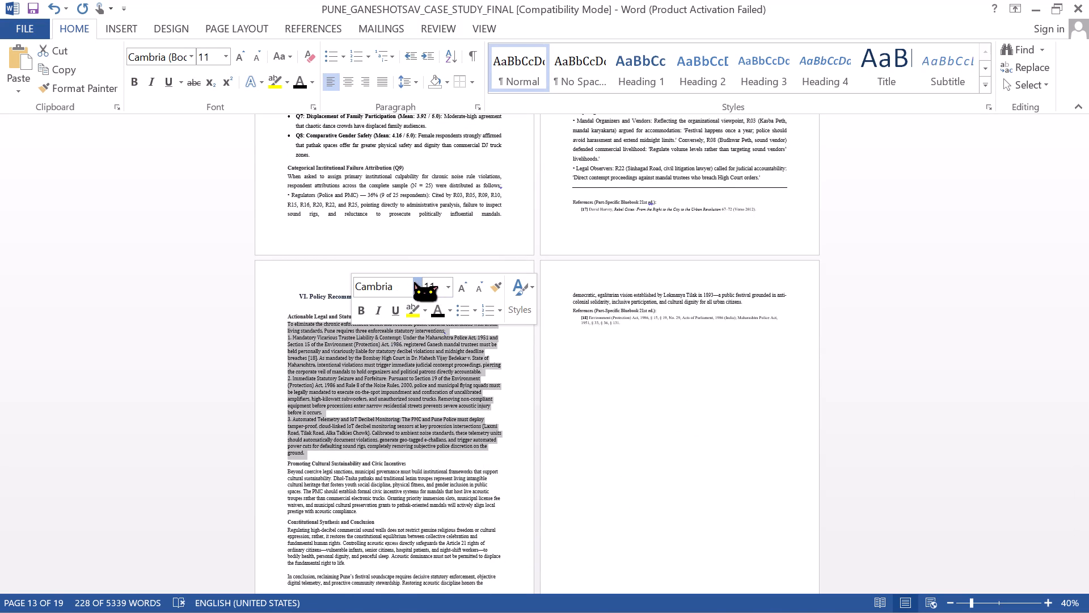
{"action": "left_click", "coordinate": [412, 382]}
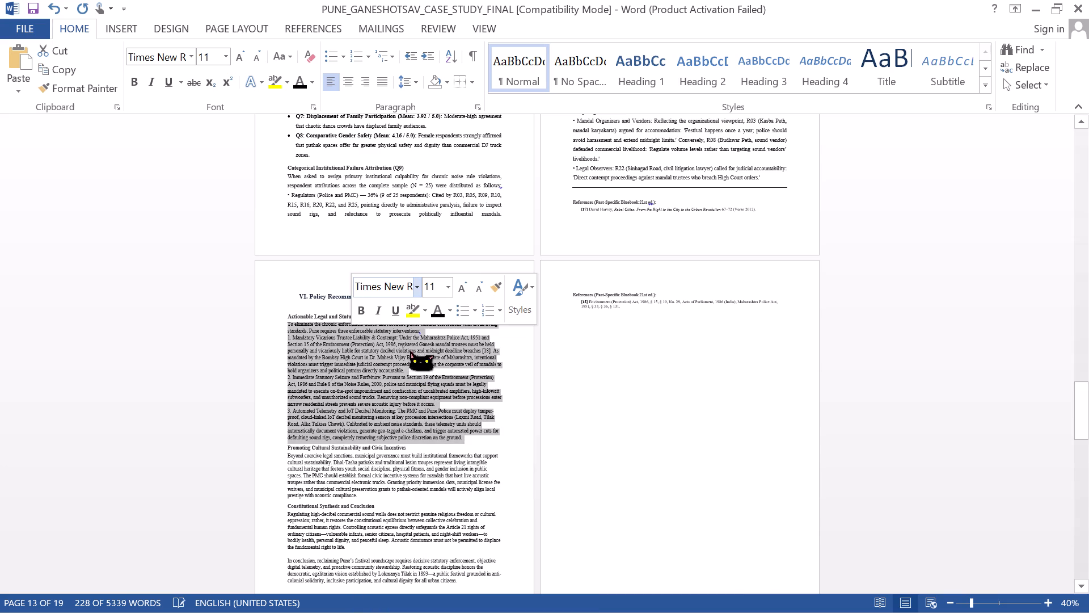
{"action": "left_click", "coordinate": [448, 286]}
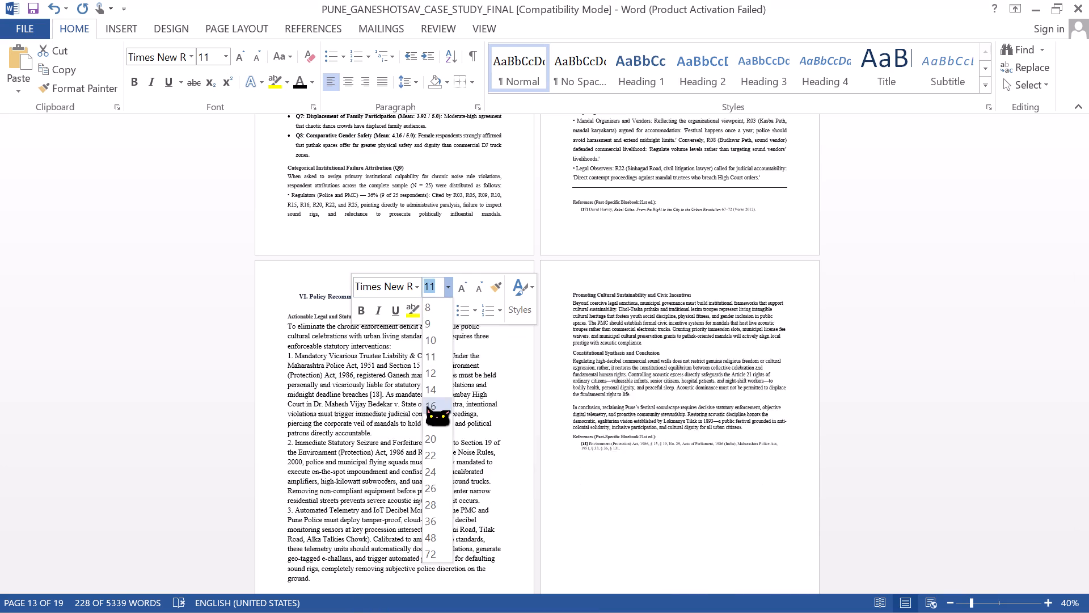
{"action": "left_click", "coordinate": [429, 377]}
{"action": "left_click", "coordinate": [388, 83]}
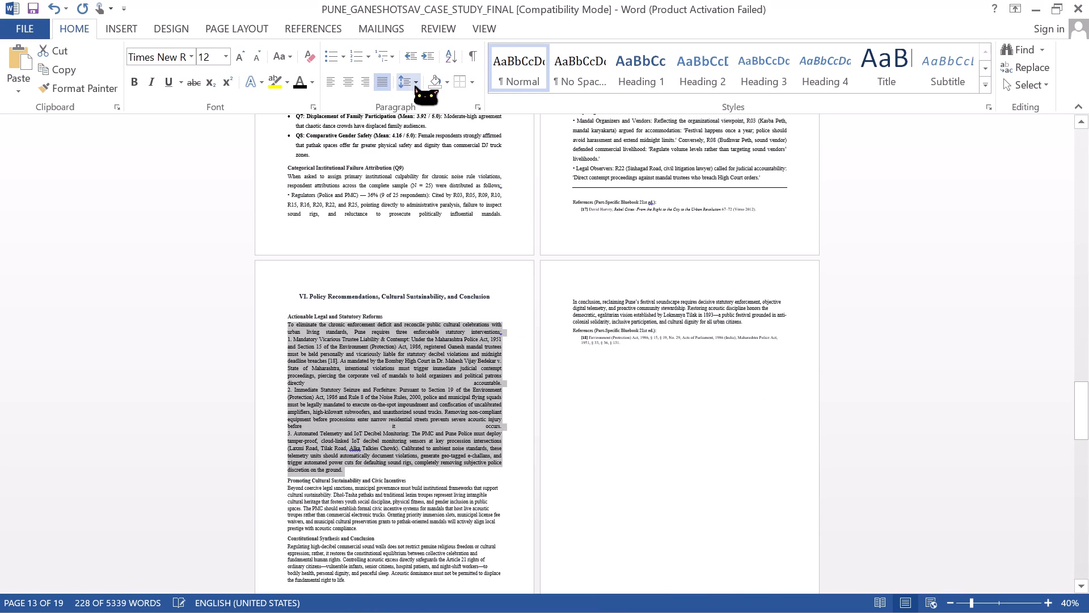
{"action": "left_click", "coordinate": [414, 86]}
{"action": "left_click", "coordinate": [426, 135]}
Set the "Promoting Cultural Sustainability and Civic Incentives" subheading to 12 pt.
{"action": "scroll", "coordinate": [394, 378], "scroll_direction": "down", "scroll_amount": 5}
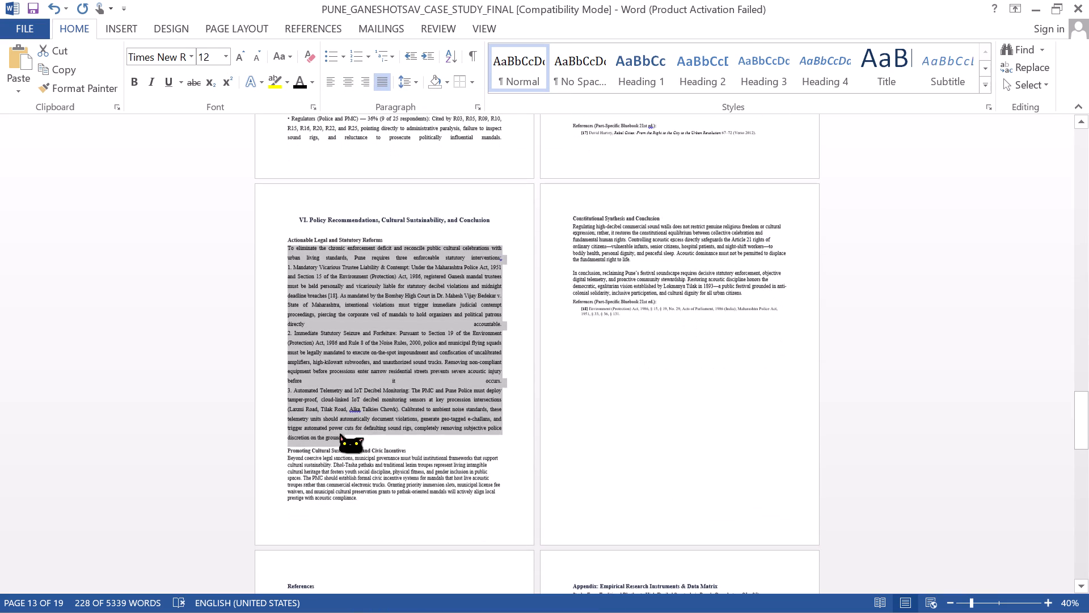
{"action": "triple_click", "coordinate": [340, 442]}
{"action": "left_click", "coordinate": [343, 444]}
{"action": "triple_click", "coordinate": [360, 446]}
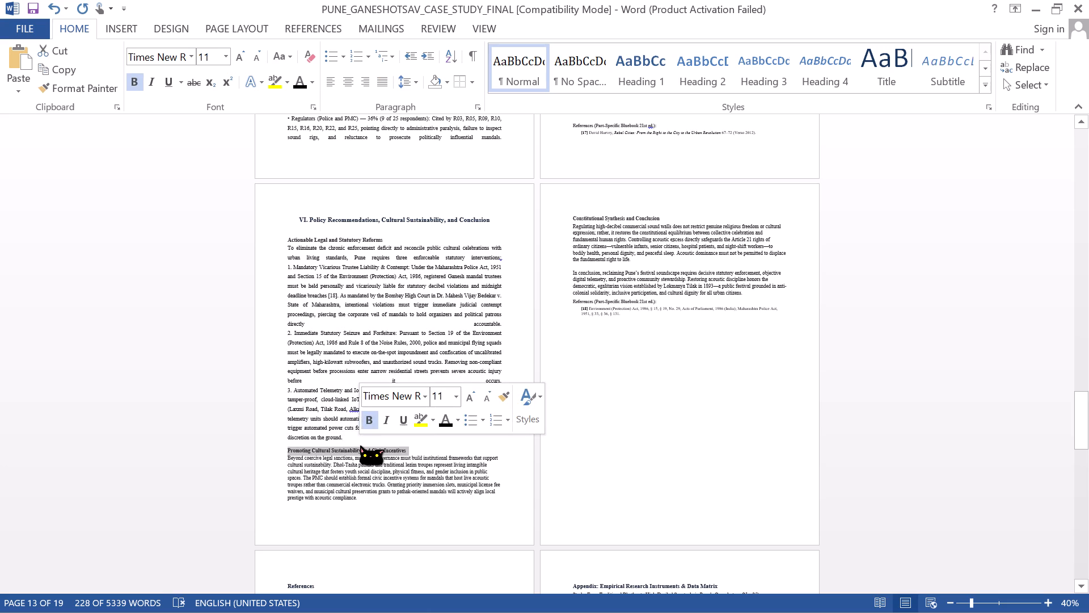
{"action": "left_click", "coordinate": [459, 397]}
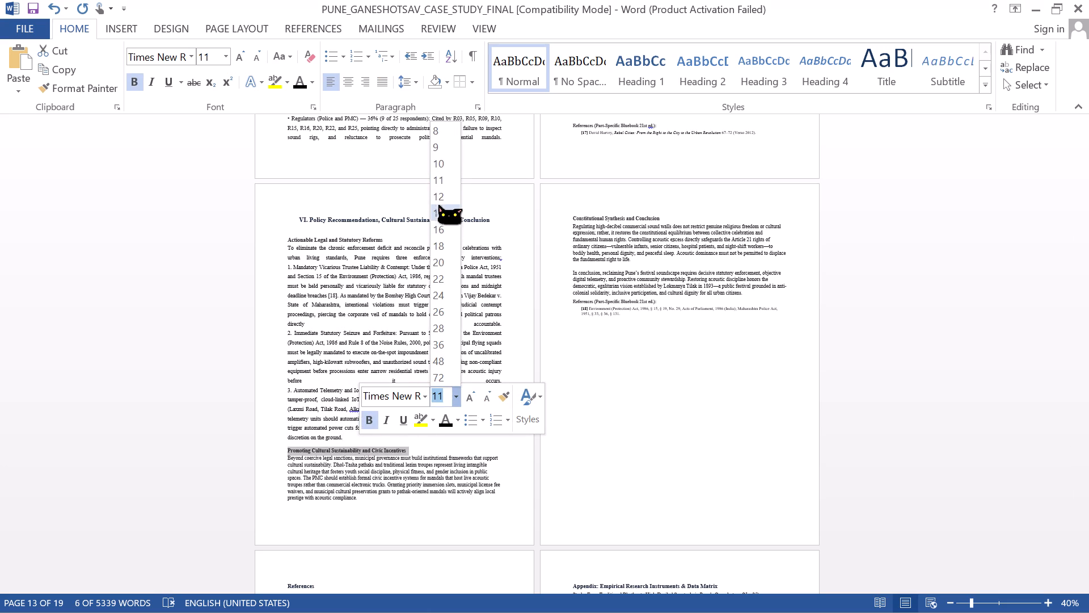
{"action": "left_click", "coordinate": [438, 199]}
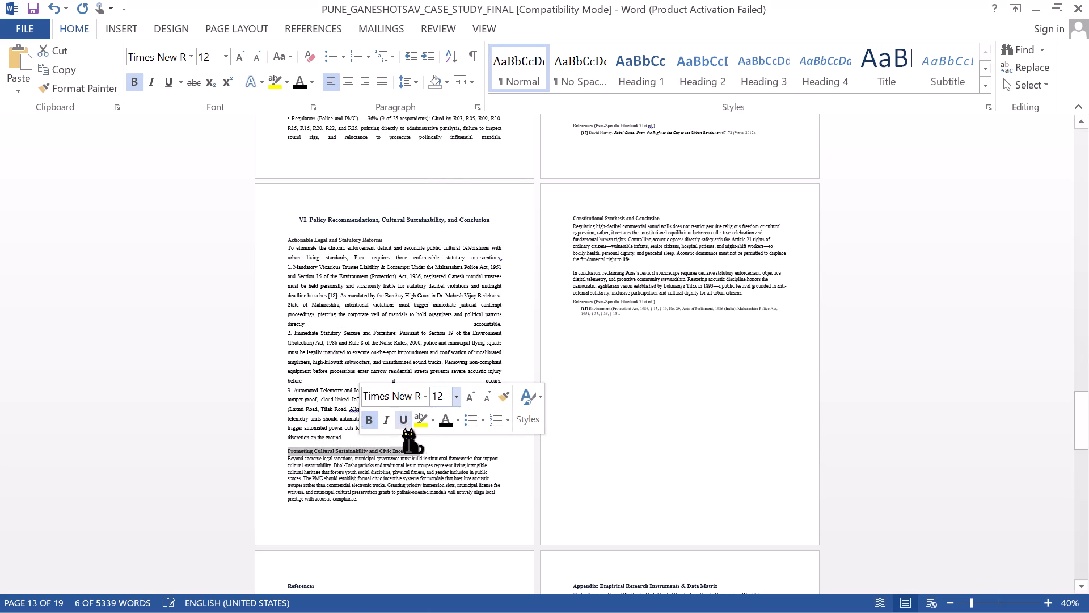
Format the paragraph under "Promoting Cultural Sustainability and Civic Incentives" as 12 pt, justified, with 1.5 line spacing.
{"action": "triple_click", "coordinate": [404, 462]}
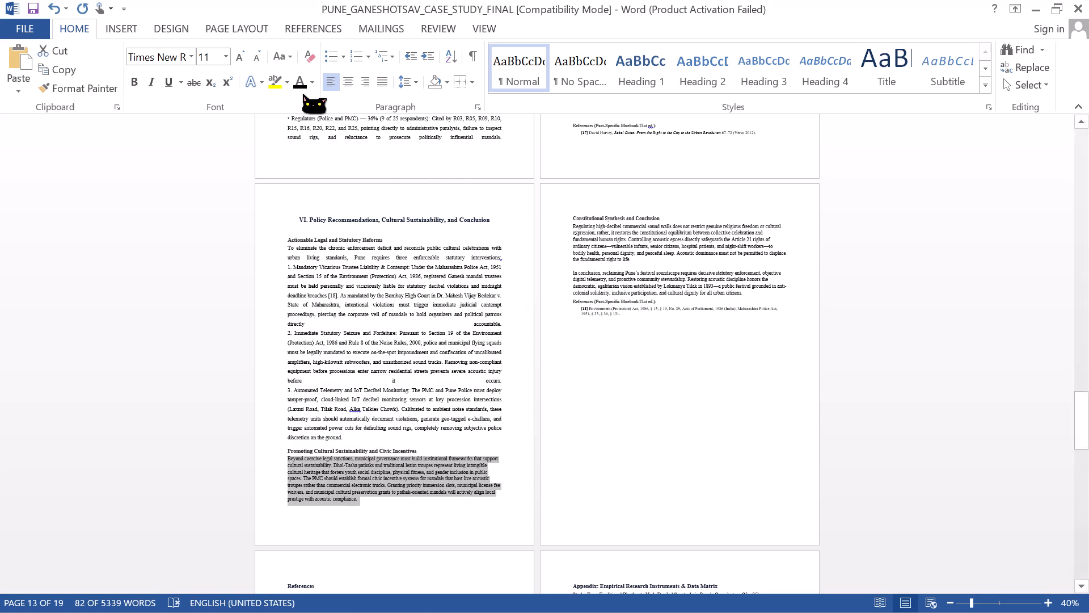
{"action": "left_click", "coordinate": [384, 82]}
{"action": "left_click", "coordinate": [399, 81]}
{"action": "left_click", "coordinate": [411, 141]}
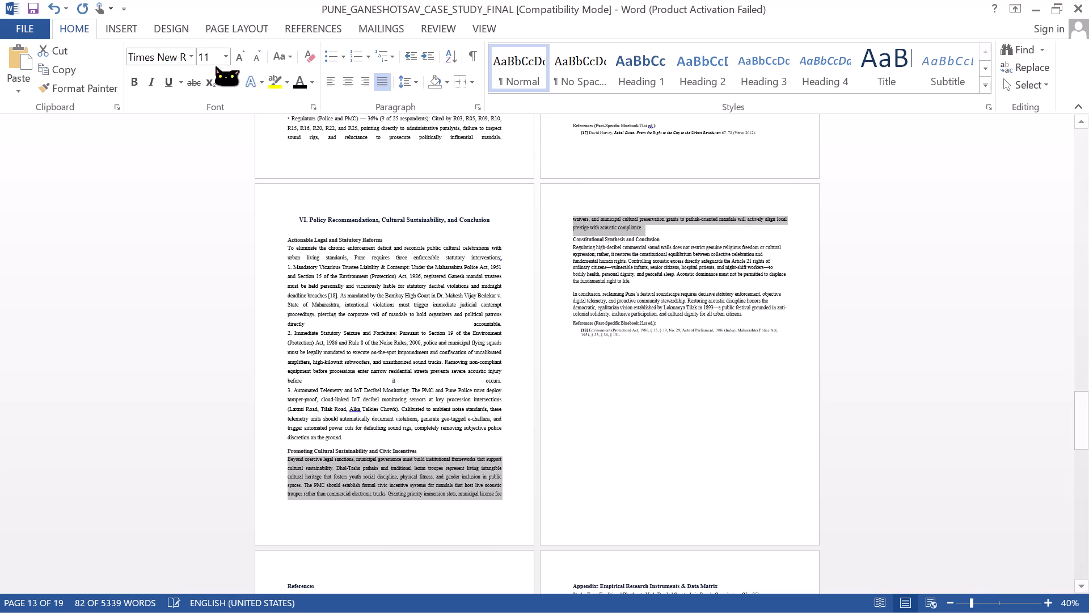
{"action": "left_click", "coordinate": [225, 56]}
{"action": "left_click", "coordinate": [204, 146]}
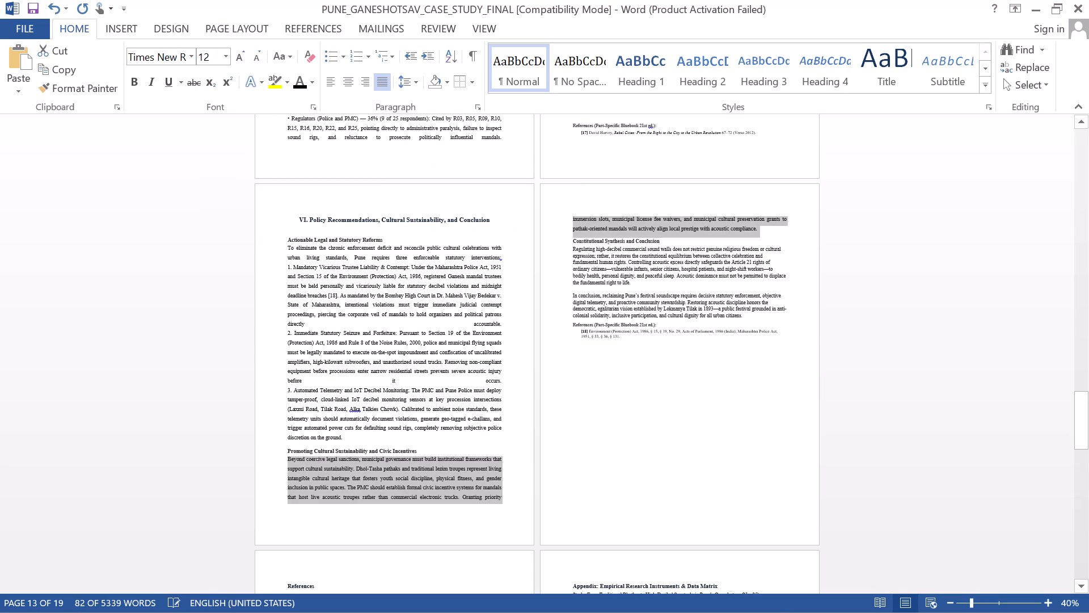
Format the body text under "Constitutional Synthesis and Conclusion" as 12 pt, justified, with 1.5 line spacing.
{"action": "triple_click", "coordinate": [666, 285]}
{"action": "left_click", "coordinate": [763, 238]}
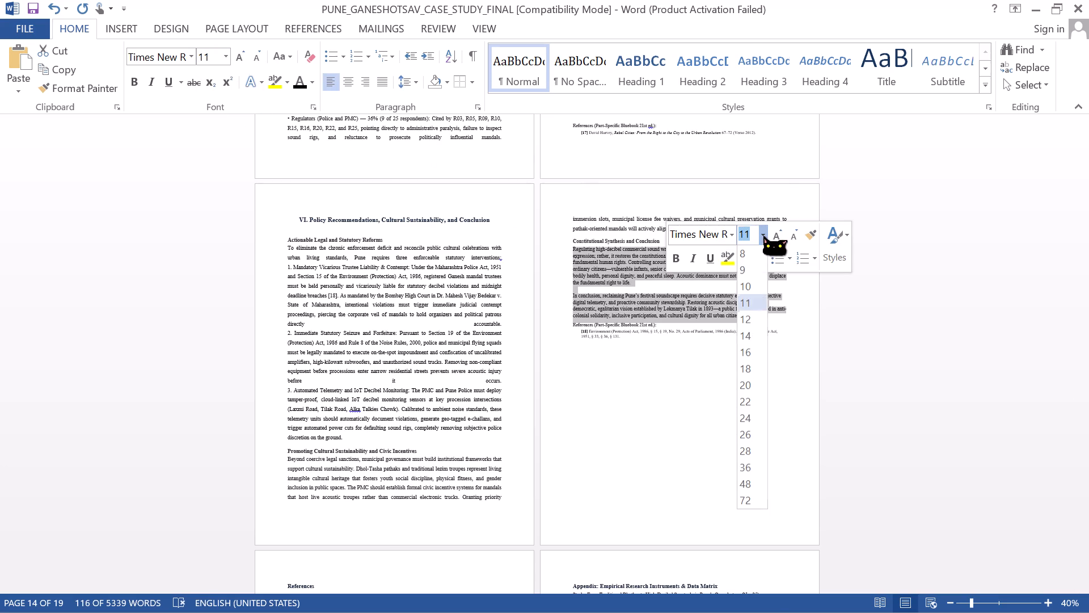
{"action": "left_click", "coordinate": [749, 326]}
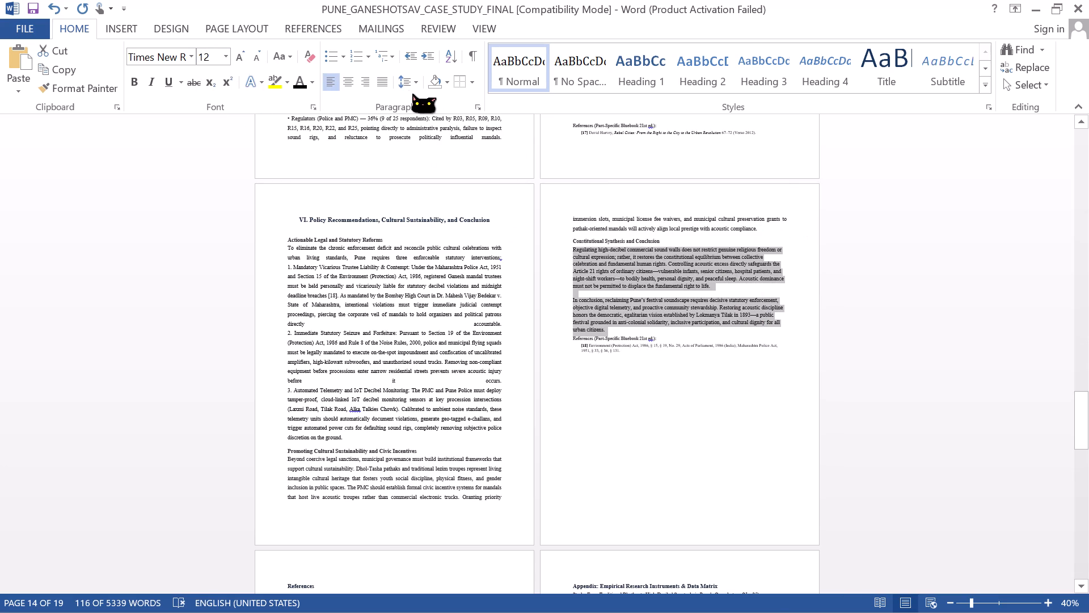
{"action": "left_click", "coordinate": [389, 87]}
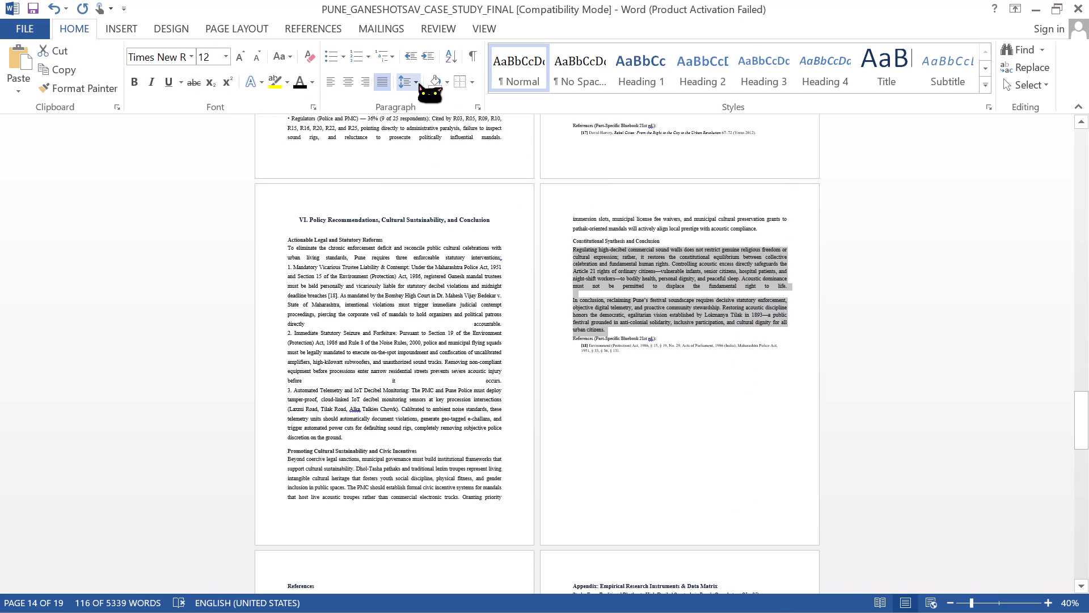
{"action": "left_click", "coordinate": [418, 85]}
{"action": "left_click", "coordinate": [433, 138]}
Format the "Constitutional Synthesis and Conclusion" subheading as 12 pt, justified, with 1.5 line spacing.
{"action": "triple_click", "coordinate": [664, 241]}
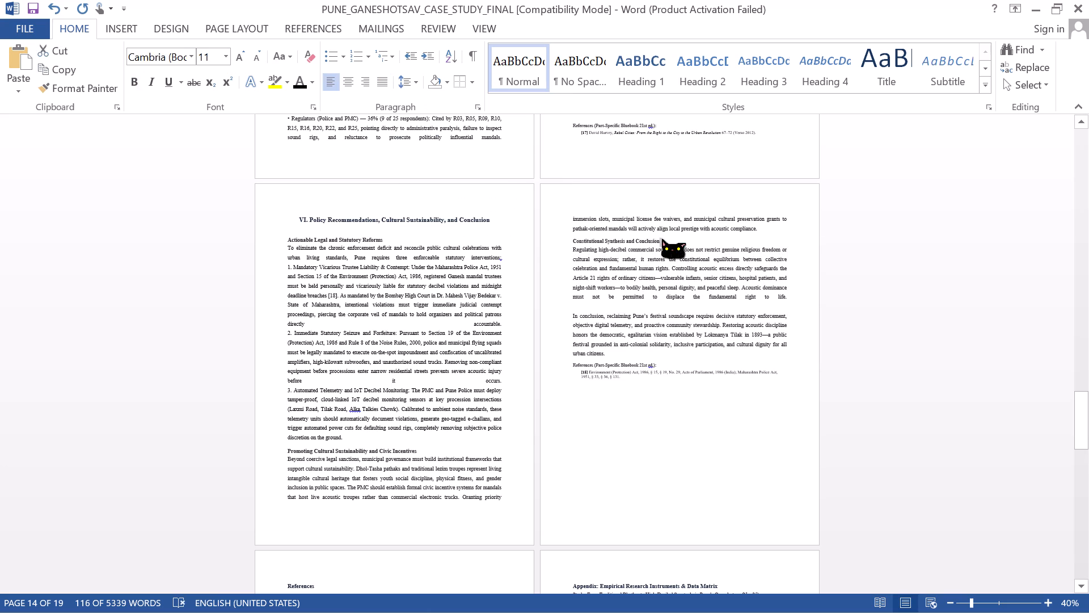
{"action": "triple_click", "coordinate": [644, 239]}
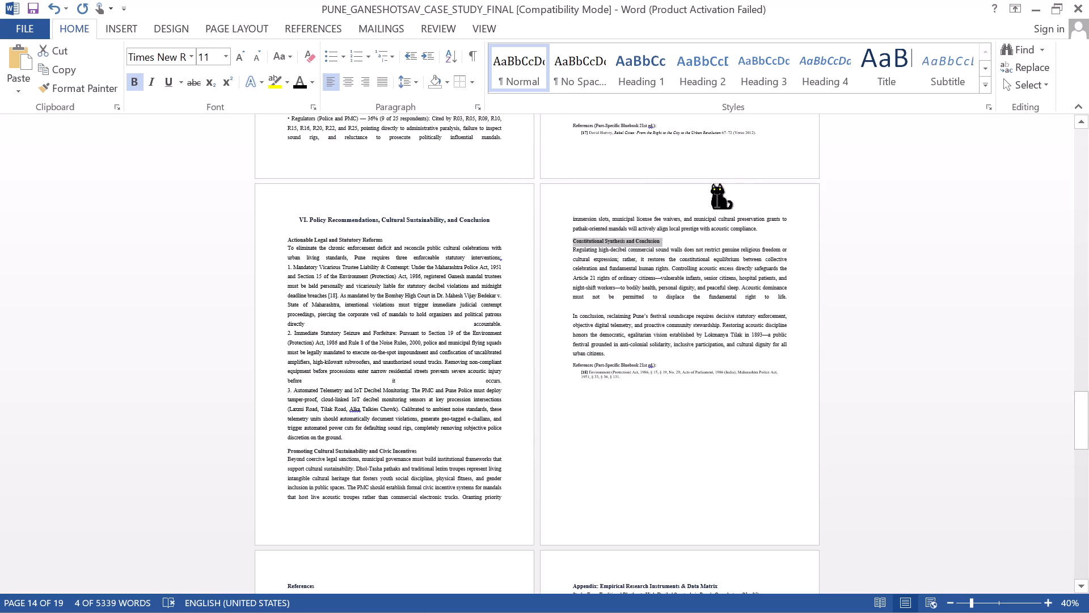
{"action": "left_click", "coordinate": [225, 55]}
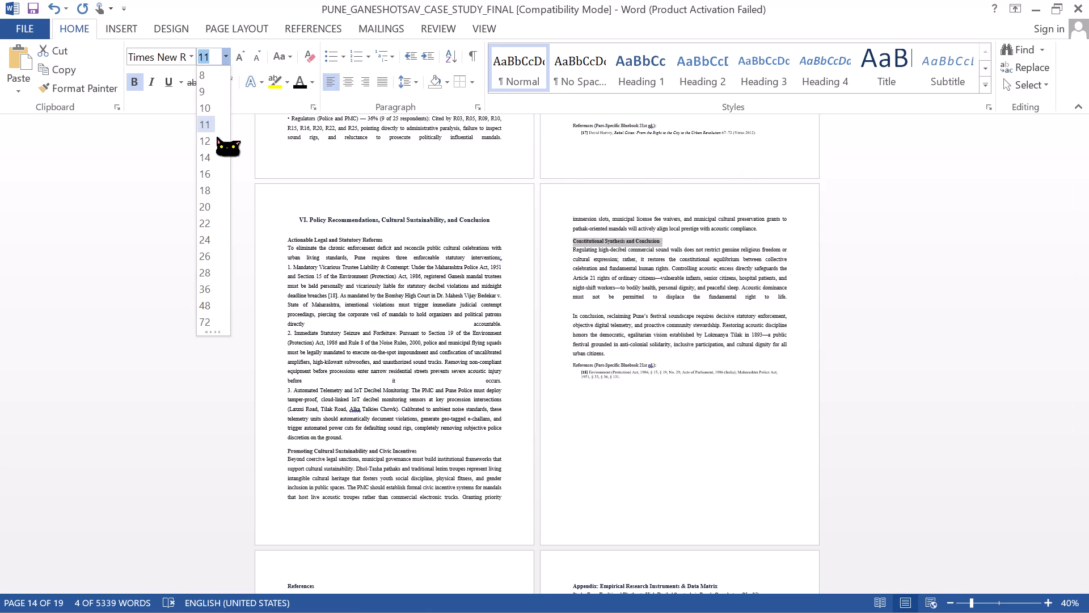
{"action": "left_click", "coordinate": [212, 137]}
{"action": "left_click", "coordinate": [383, 83]}
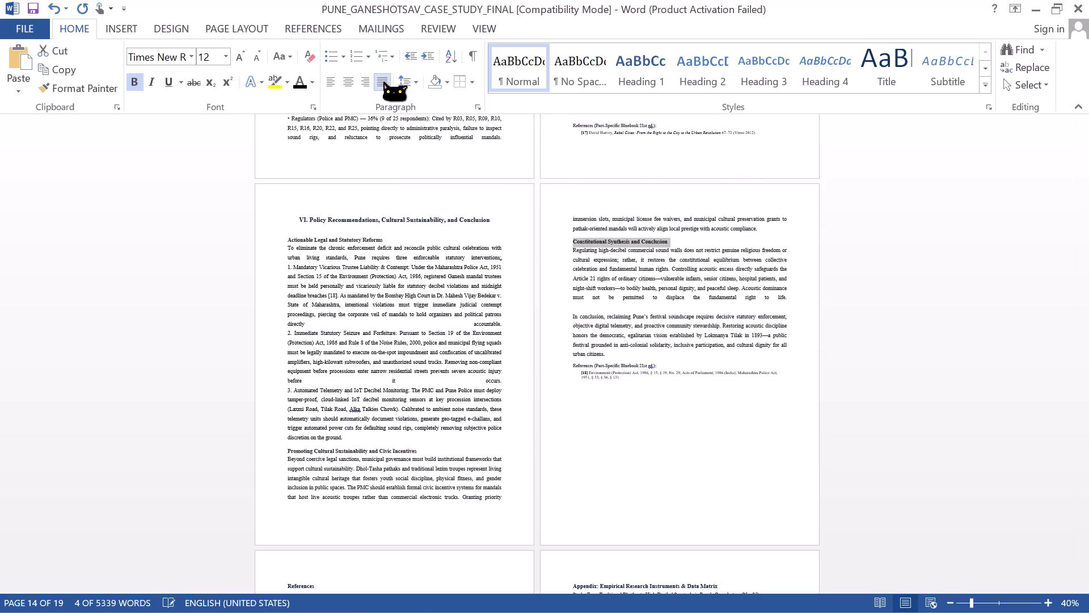
{"action": "left_click", "coordinate": [398, 83]}
{"action": "left_click", "coordinate": [424, 142]}
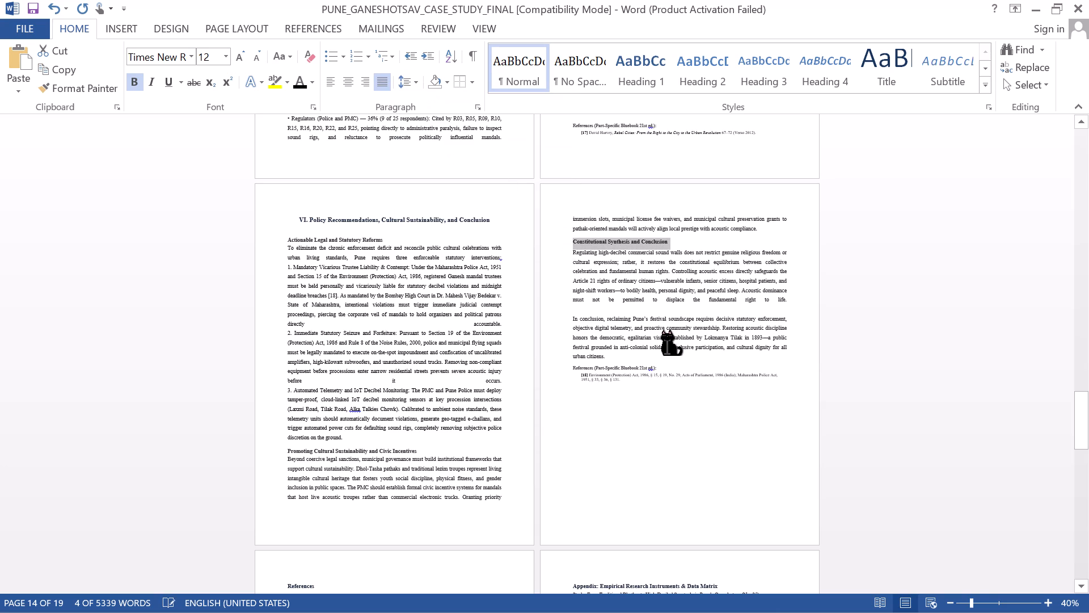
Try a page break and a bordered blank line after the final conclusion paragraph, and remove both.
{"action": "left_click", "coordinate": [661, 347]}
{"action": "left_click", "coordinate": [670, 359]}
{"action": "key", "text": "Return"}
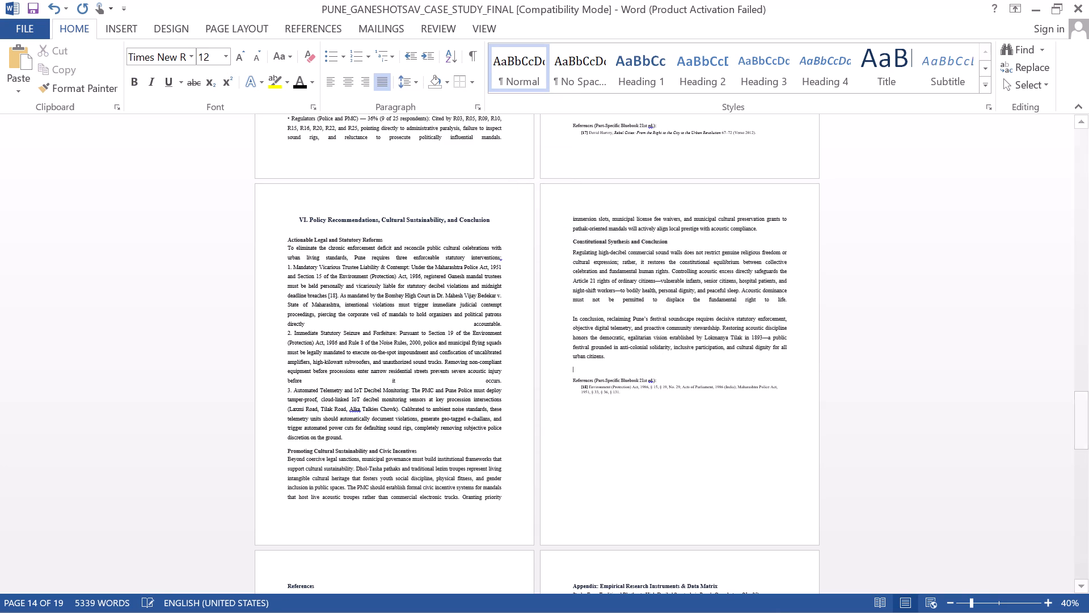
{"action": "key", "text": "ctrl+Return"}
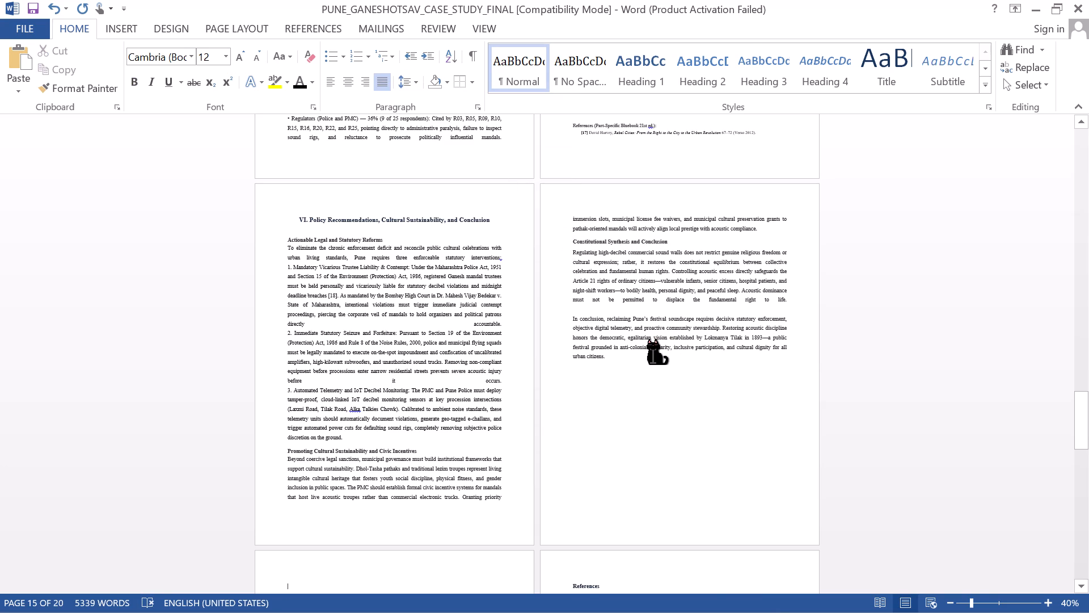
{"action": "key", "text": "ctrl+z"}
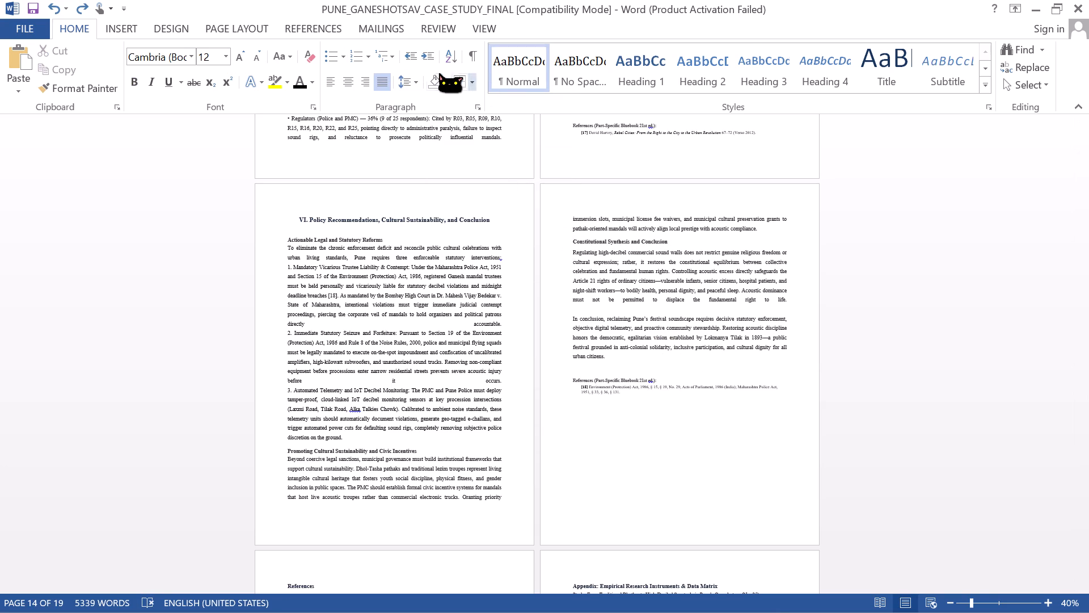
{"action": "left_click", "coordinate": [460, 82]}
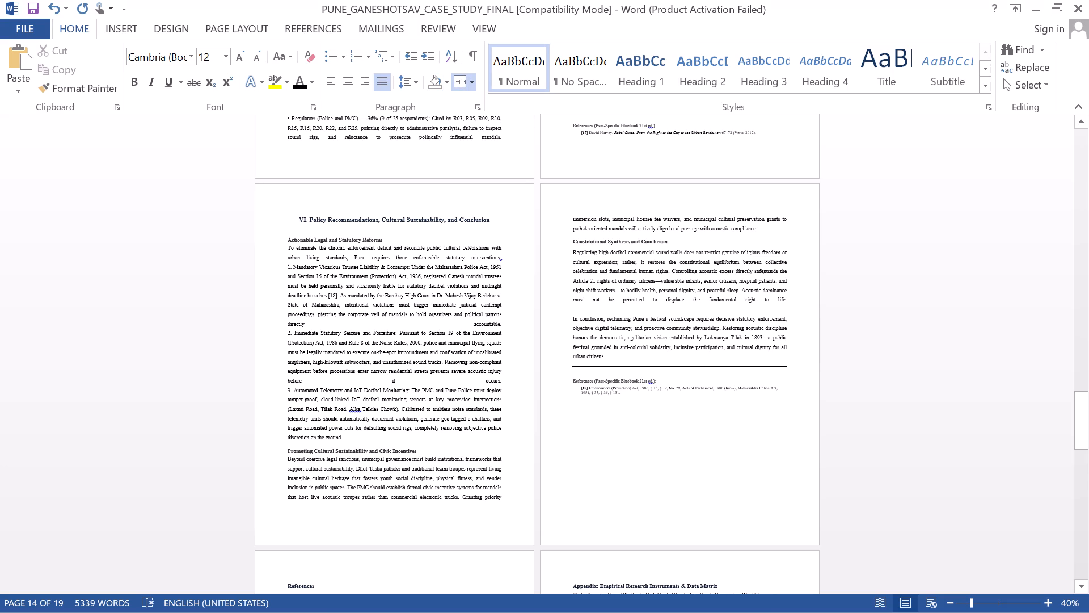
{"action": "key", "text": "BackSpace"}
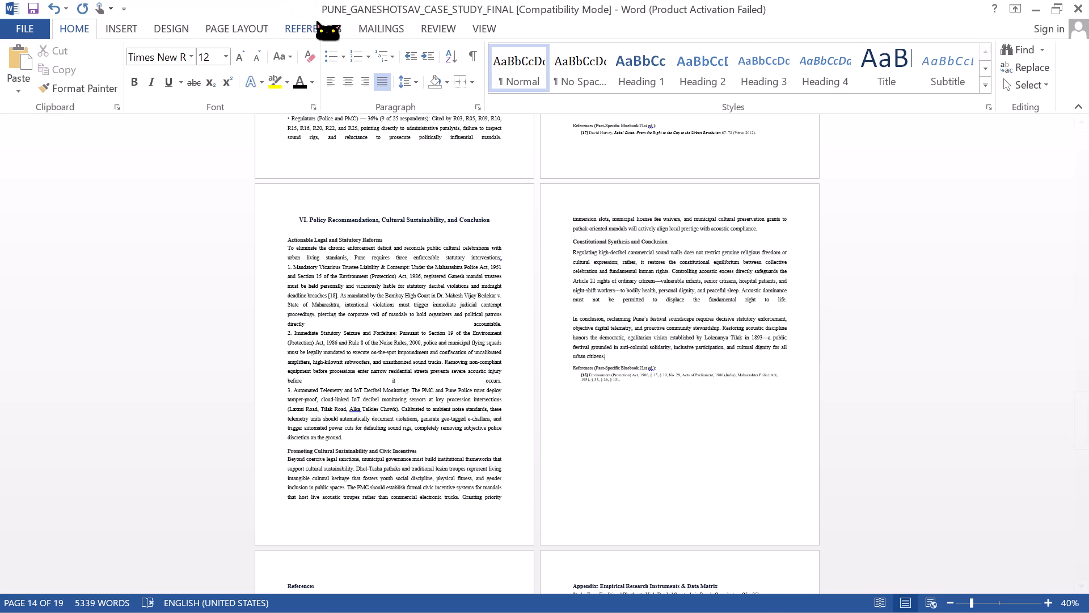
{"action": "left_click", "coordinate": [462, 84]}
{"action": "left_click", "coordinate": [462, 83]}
Insert a bordered blank line as a separator between the end of the Section VI text and its references.
{"action": "key", "text": "Return"}
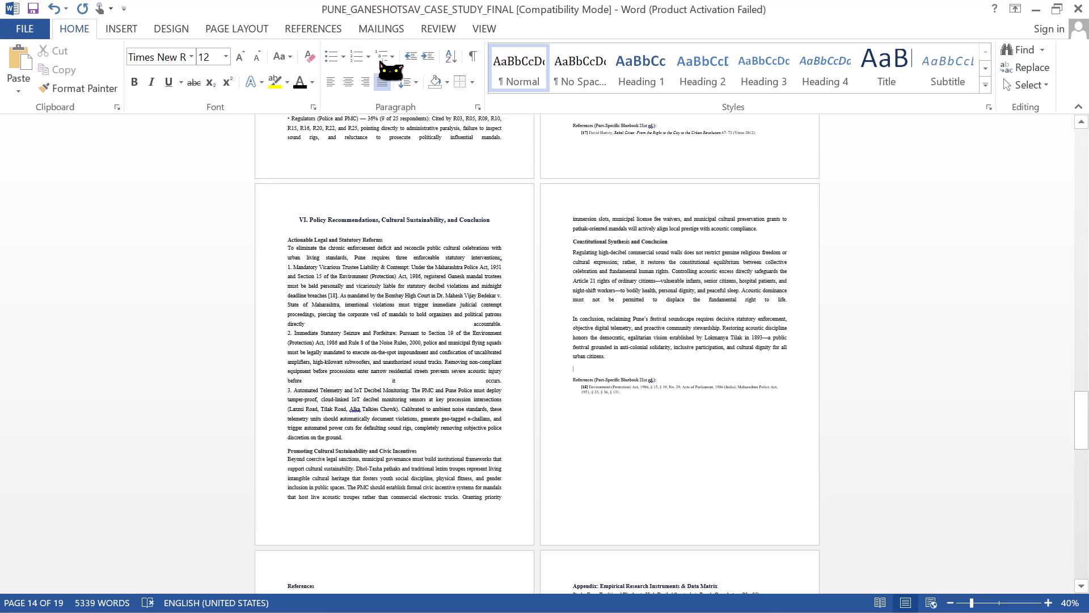
{"action": "left_click", "coordinate": [454, 82]}
Set the [18] reference entry at the end of Section VI to 10 pt.
{"action": "scroll", "coordinate": [648, 373], "scroll_direction": "down", "scroll_amount": 2}
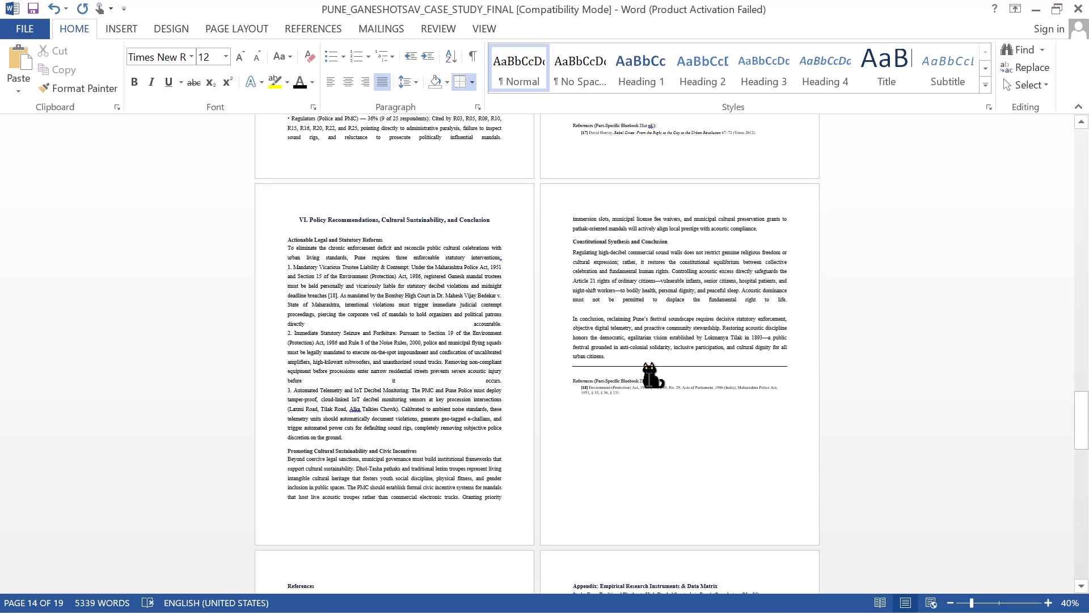
{"action": "scroll", "coordinate": [648, 373], "scroll_direction": "down", "scroll_amount": 11}
{"action": "scroll", "coordinate": [635, 350], "scroll_direction": "up", "scroll_amount": 5}
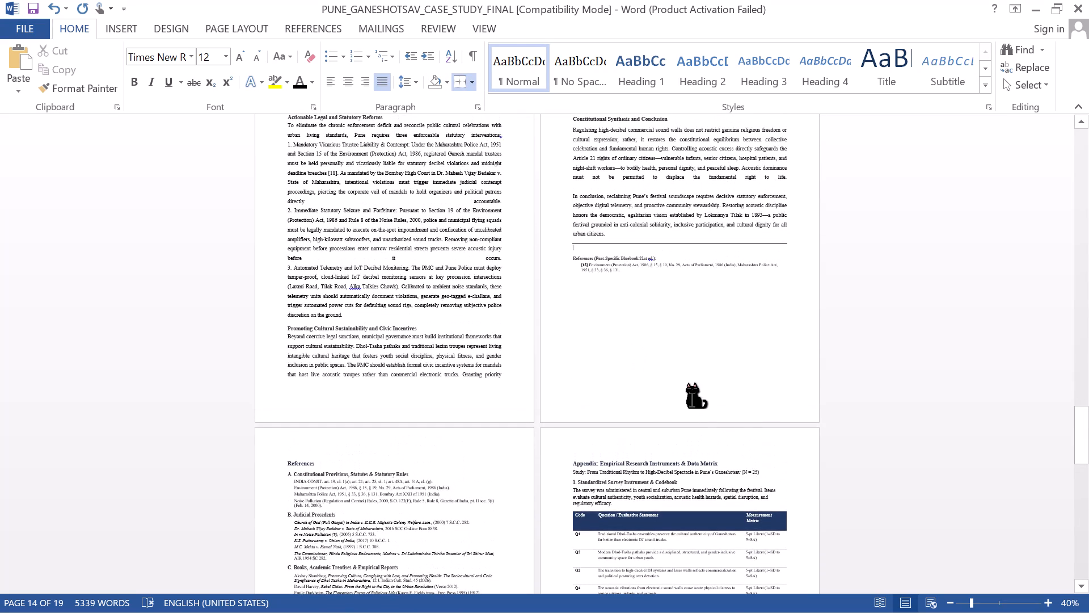
{"action": "triple_click", "coordinate": [638, 270]}
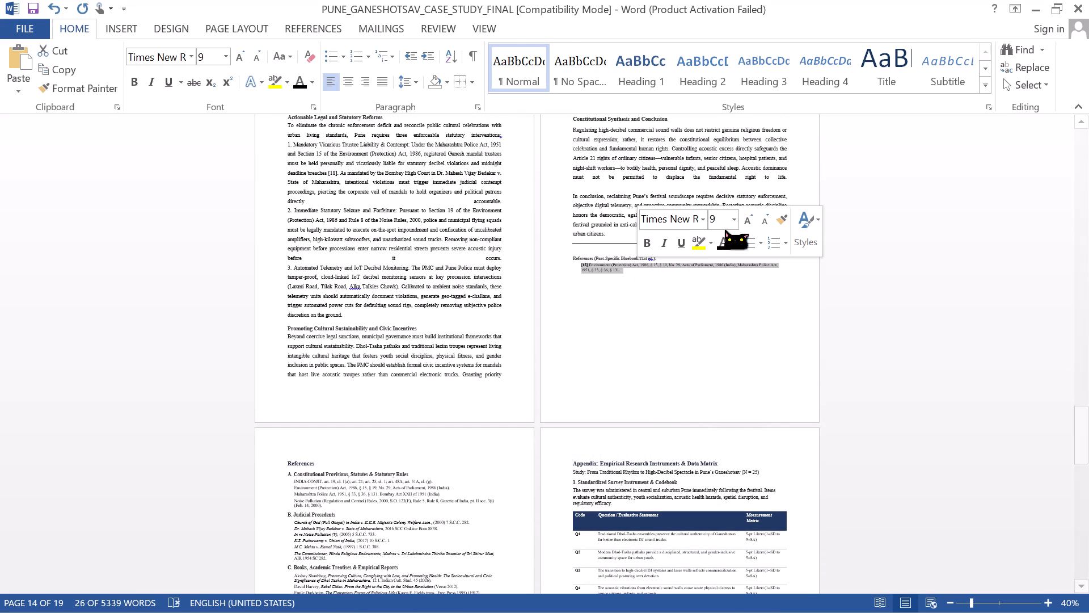
{"action": "left_click", "coordinate": [733, 221]}
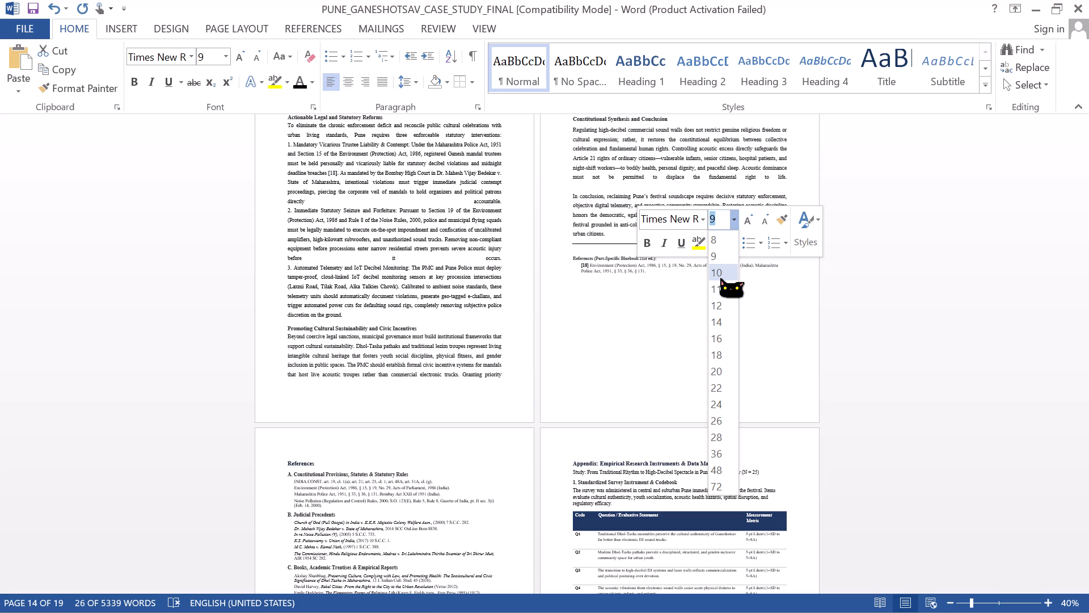
{"action": "left_click", "coordinate": [720, 279]}
Set the [17] David Harvey reference entry at the end of Section V to 10 pt.
{"action": "scroll", "coordinate": [707, 313], "scroll_direction": "up", "scroll_amount": 14}
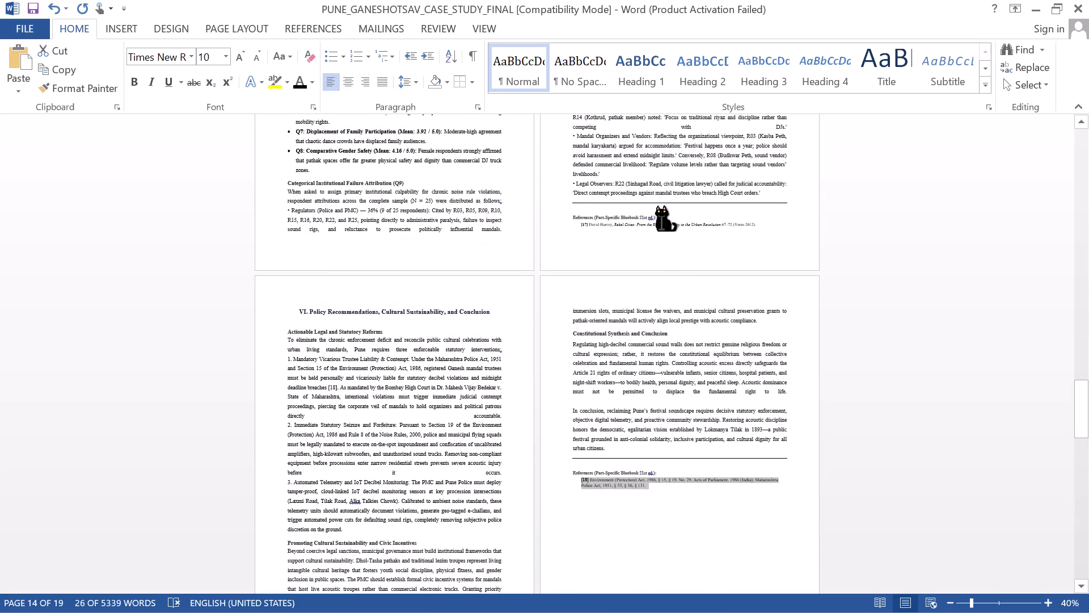
{"action": "left_click", "coordinate": [660, 216]}
{"action": "left_click", "coordinate": [686, 229]}
{"action": "triple_click", "coordinate": [686, 226]}
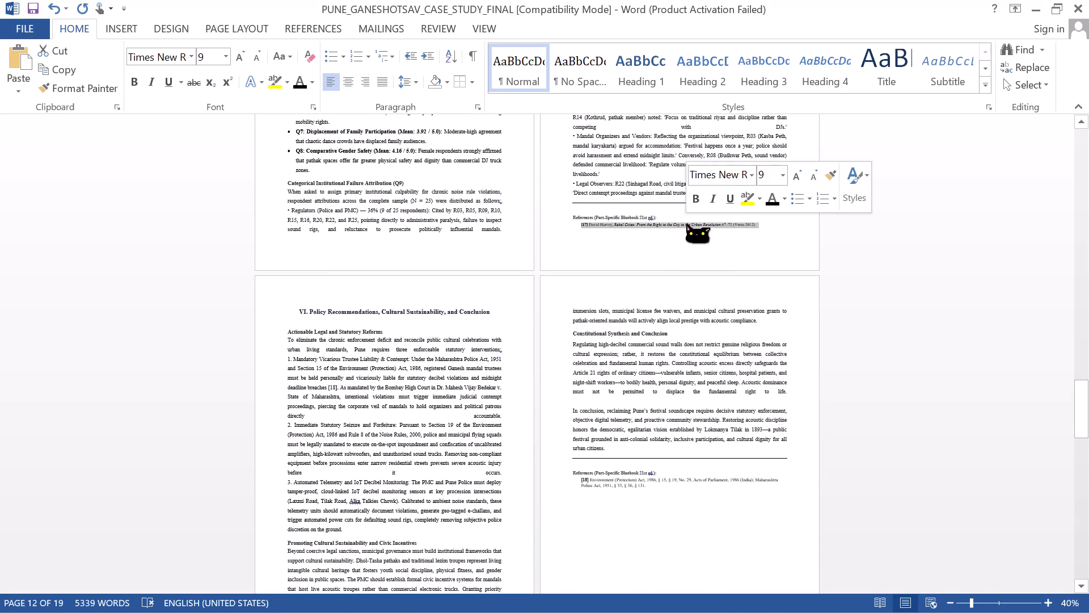
{"action": "left_click", "coordinate": [782, 173]}
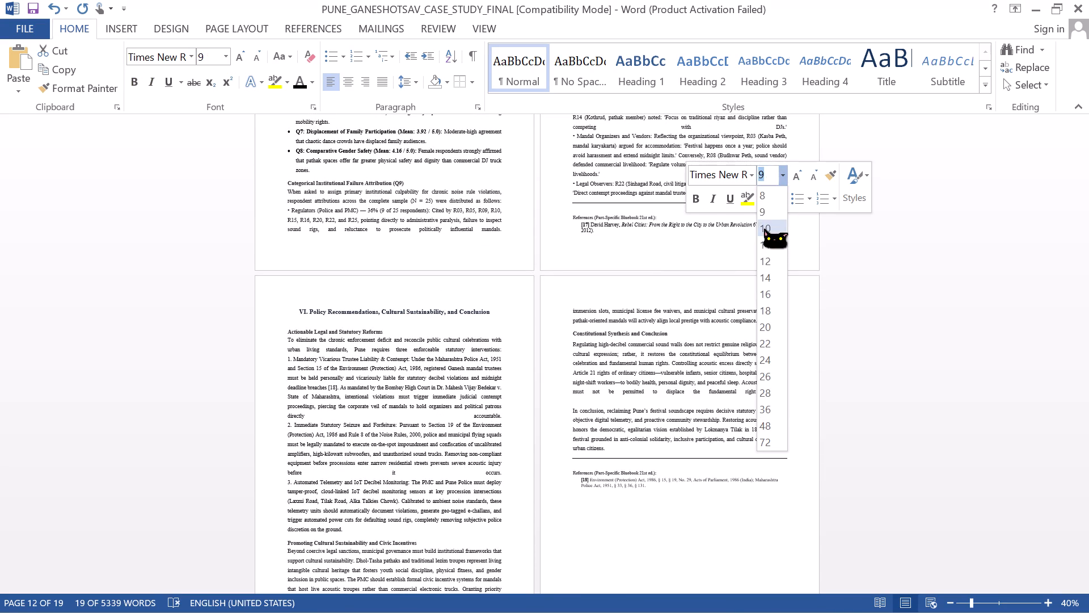
{"action": "left_click", "coordinate": [763, 229]}
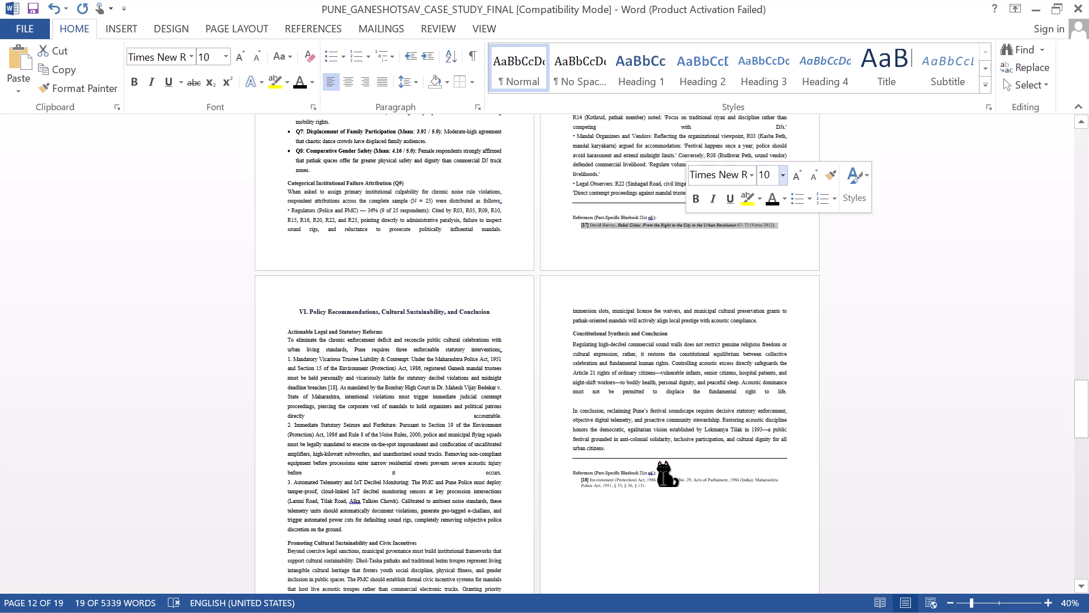
Remove "(Part-Specific Bluebook 21st ed.)" from the references heading at the end of Section VI, leaving "References:".
{"action": "left_click", "coordinate": [660, 468]}
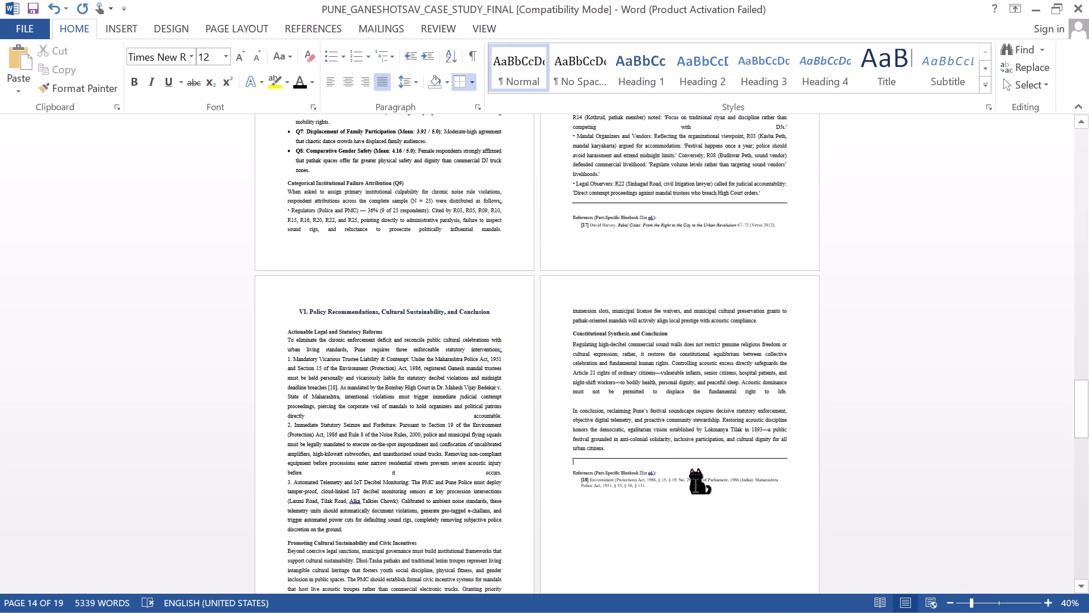
{"action": "left_click", "coordinate": [670, 468]}
{"action": "left_click", "coordinate": [668, 475]}
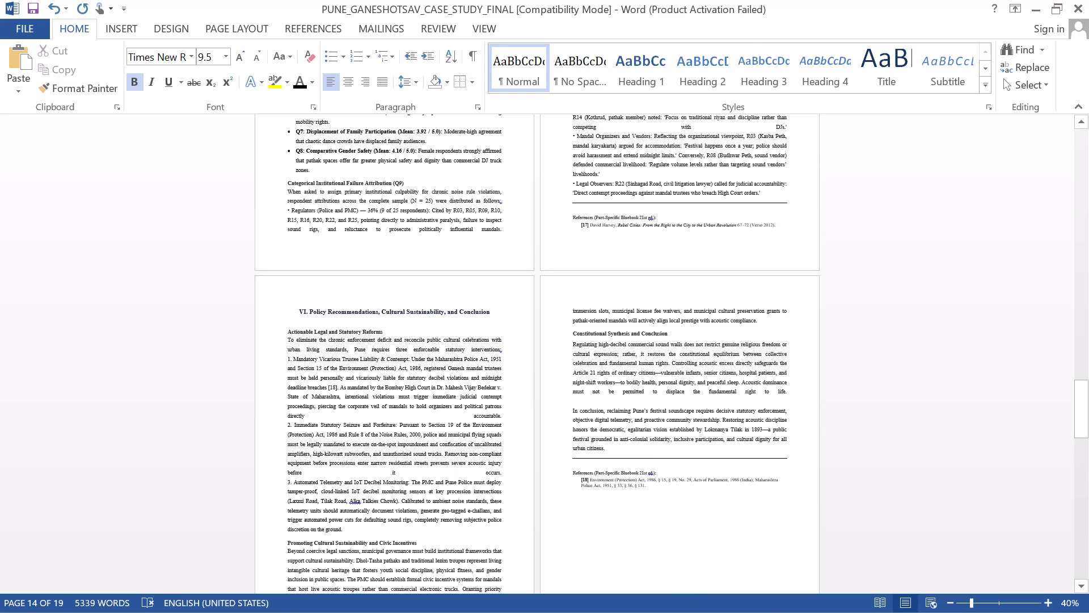
{"action": "key", "text": "Left"}
{"action": "key", "text": "BackSpace"}
{"action": "key", "text": "BackSpace"}
{"action": "key", "text": "BackSpace"}
{"action": "key", "text": "BackSpace"}
{"action": "key", "text": "BackSpace"}
{"action": "key", "text": "BackSpace"}
{"action": "key", "text": "BackSpace"}
{"action": "key", "text": "BackSpace"}
{"action": "key", "text": "BackSpace"}
{"action": "key", "text": "BackSpace"}
{"action": "key", "text": "BackSpace"}
{"action": "key", "text": "BackSpace"}
{"action": "key", "text": "BackSpace"}
{"action": "key", "text": "BackSpace"}
{"action": "key", "text": "BackSpace"}
{"action": "key", "text": "BackSpace"}
{"action": "key", "text": "BackSpace"}
{"action": "key", "text": "BackSpace"}
{"action": "key", "text": "BackSpace"}
{"action": "key", "text": "BackSpace"}
{"action": "key", "text": "BackSpace"}
{"action": "key", "text": "BackSpace"}
{"action": "key", "text": "BackSpace"}
{"action": "key", "text": "BackSpace"}
{"action": "key", "text": "BackSpace"}
{"action": "key", "text": "BackSpace"}
{"action": "key", "text": "BackSpace"}
{"action": "key", "text": "BackSpace"}
{"action": "key", "text": "BackSpace"}
{"action": "key", "text": "BackSpace"}
{"action": "key", "text": "BackSpace"}
{"action": "key", "text": "BackSpace"}
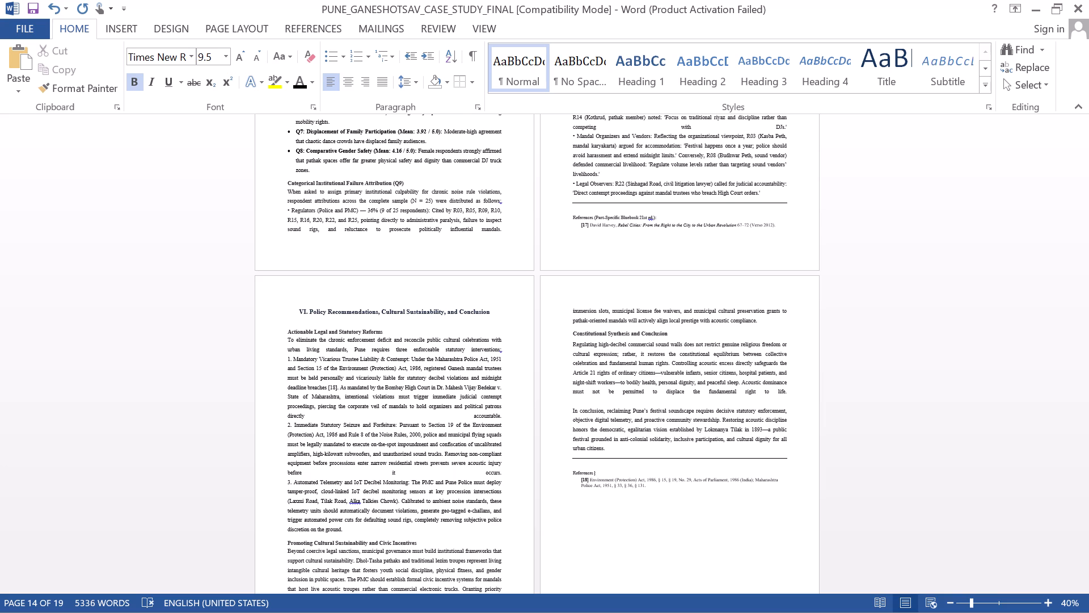
Shorten the references heading at the end of Section V to "References:" by deleting its Part-Specific Bluebook 21st ed. wording.
{"action": "scroll", "coordinate": [668, 477], "scroll_direction": "up", "scroll_amount": 2}
{"action": "left_click", "coordinate": [655, 249]}
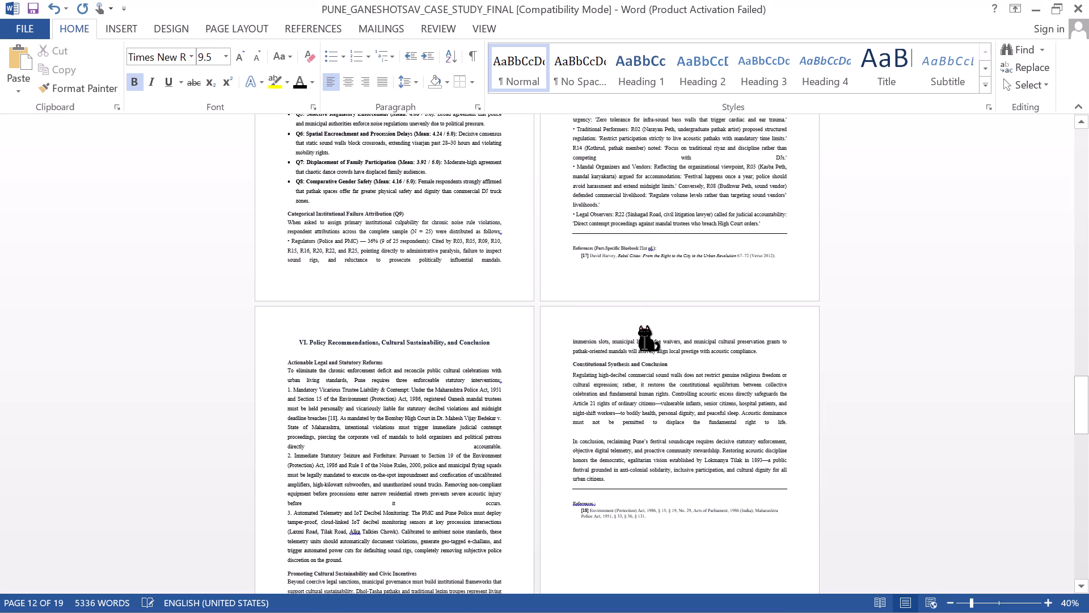
{"action": "key", "text": "Left"}
{"action": "key", "text": "BackSpace"}
{"action": "key", "text": "BackSpace"}
{"action": "key", "text": "BackSpace"}
{"action": "key", "text": "BackSpace"}
{"action": "key", "text": "BackSpace"}
{"action": "key", "text": "BackSpace"}
{"action": "key", "text": "BackSpace"}
{"action": "key", "text": "BackSpace"}
{"action": "key", "text": "BackSpace"}
{"action": "key", "text": "BackSpace"}
{"action": "key", "text": "BackSpace"}
{"action": "key", "text": "BackSpace"}
{"action": "key", "text": "BackSpace"}
{"action": "key", "text": "BackSpace"}
{"action": "key", "text": "BackSpace"}
{"action": "key", "text": "BackSpace"}
{"action": "key", "text": "BackSpace"}
{"action": "key", "text": "BackSpace"}
{"action": "key", "text": "BackSpace"}
{"action": "key", "text": "BackSpace"}
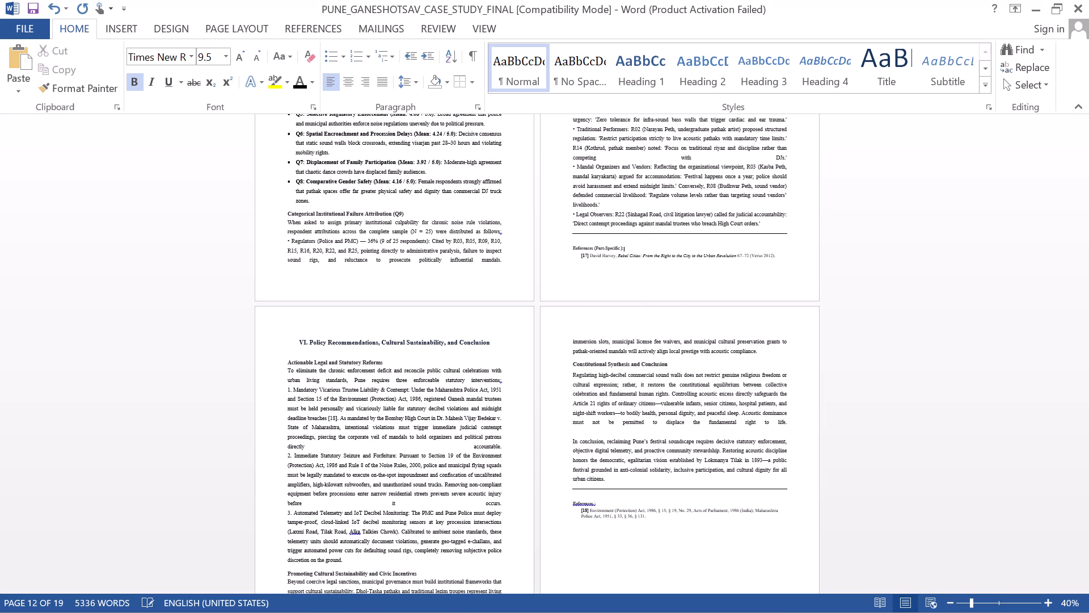
{"action": "key", "text": "BackSpace"}
{"action": "key", "text": "BackSpace"}
{"action": "key", "text": "BackSpace"}
{"action": "key", "text": "BackSpace"}
{"action": "key", "text": "BackSpace"}
{"action": "key", "text": "Right"}
{"action": "key", "text": "BackSpace"}
Delete the Part-Specific Bluebook 21st ed. wording from the references heading at the end of Section IV, keeping only "References:".
{"action": "scroll", "coordinate": [638, 321], "scroll_direction": "up", "scroll_amount": 19}
{"action": "scroll", "coordinate": [487, 187], "scroll_direction": "up", "scroll_amount": 4}
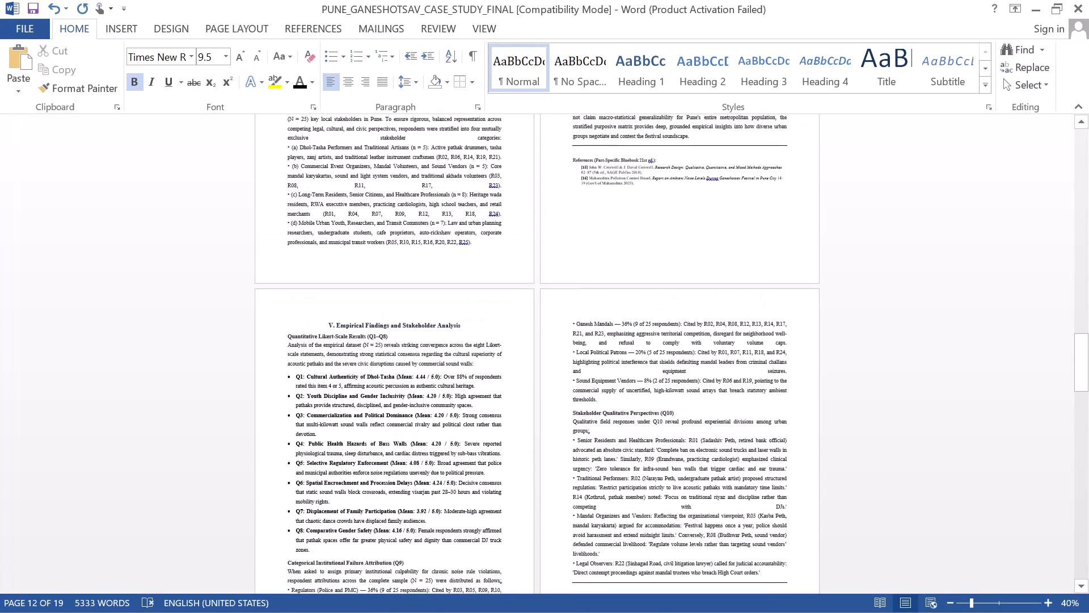
{"action": "left_click", "coordinate": [653, 165]}
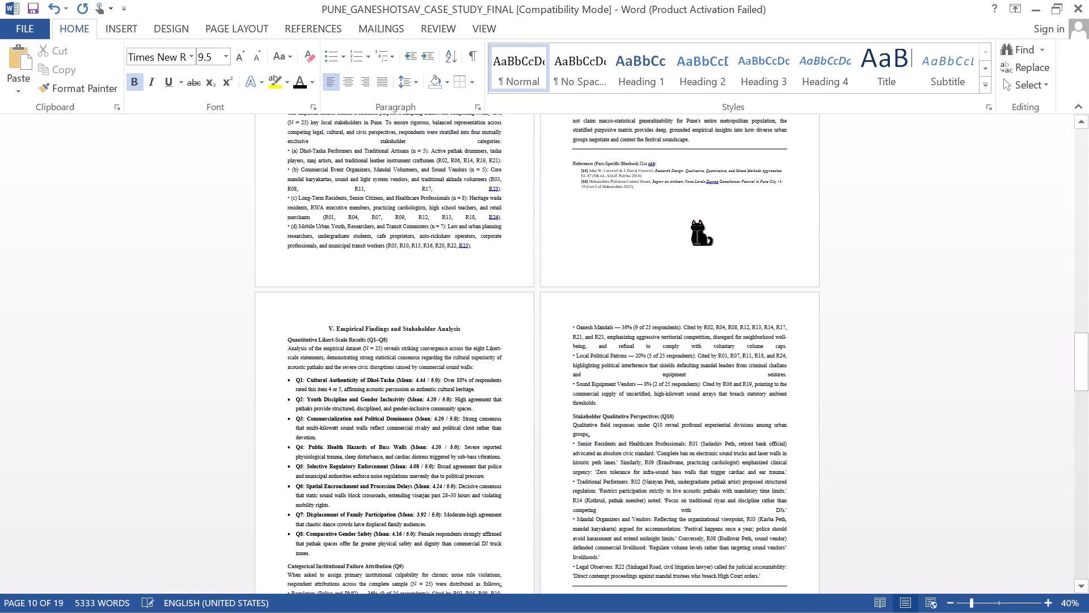
{"action": "key", "text": "BackSpace"}
{"action": "key", "text": "BackSpace"}
{"action": "key", "text": "BackSpace"}
{"action": "key", "text": "BackSpace"}
{"action": "key", "text": "BackSpace"}
{"action": "key", "text": "BackSpace"}
{"action": "key", "text": "BackSpace"}
{"action": "key", "text": "BackSpace"}
{"action": "key", "text": "BackSpace"}
{"action": "key", "text": "BackSpace"}
{"action": "key", "text": "BackSpace"}
{"action": "key", "text": "BackSpace"}
{"action": "key", "text": "Right"}
{"action": "key", "text": "BackSpace"}
{"action": "key", "text": "BackSpace"}
{"action": "key", "text": "BackSpace"}
{"action": "key", "text": "BackSpace"}
{"action": "key", "text": "BackSpace"}
{"action": "key", "text": "BackSpace"}
{"action": "key", "text": "BackSpace"}
{"action": "key", "text": "BackSpace"}
{"action": "key", "text": "BackSpace"}
{"action": "key", "text": "BackSpace"}
{"action": "key", "text": "BackSpace"}
{"action": "key", "text": "BackSpace"}
{"action": "key", "text": "BackSpace"}
{"action": "key", "text": "BackSpace"}
{"action": "key", "text": "BackSpace"}
{"action": "key", "text": "BackSpace"}
{"action": "key", "text": "BackSpace"}
{"action": "key", "text": "BackSpace"}
{"action": "key", "text": "BackSpace"}
{"action": "key", "text": "BackSpace"}
{"action": "key", "text": "BackSpace"}
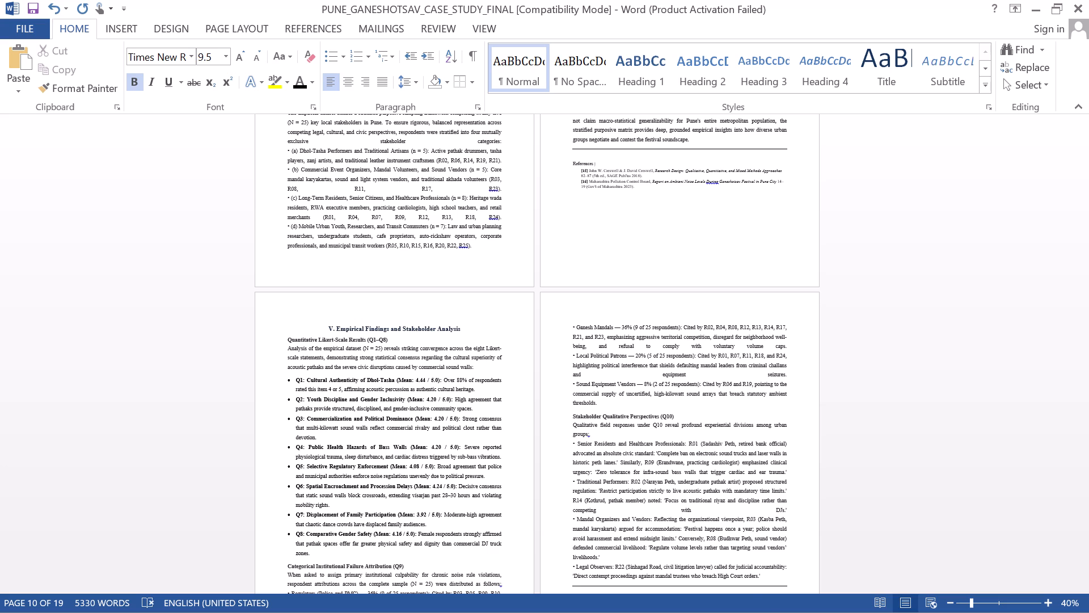
{"action": "scroll", "coordinate": [696, 230], "scroll_direction": "up", "scroll_amount": 19}
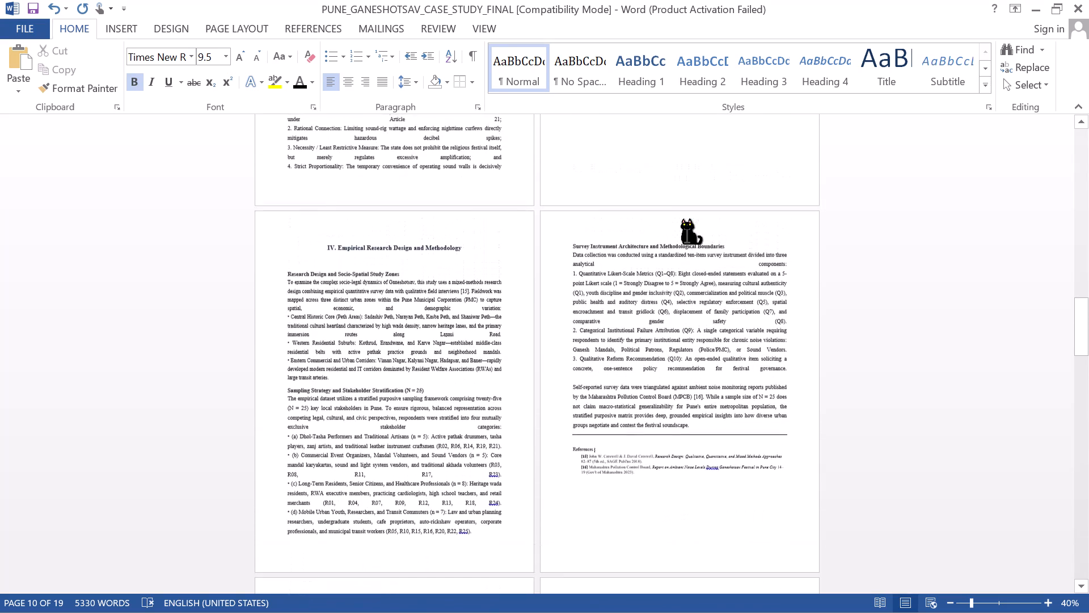
{"action": "scroll", "coordinate": [688, 236], "scroll_direction": "up", "scroll_amount": 4}
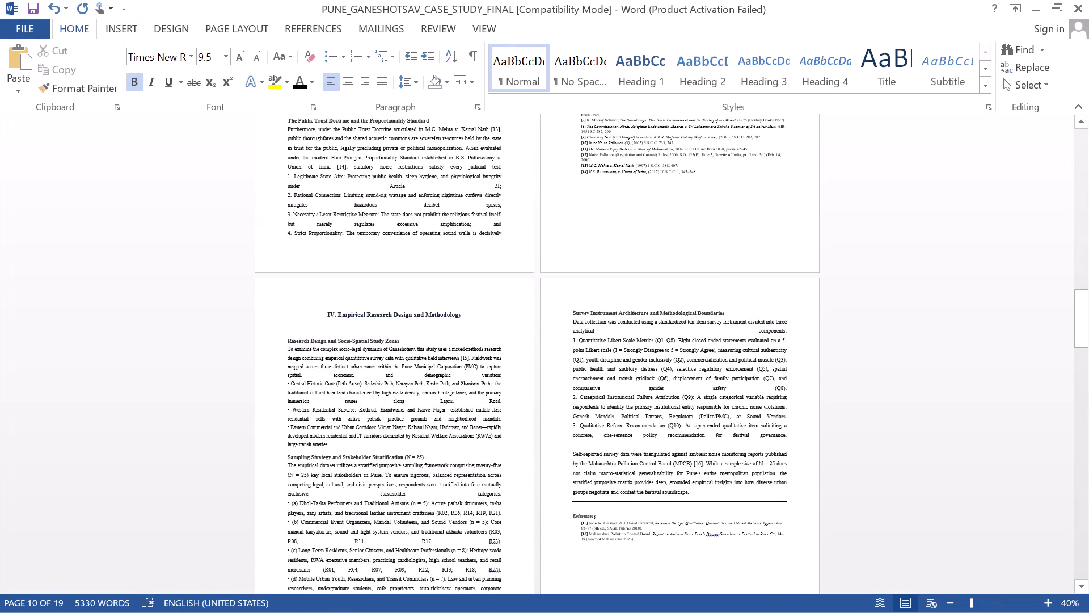
{"action": "key", "text": "BackSpace"}
Reduce the references heading on the page just before Section IV to "References:", deleting its Part-Specific Bluebook 21st ed. wording.
{"action": "scroll", "coordinate": [690, 234], "scroll_direction": "up", "scroll_amount": 5}
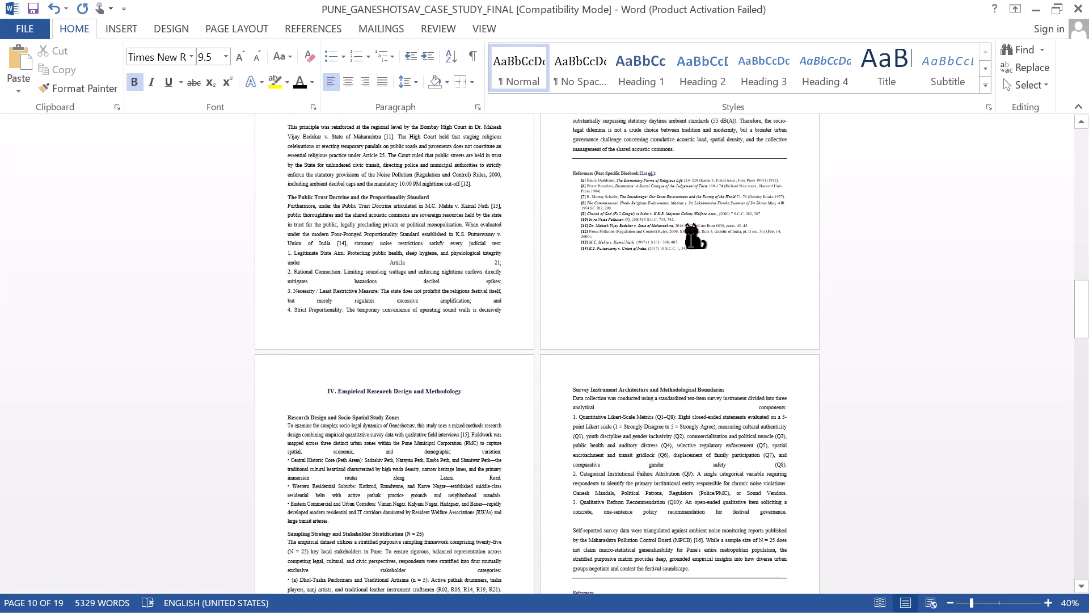
{"action": "left_click", "coordinate": [660, 170]}
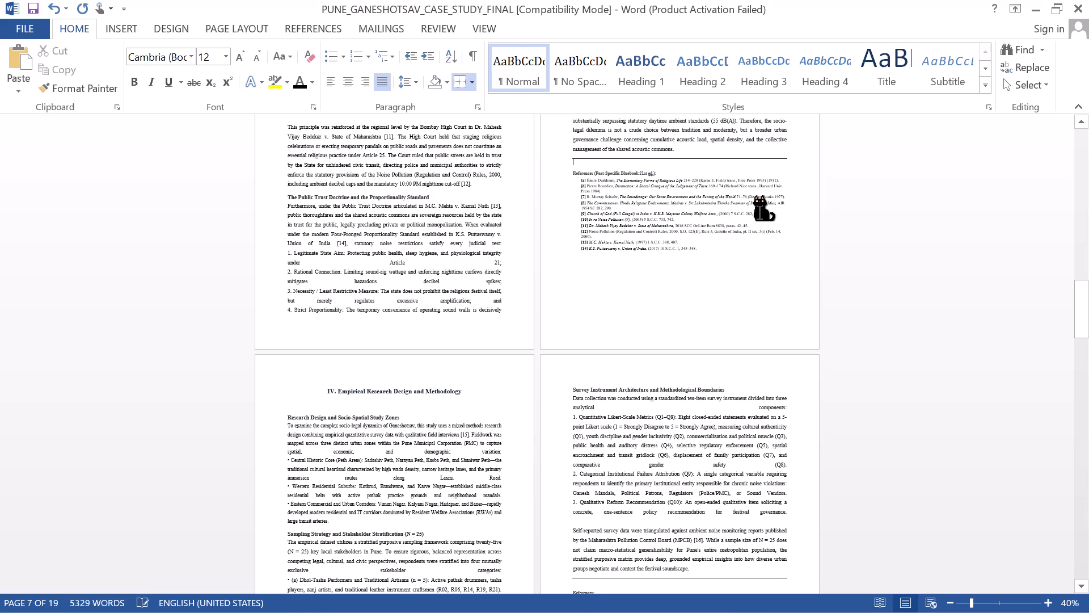
{"action": "left_click", "coordinate": [686, 169]}
{"action": "left_click", "coordinate": [682, 171]}
{"action": "left_click", "coordinate": [682, 171]}
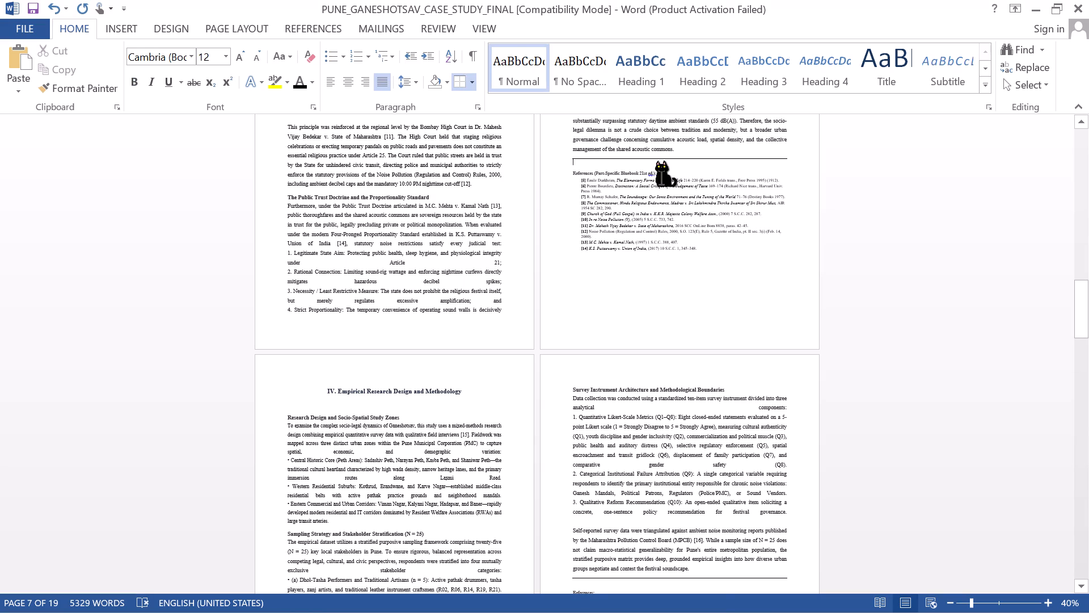
{"action": "left_click", "coordinate": [656, 171]}
{"action": "key", "text": "Left"}
{"action": "key", "text": "backslash"}
{"action": "key", "text": "BackSpace"}
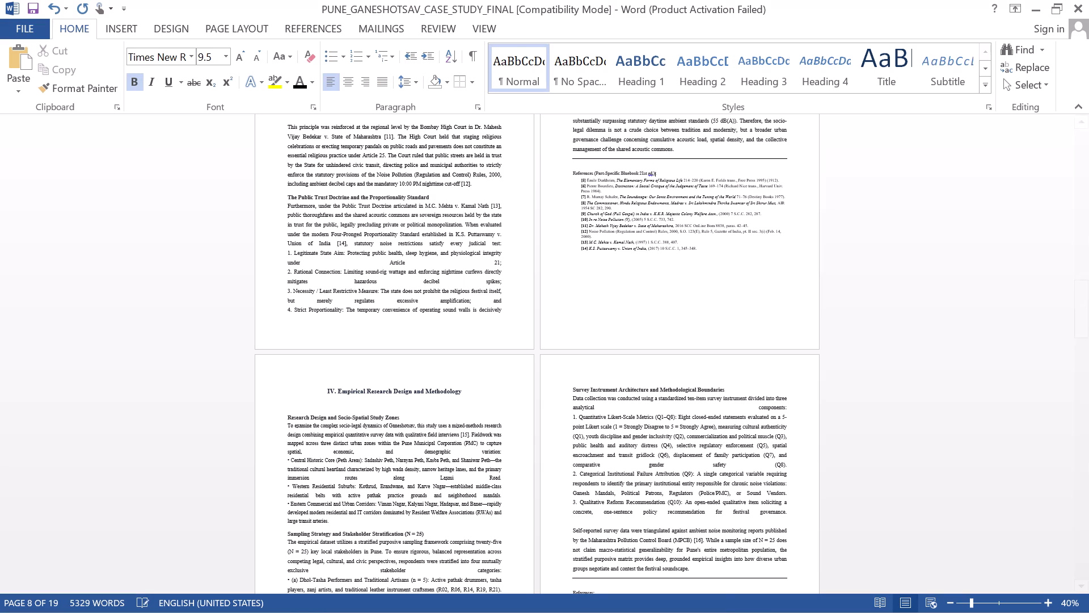
{"action": "key", "text": "BackSpace"}
{"action": "key", "text": "BackSpace"}
{"action": "key", "text": "BackSpace"}
{"action": "key", "text": "BackSpace"}
{"action": "key", "text": "BackSpace"}
{"action": "key", "text": "BackSpace"}
{"action": "key", "text": "BackSpace"}
{"action": "key", "text": "BackSpace"}
{"action": "key", "text": "BackSpace"}
{"action": "key", "text": "BackSpace"}
{"action": "key", "text": "BackSpace"}
{"action": "key", "text": "BackSpace"}
{"action": "key", "text": "BackSpace"}
{"action": "key", "text": "BackSpace"}
{"action": "key", "text": "BackSpace"}
{"action": "key", "text": "BackSpace"}
{"action": "key", "text": "BackSpace"}
{"action": "key", "text": "BackSpace"}
{"action": "key", "text": "BackSpace"}
{"action": "key", "text": "BackSpace"}
{"action": "key", "text": "BackSpace"}
{"action": "key", "text": "BackSpace"}
{"action": "key", "text": "BackSpace"}
{"action": "key", "text": "BackSpace"}
{"action": "key", "text": "BackSpace"}
{"action": "key", "text": "BackSpace"}
{"action": "key", "text": "BackSpace"}
{"action": "key", "text": "BackSpace"}
{"action": "key", "text": "BackSpace"}
{"action": "key", "text": "BackSpace"}
{"action": "key", "text": "BackSpace"}
{"action": "scroll", "coordinate": [742, 196], "scroll_direction": "up", "scroll_amount": 15}
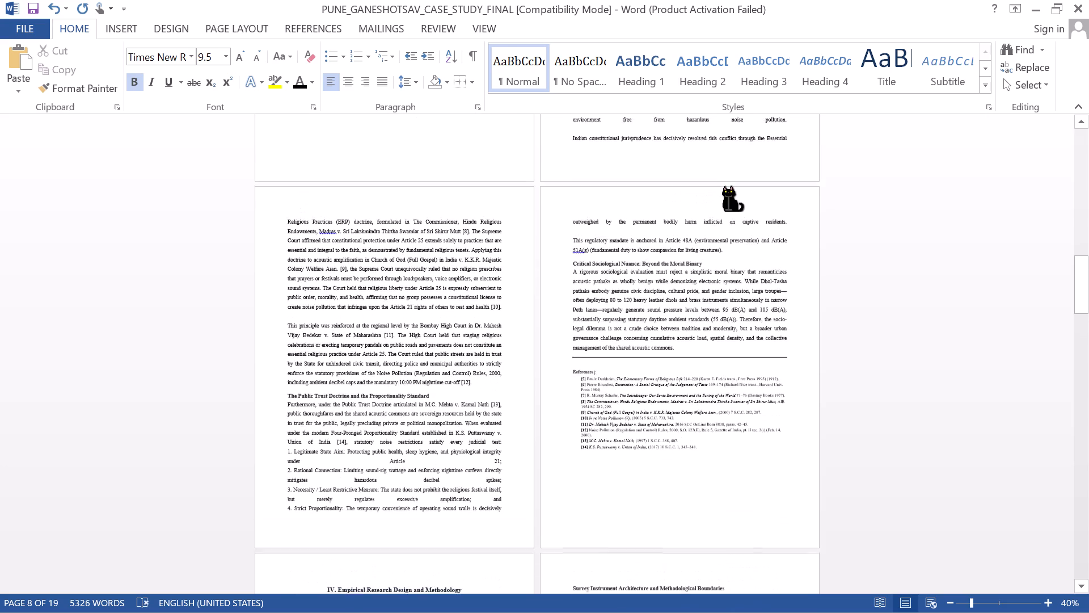
Remove the extra space before the colon in the references heading on the page just before Section IV.
{"action": "scroll", "coordinate": [727, 196], "scroll_direction": "up", "scroll_amount": 4}
{"action": "key", "text": "BackSpace"}
Reduce the references heading at the end of Section II to "References:" by deleting its Part-Specific Bluebook 21st ed. wording.
{"action": "scroll", "coordinate": [729, 198], "scroll_direction": "up", "scroll_amount": 6}
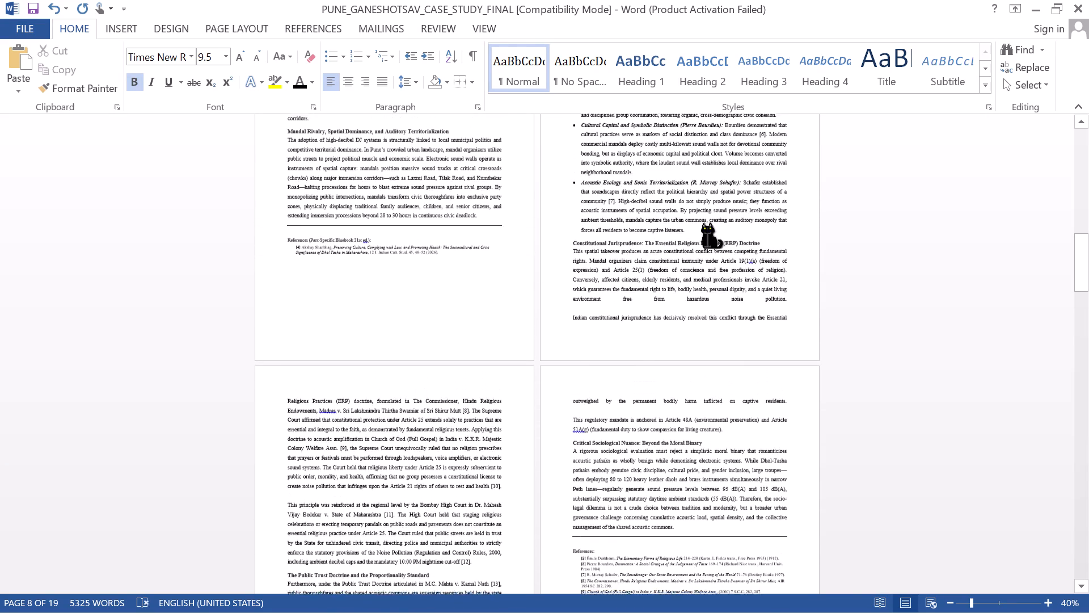
{"action": "left_click", "coordinate": [374, 240]}
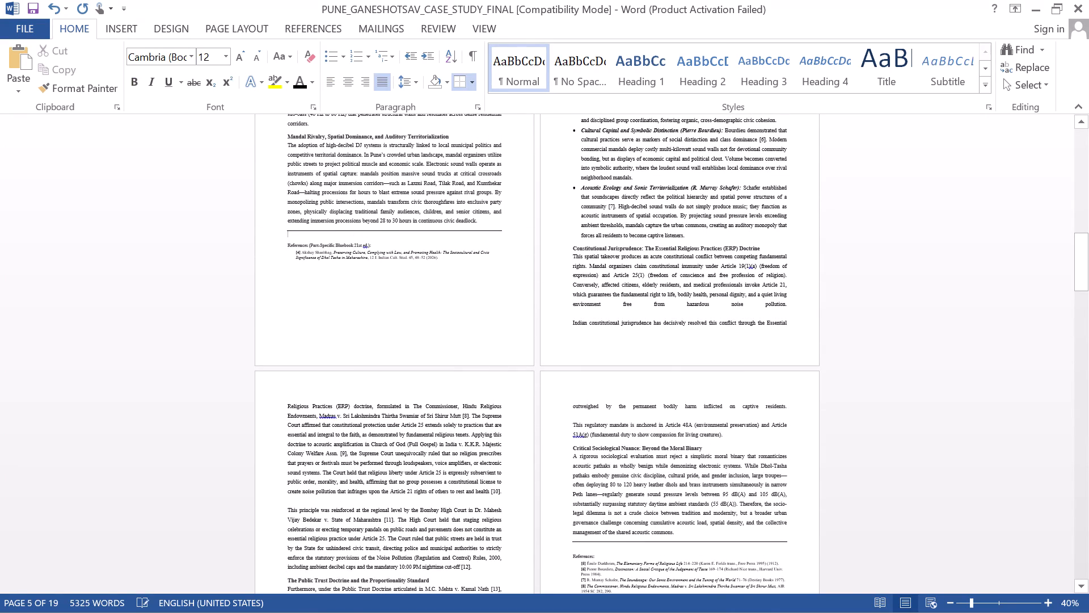
{"action": "left_click", "coordinate": [383, 237]}
{"action": "left_click", "coordinate": [391, 249]}
{"action": "key", "text": "Left"}
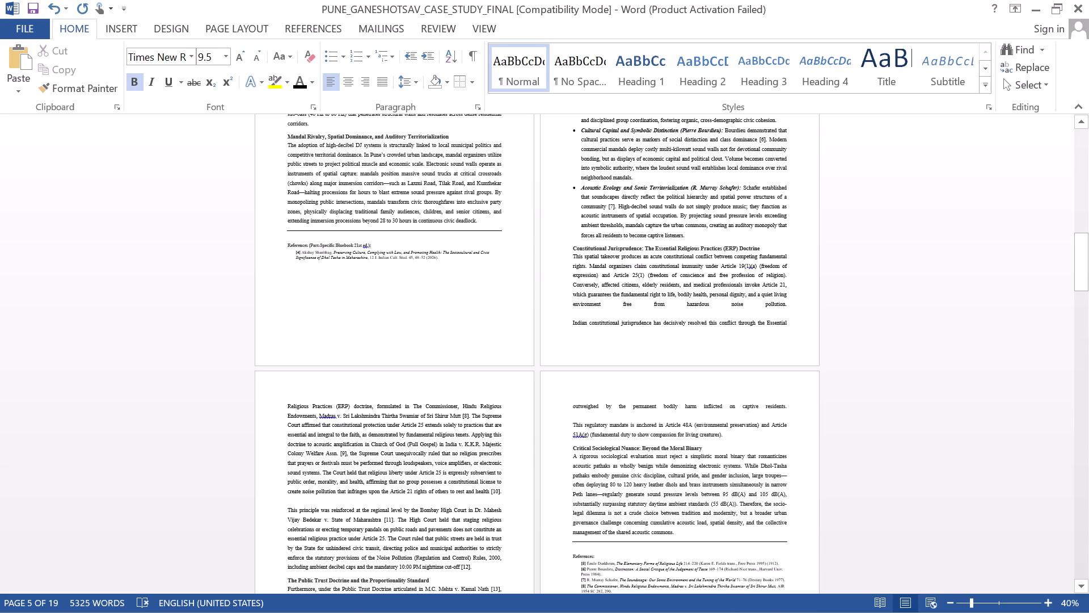
{"action": "key", "text": "BackSpace"}
{"action": "key", "text": "BackSpace"}
{"action": "key", "text": "BackSpace"}
{"action": "key", "text": "BackSpace"}
{"action": "key", "text": "BackSpace"}
{"action": "key", "text": "BackSpace"}
{"action": "key", "text": "BackSpace"}
{"action": "key", "text": "BackSpace"}
{"action": "key", "text": "BackSpace"}
{"action": "key", "text": "BackSpace"}
{"action": "key", "text": "BackSpace"}
{"action": "key", "text": "BackSpace"}
{"action": "key", "text": "BackSpace"}
{"action": "key", "text": "BackSpace"}
{"action": "key", "text": "BackSpace"}
{"action": "key", "text": "BackSpace"}
{"action": "key", "text": "BackSpace"}
{"action": "key", "text": "BackSpace"}
{"action": "key", "text": "BackSpace"}
{"action": "key", "text": "BackSpace"}
{"action": "key", "text": "BackSpace"}
{"action": "key", "text": "BackSpace"}
{"action": "key", "text": "BackSpace"}
{"action": "key", "text": "BackSpace"}
{"action": "key", "text": "BackSpace"}
{"action": "key", "text": "BackSpace"}
{"action": "key", "text": "BackSpace"}
{"action": "key", "text": "BackSpace"}
{"action": "key", "text": "BackSpace"}
{"action": "key", "text": "BackSpace"}
{"action": "key", "text": "BackSpace"}
{"action": "key", "text": "BackSpace"}
{"action": "key", "text": "BackSpace"}
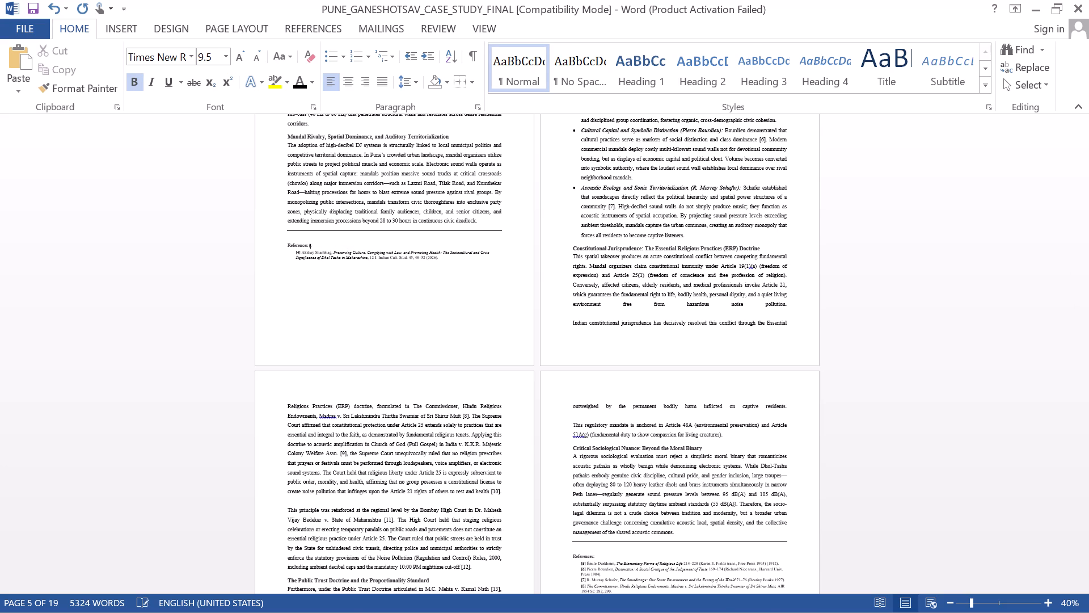
{"action": "key", "text": "BackSpace"}
Delete the Part-Specific Bluebook 21st ed. wording from the references heading at the end of Section I, leaving "References:".
{"action": "scroll", "coordinate": [391, 250], "scroll_direction": "up", "scroll_amount": 13}
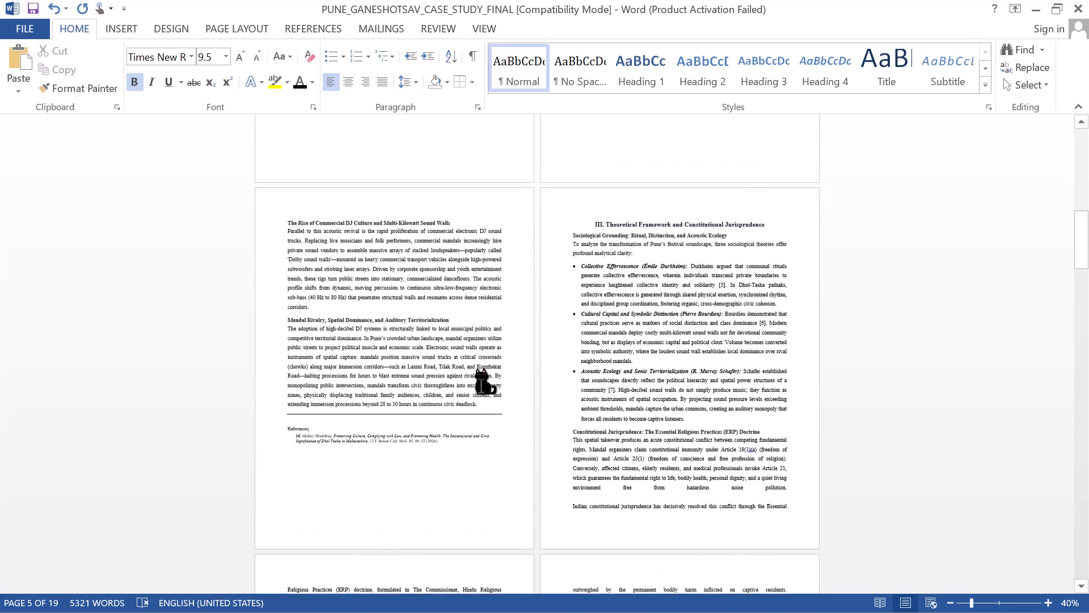
{"action": "scroll", "coordinate": [480, 379], "scroll_direction": "up", "scroll_amount": 12}
{"action": "left_click", "coordinate": [374, 165]}
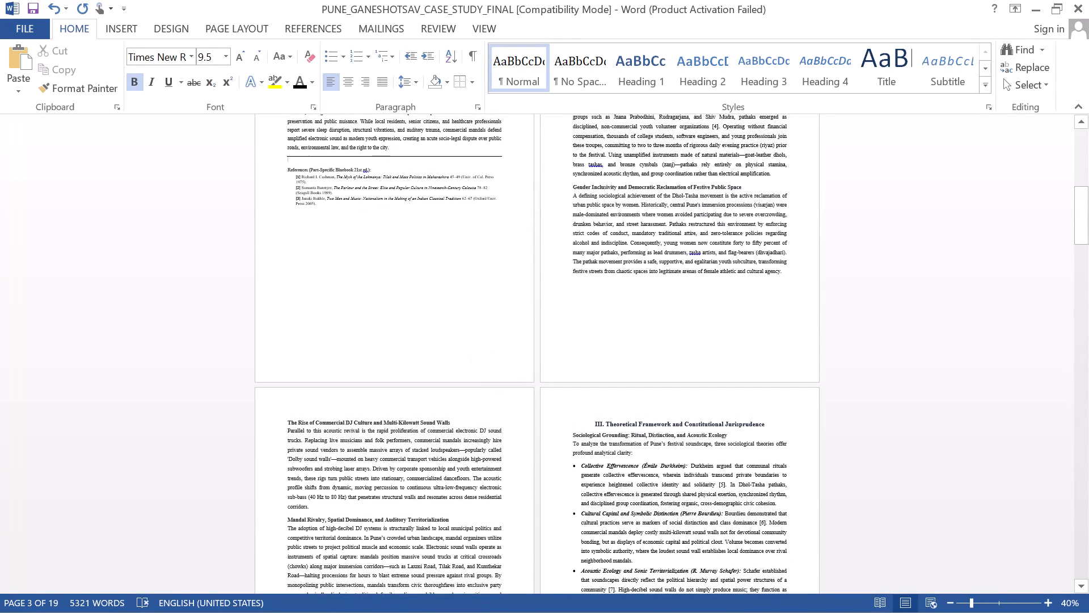
{"action": "left_click", "coordinate": [382, 169]}
{"action": "key", "text": "Left"}
{"action": "key", "text": "BackSpace"}
{"action": "key", "text": "BackSpace"}
{"action": "key", "text": "BackSpace"}
{"action": "key", "text": "BackSpace"}
{"action": "key", "text": "BackSpace"}
{"action": "key", "text": "BackSpace"}
{"action": "key", "text": "BackSpace"}
{"action": "key", "text": "BackSpace"}
{"action": "key", "text": "BackSpace"}
{"action": "key", "text": "BackSpace"}
{"action": "key", "text": "BackSpace"}
{"action": "key", "text": "BackSpace"}
{"action": "key", "text": "BackSpace"}
{"action": "key", "text": "BackSpace"}
{"action": "key", "text": "BackSpace"}
{"action": "key", "text": "BackSpace"}
{"action": "key", "text": "BackSpace"}
{"action": "key", "text": "BackSpace"}
{"action": "key", "text": "BackSpace"}
{"action": "key", "text": "BackSpace"}
{"action": "key", "text": "BackSpace"}
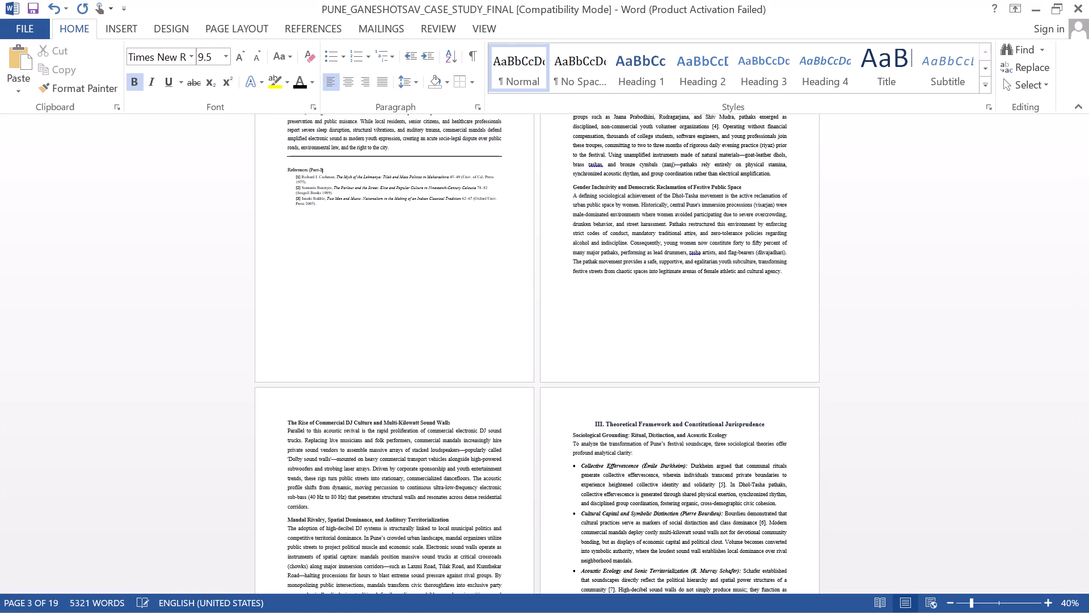
{"action": "key", "text": "BackSpace"}
{"action": "key", "text": "BackSpace"}
{"action": "key", "text": "BackSpace"}
{"action": "key", "text": "BackSpace"}
{"action": "key", "text": "BackSpace"}
{"action": "key", "text": "BackSpace"}
{"action": "key", "text": "BackSpace"}
{"action": "key", "text": "BackSpace"}
Remove the stray space before the colon in the references heading at the end of Section VI.
{"action": "scroll", "coordinate": [391, 167], "scroll_direction": "up", "scroll_amount": 11}
{"action": "scroll", "coordinate": [391, 167], "scroll_direction": "up", "scroll_amount": 13}
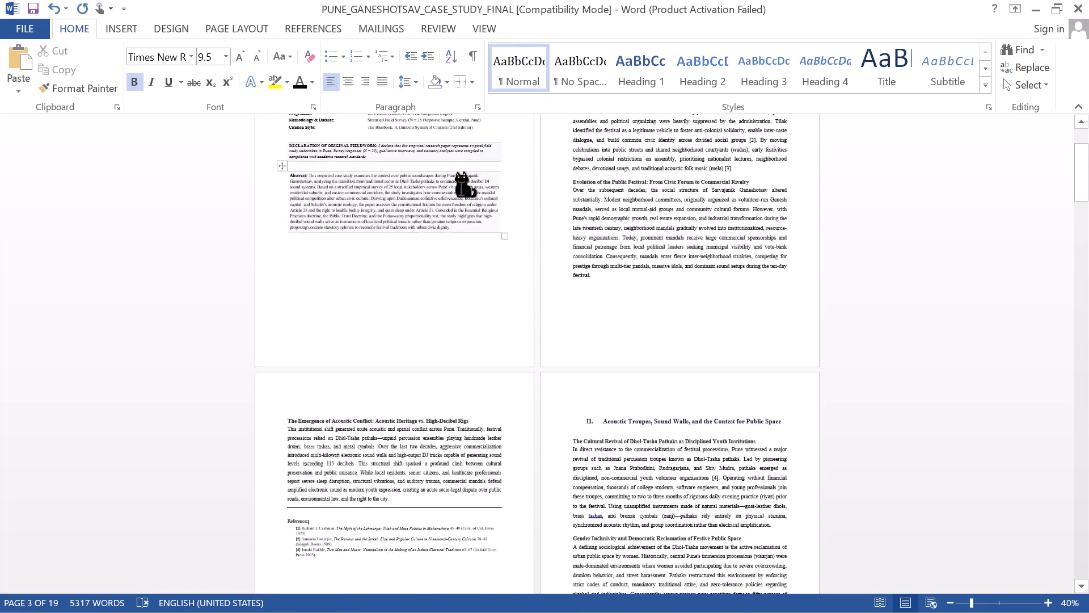
{"action": "scroll", "coordinate": [460, 182], "scroll_direction": "up", "scroll_amount": 2}
{"action": "scroll", "coordinate": [530, 233], "scroll_direction": "up", "scroll_amount": 2}
{"action": "scroll", "coordinate": [715, 319], "scroll_direction": "down", "scroll_amount": 6}
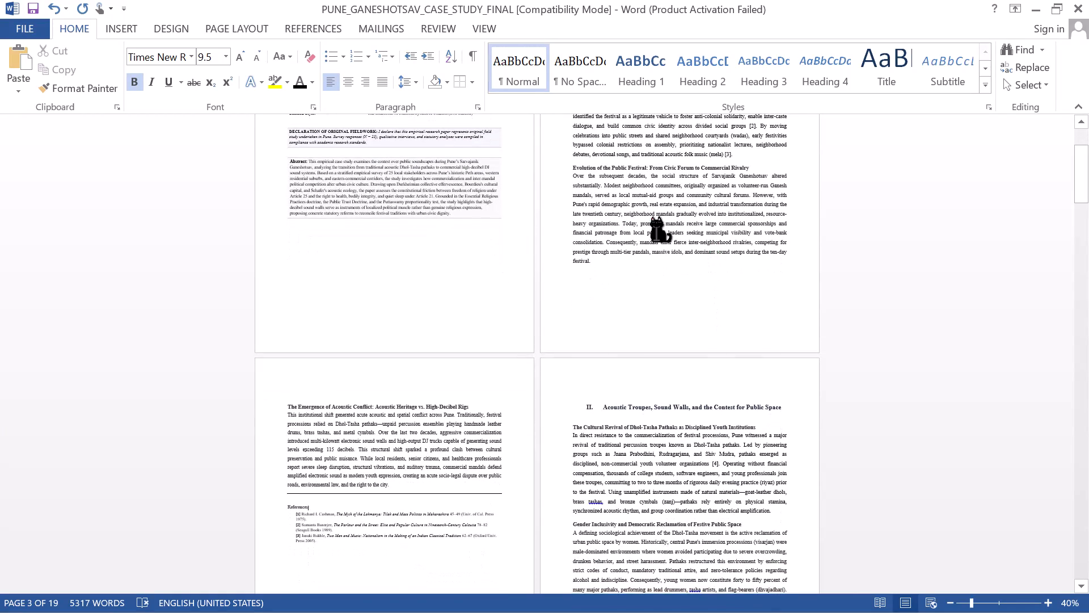
{"action": "left_click_drag", "start_coordinate": [1087, 181], "coordinate": [1088, 602]}
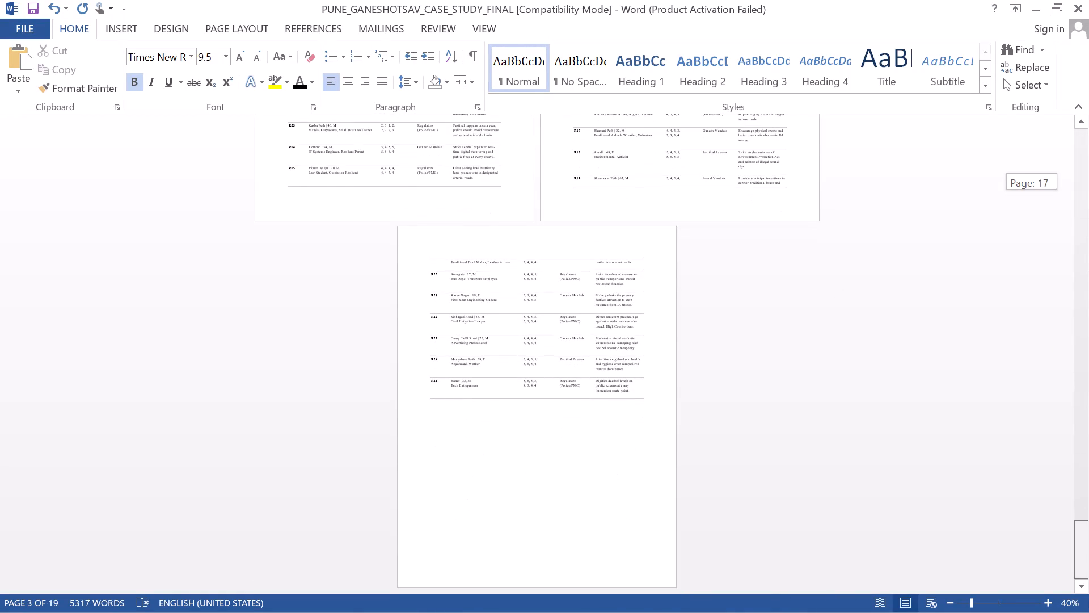
{"action": "left_click_drag", "start_coordinate": [1088, 602], "coordinate": [1067, 441]}
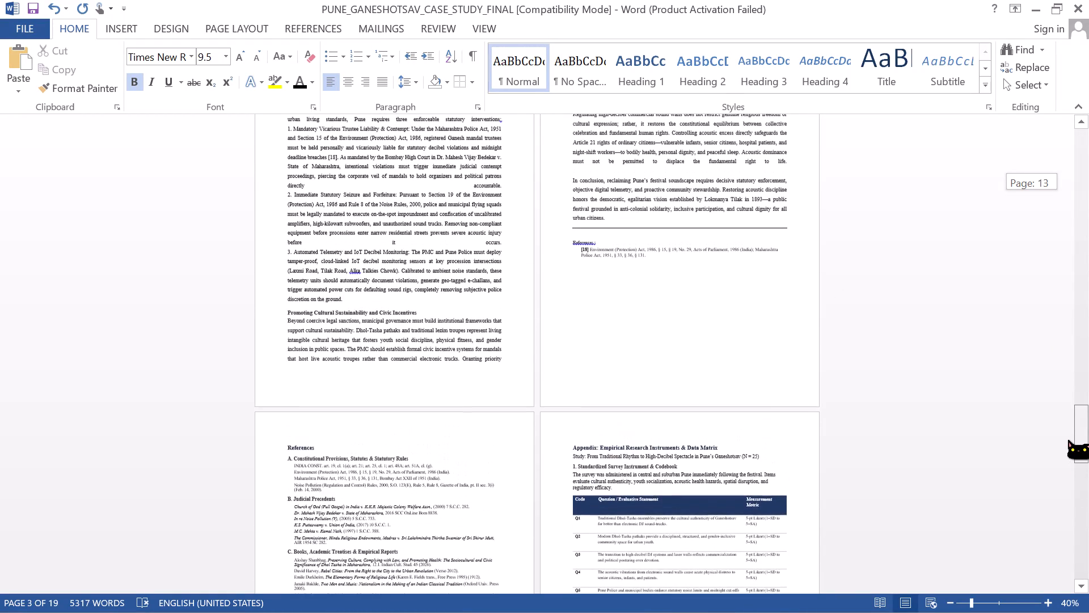
{"action": "left_click_drag", "start_coordinate": [1067, 441], "coordinate": [1072, 433]}
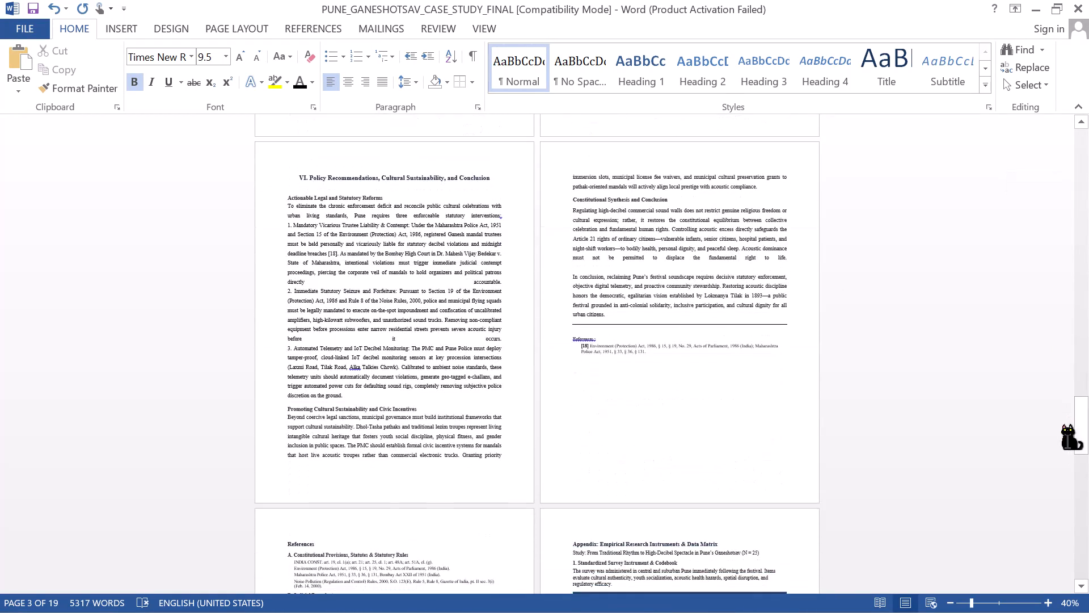
{"action": "left_click", "coordinate": [590, 332]}
{"action": "left_click", "coordinate": [600, 340]}
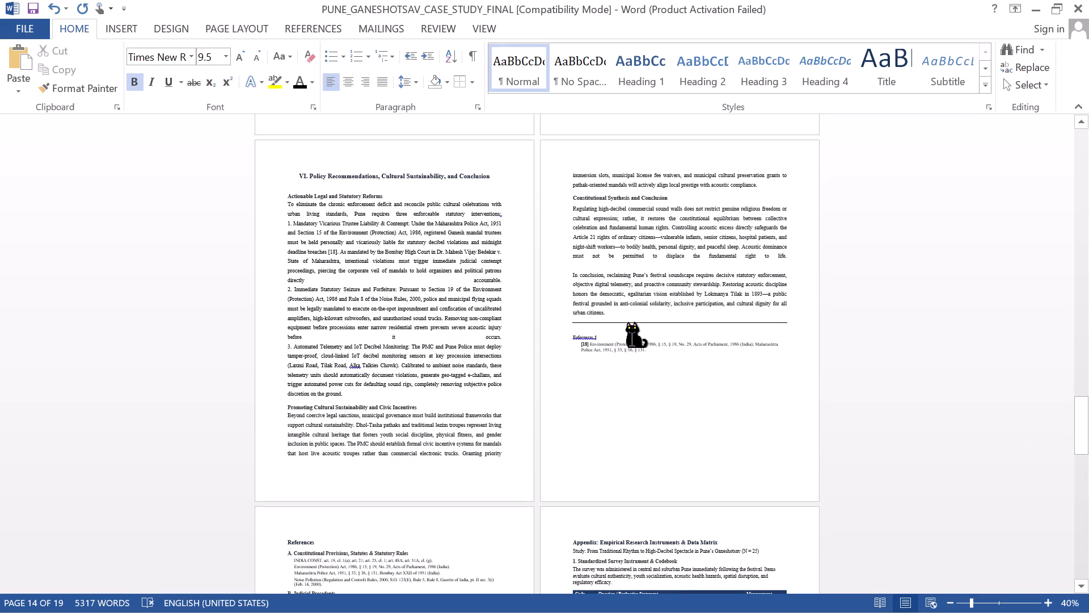
{"action": "key", "text": "Left"}
{"action": "key", "text": "BackSpace"}
Remove the stray space before the colon in the references heading at the end of Section V.
{"action": "scroll", "coordinate": [633, 333], "scroll_direction": "up", "scroll_amount": 4}
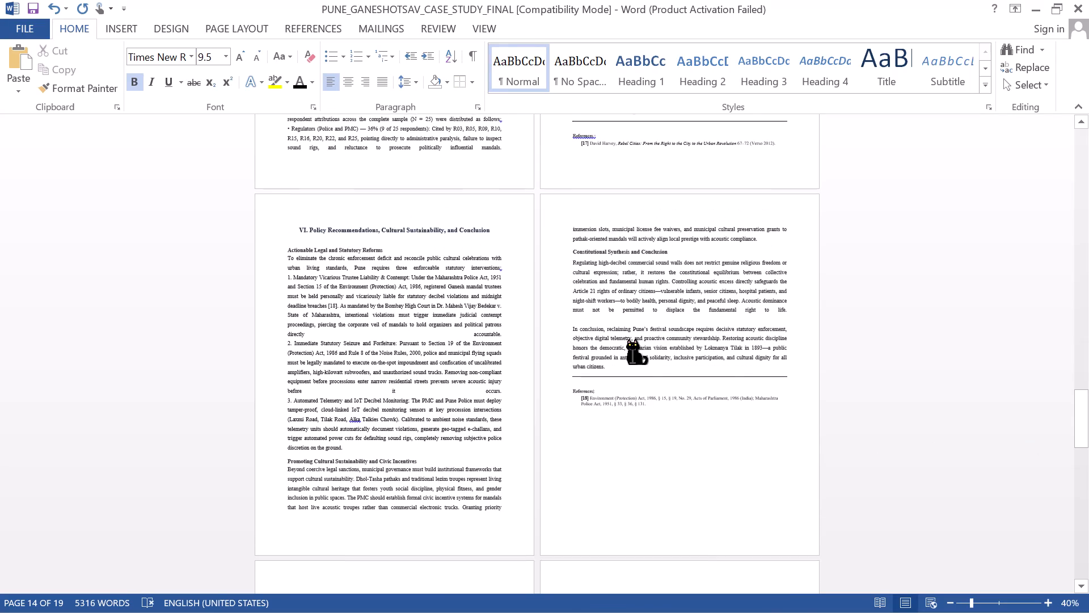
{"action": "left_click", "coordinate": [613, 138]}
{"action": "left_click", "coordinate": [623, 141]}
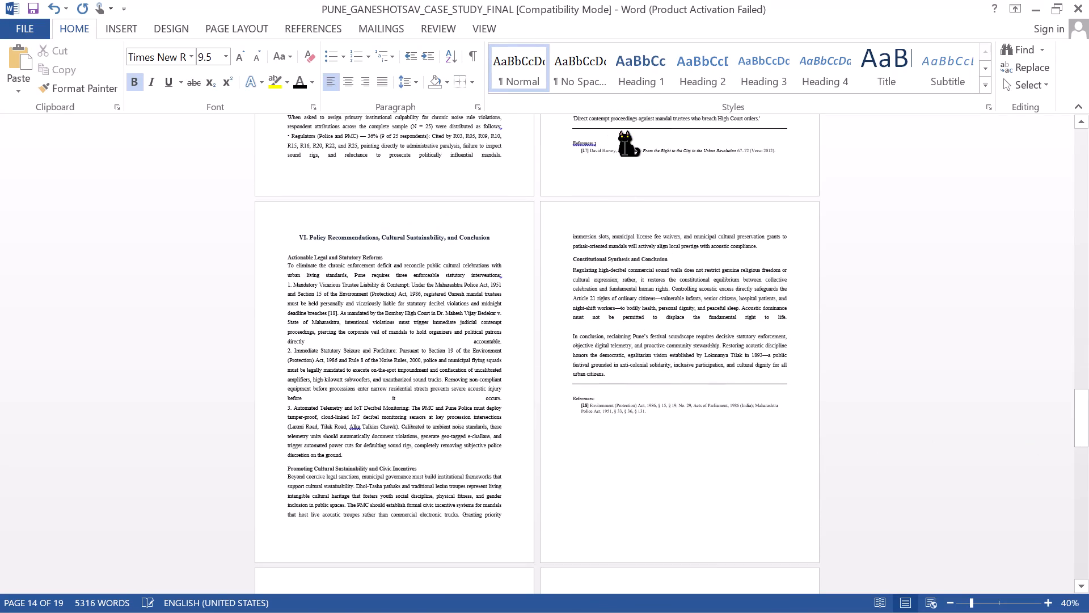
{"action": "key", "text": "Left"}
{"action": "key", "text": "BackSpace"}
Review the references headings of Sections V and VI, the final References list and the start of the appendix.
{"action": "scroll", "coordinate": [619, 141], "scroll_direction": "up", "scroll_amount": 14}
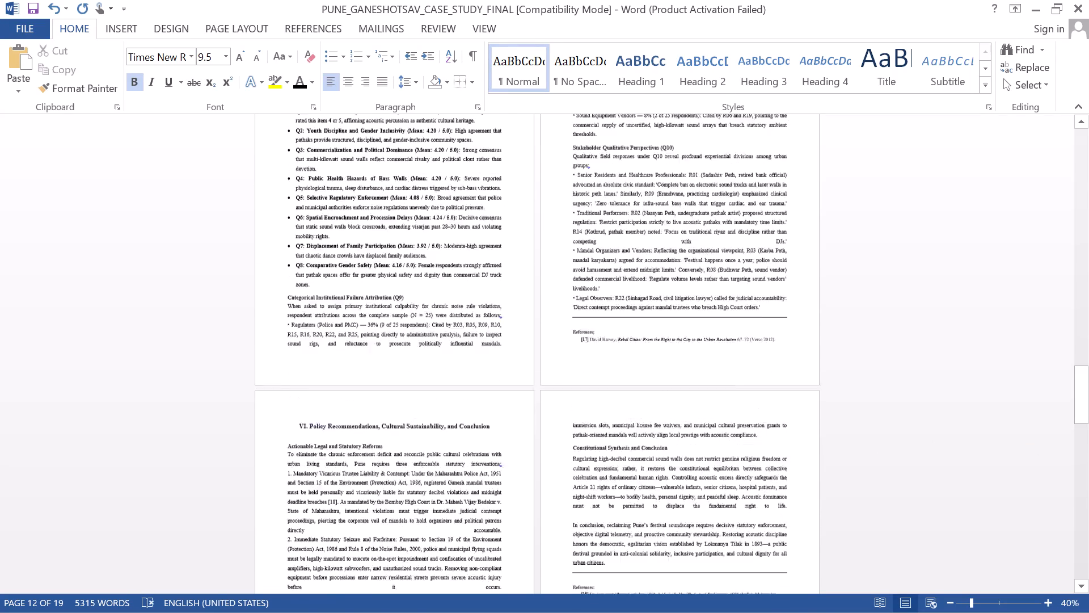
{"action": "scroll", "coordinate": [619, 141], "scroll_direction": "up", "scroll_amount": 15}
{"action": "scroll", "coordinate": [602, 161], "scroll_direction": "down", "scroll_amount": 20}
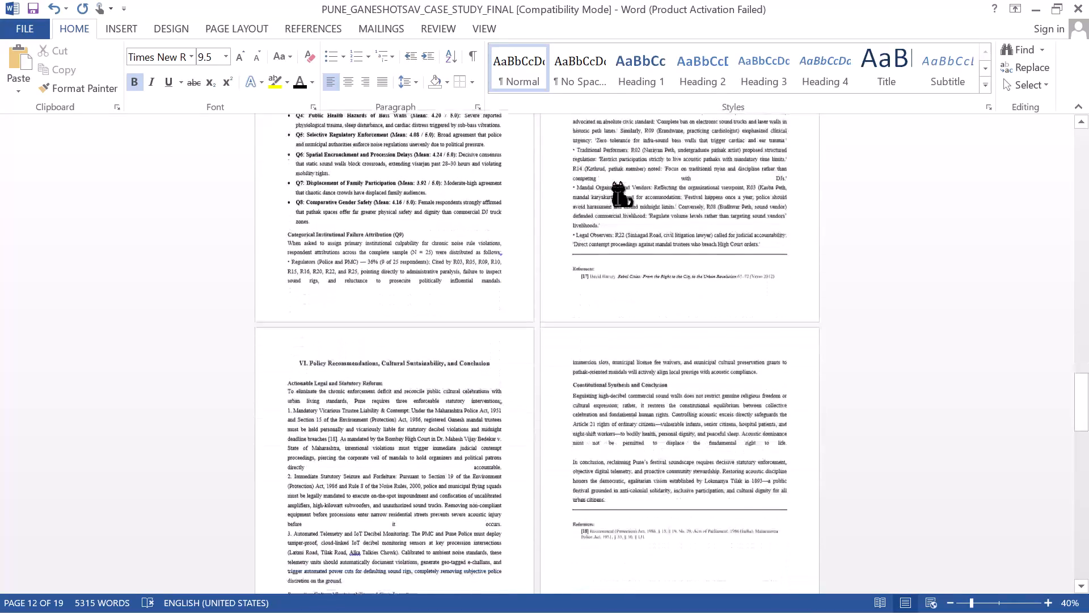
{"action": "scroll", "coordinate": [617, 192], "scroll_direction": "down", "scroll_amount": 20}
{"action": "scroll", "coordinate": [617, 192], "scroll_direction": "down", "scroll_amount": 8}
{"action": "scroll", "coordinate": [622, 260], "scroll_direction": "down", "scroll_amount": 3}
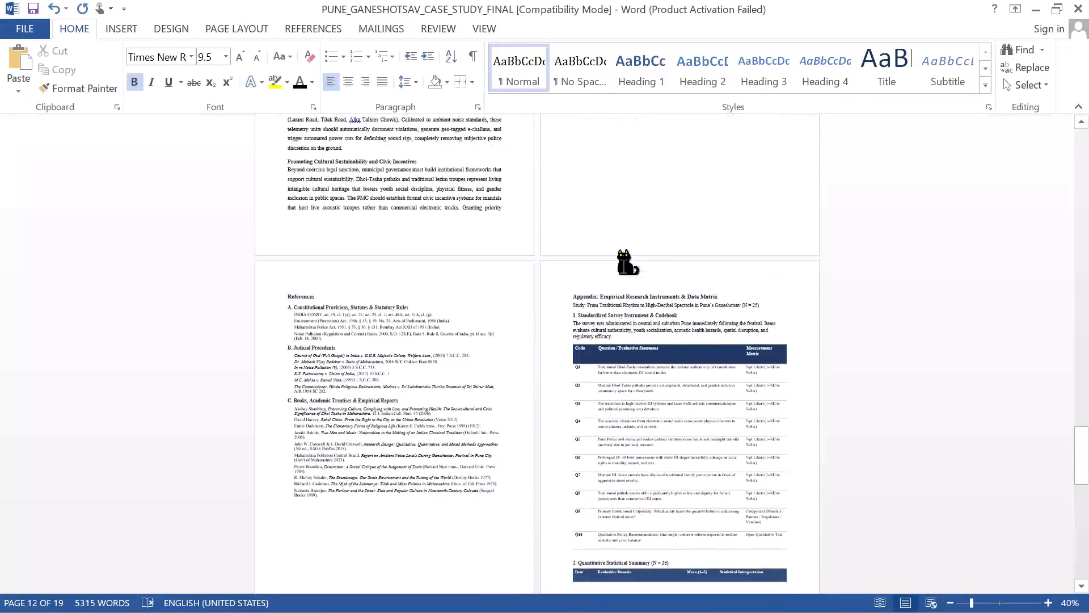
{"action": "scroll", "coordinate": [622, 260], "scroll_direction": "up", "scroll_amount": 4}
{"action": "scroll", "coordinate": [622, 260], "scroll_direction": "down", "scroll_amount": 5}
{"action": "scroll", "coordinate": [622, 260], "scroll_direction": "up", "scroll_amount": 5}
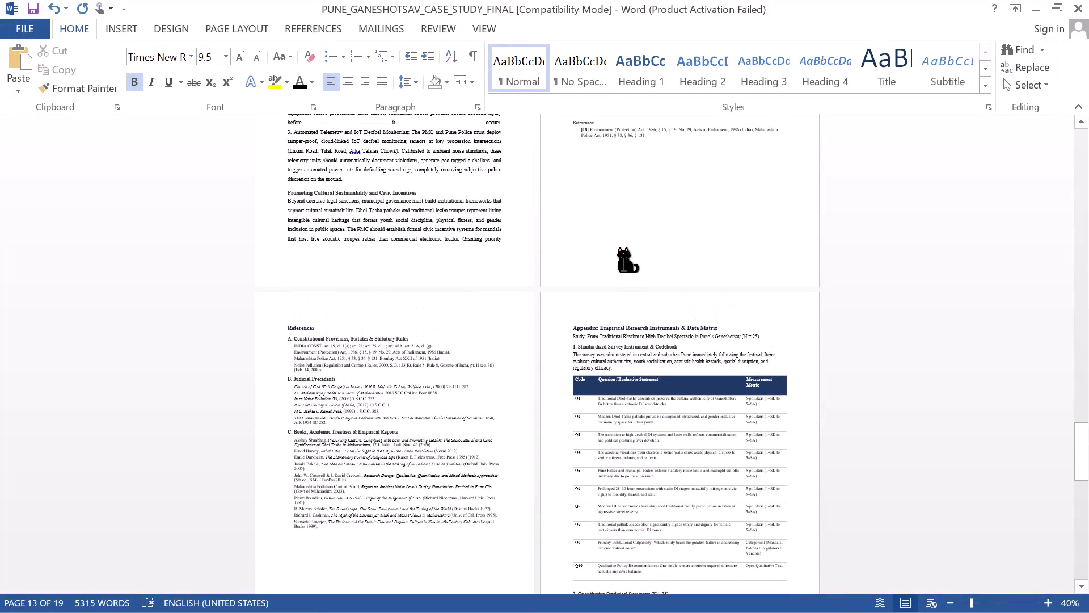
{"action": "scroll", "coordinate": [622, 258], "scroll_direction": "up", "scroll_amount": 1}
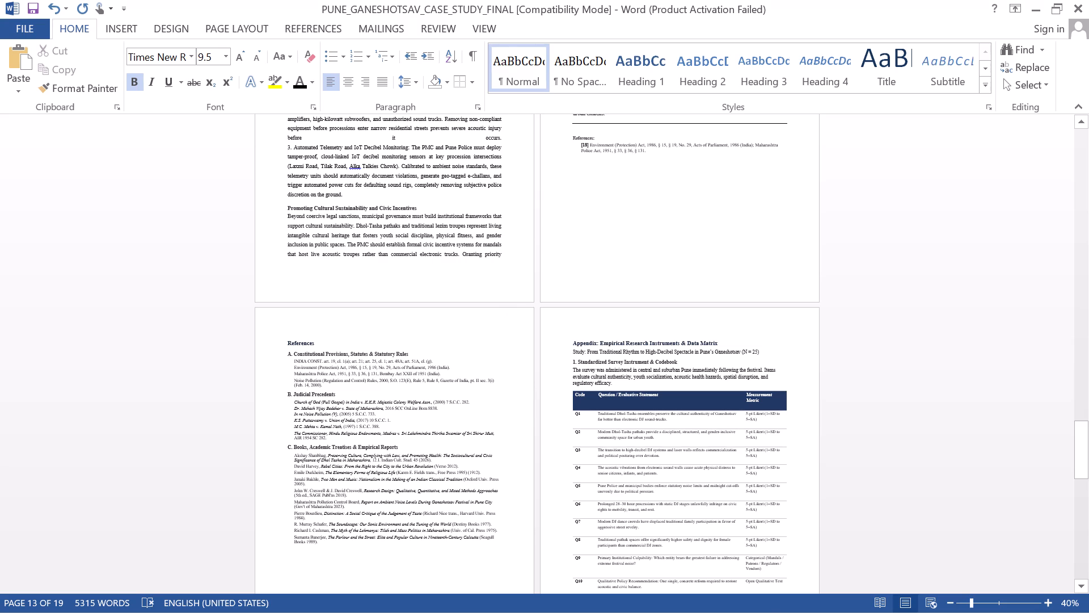
{"action": "scroll", "coordinate": [580, 379], "scroll_direction": "down", "scroll_amount": 13}
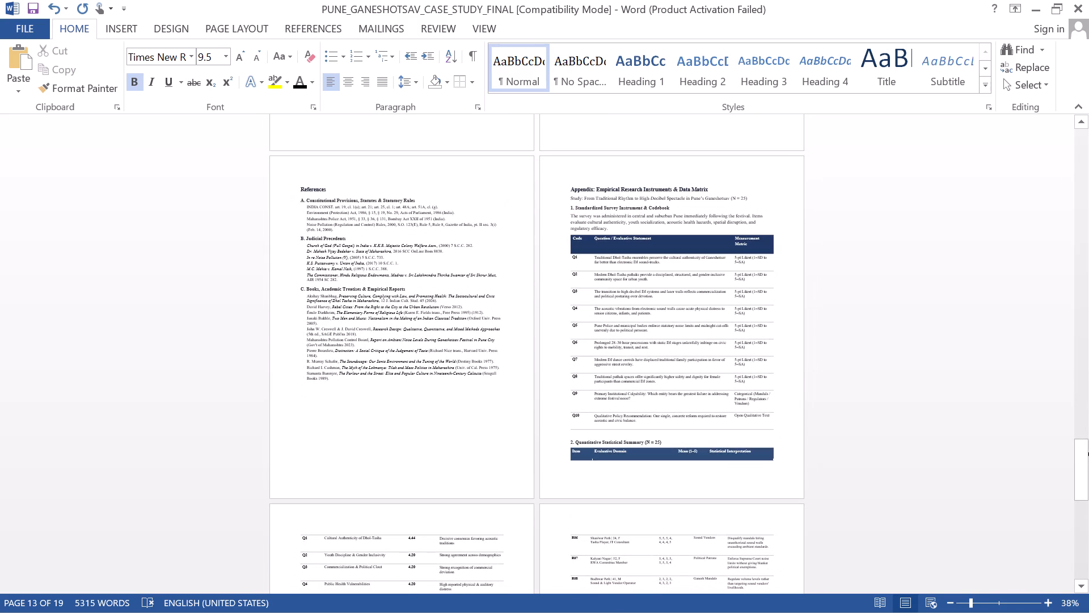
Insert a page break before the appendix heading "3. Master Respondent Empirical Matrix" and remove the empty line above that heading.
{"action": "left_click_drag", "start_coordinate": [1080, 457], "coordinate": [1088, 474]}
{"action": "scroll", "coordinate": [904, 469], "scroll_direction": "down", "scroll_amount": 5}
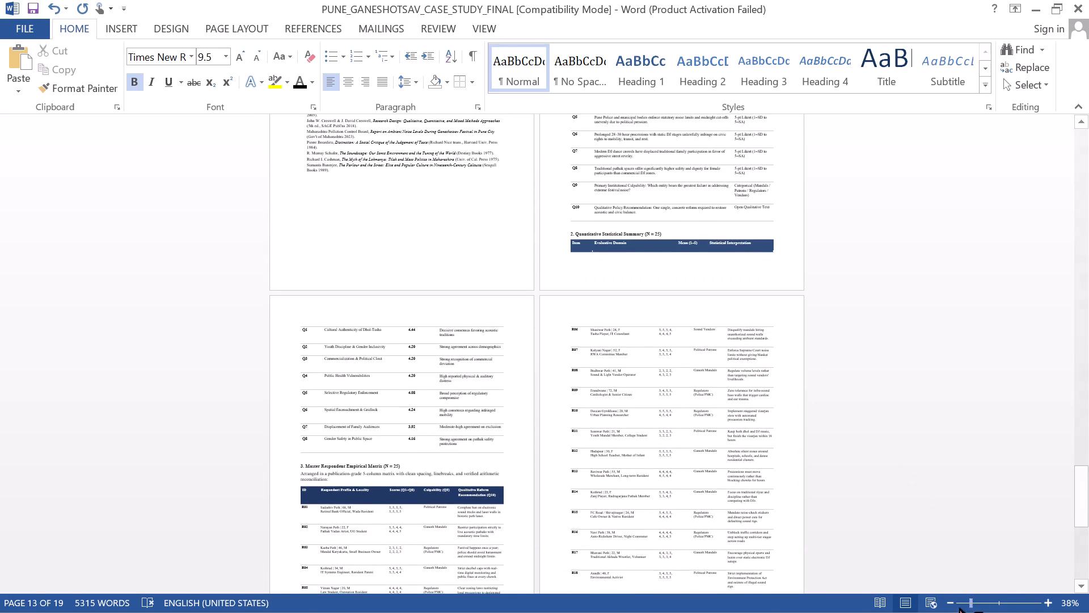
{"action": "scroll", "coordinate": [959, 610], "scroll_direction": "down", "scroll_amount": 3}
{"action": "scroll", "coordinate": [1014, 456], "scroll_direction": "down", "scroll_amount": 3}
{"action": "left_click_drag", "start_coordinate": [1080, 495], "coordinate": [1088, 526]}
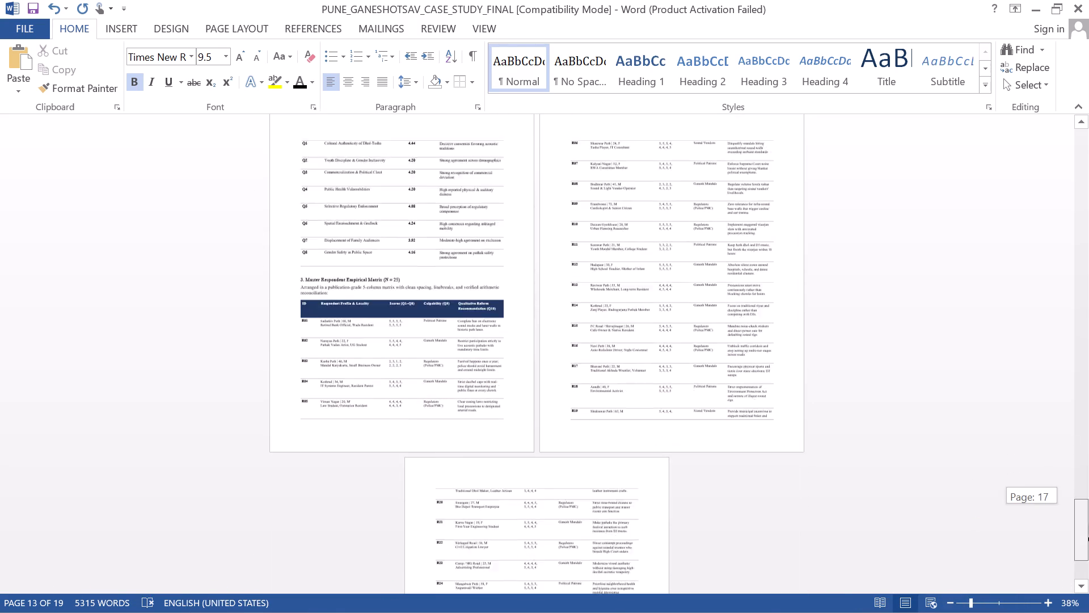
{"action": "left_click_drag", "start_coordinate": [1088, 526], "coordinate": [1088, 511]}
{"action": "left_click", "coordinate": [509, 275]}
{"action": "left_click", "coordinate": [529, 285]}
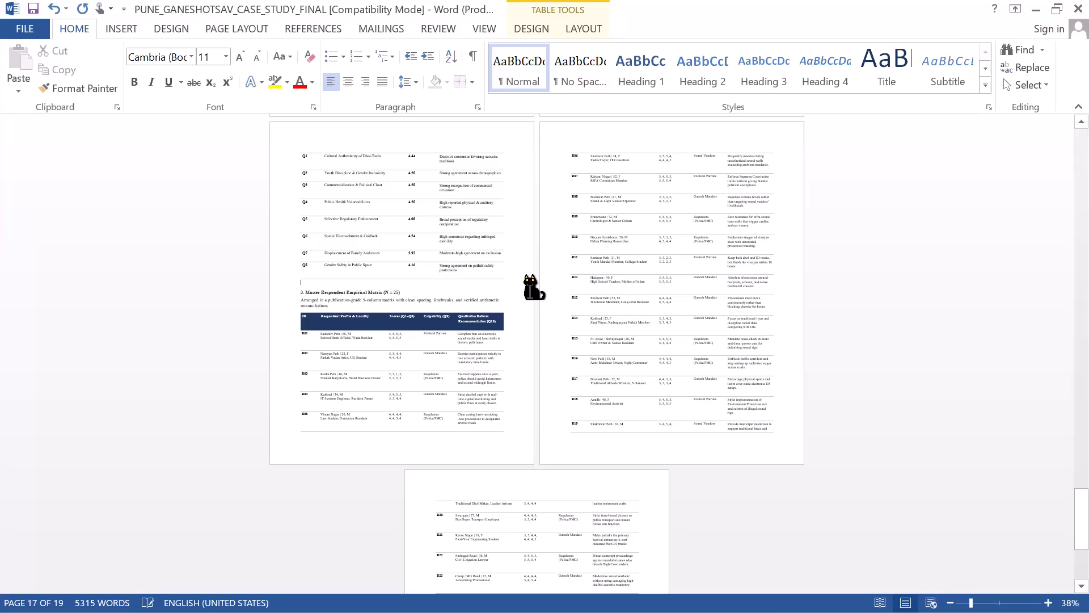
{"action": "key", "text": "ctrl+Return"}
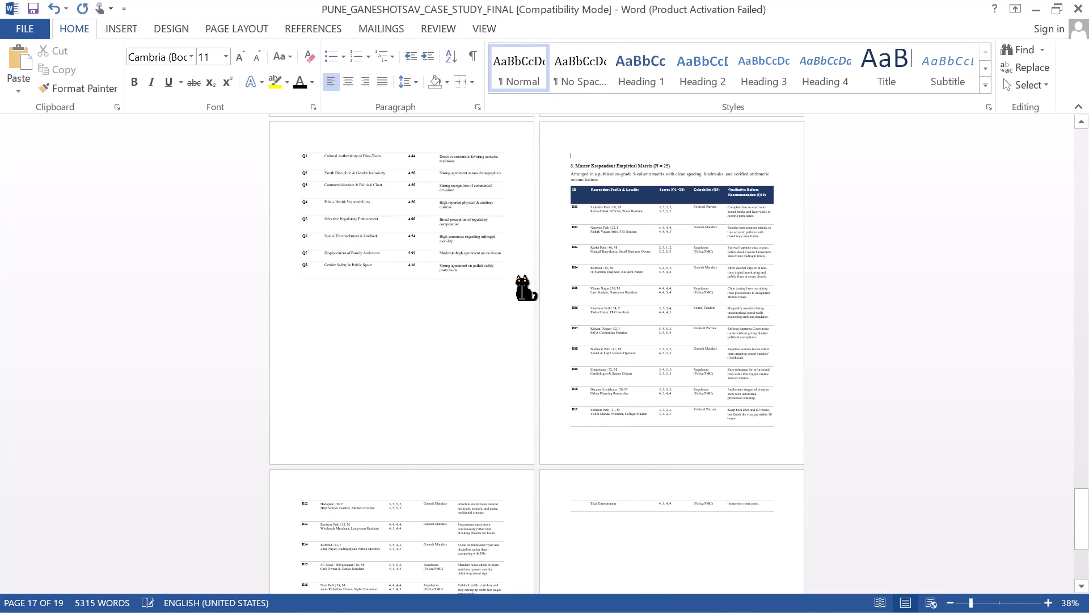
{"action": "key", "text": "BackSpace"}
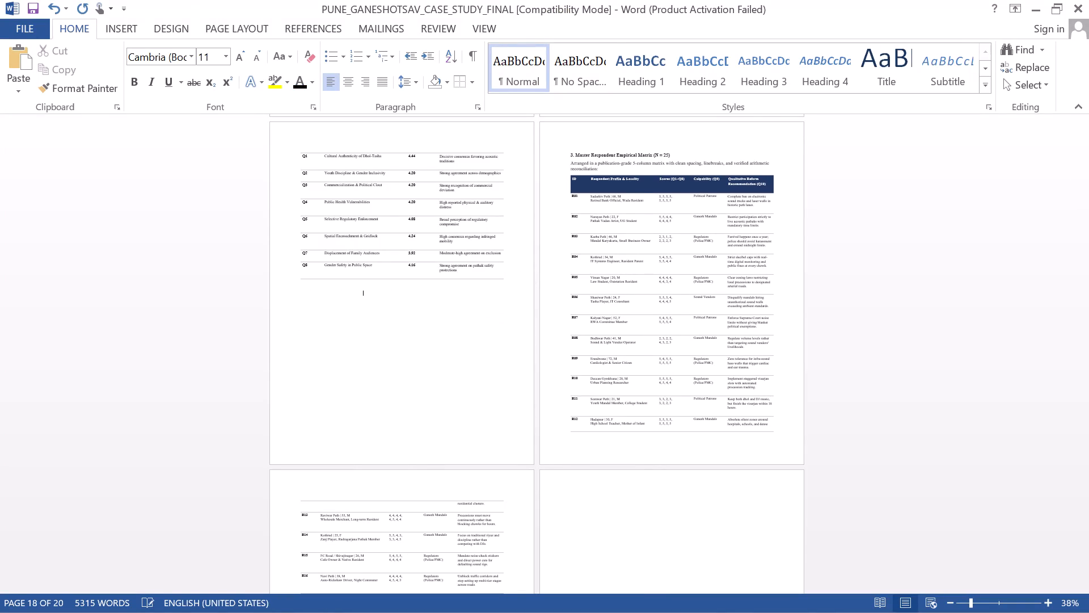
Delete the entire abstract box from the title page.
{"action": "scroll", "coordinate": [521, 285], "scroll_direction": "down", "scroll_amount": 9}
{"action": "left_click_drag", "start_coordinate": [1088, 529], "coordinate": [1088, 604]}
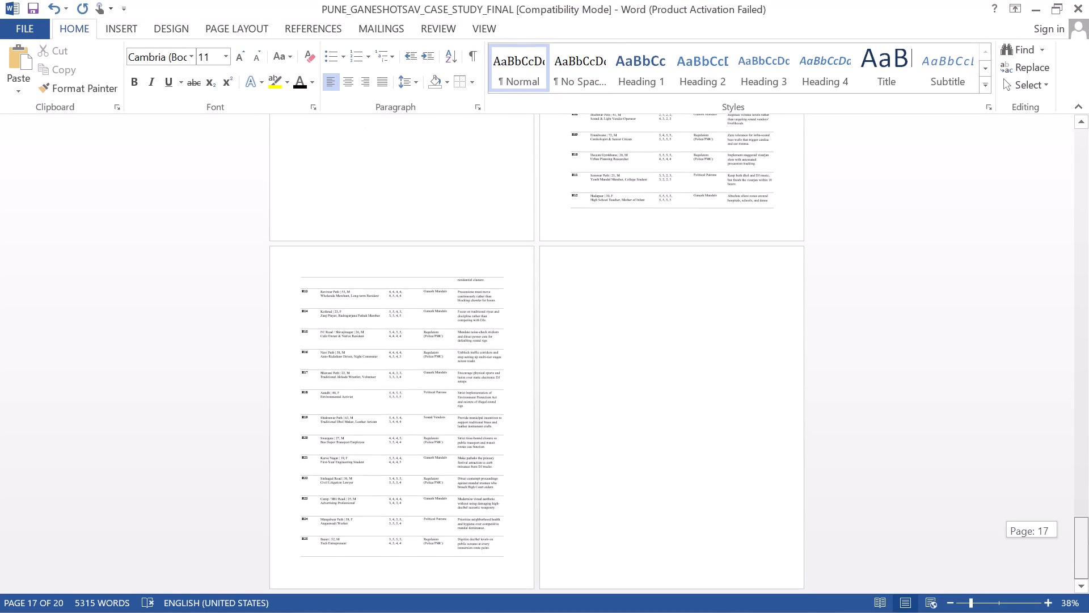
{"action": "left_click_drag", "start_coordinate": [1088, 604], "coordinate": [1088, 457]}
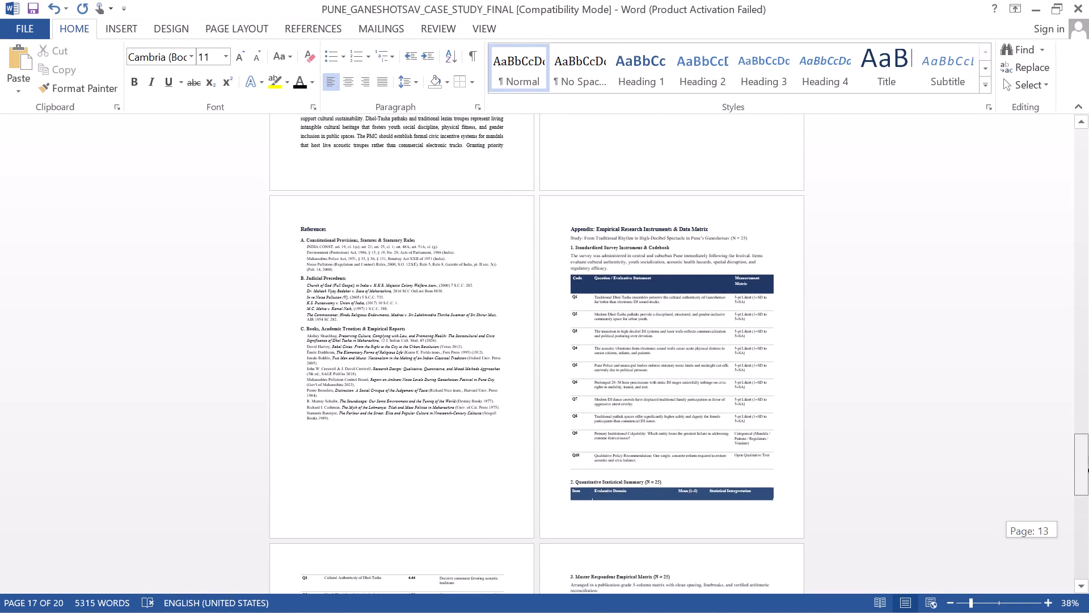
{"action": "left_click_drag", "start_coordinate": [1088, 457], "coordinate": [1083, 452]}
{"action": "scroll", "coordinate": [753, 299], "scroll_direction": "up", "scroll_amount": 7}
{"action": "left_click_drag", "start_coordinate": [1079, 454], "coordinate": [1080, 93]}
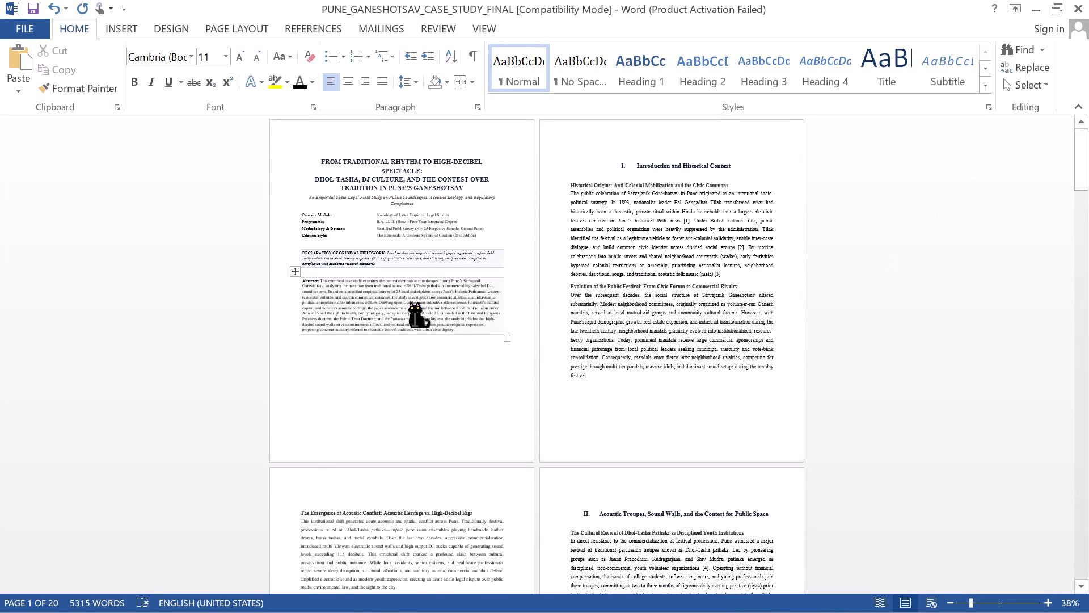
{"action": "left_click", "coordinate": [414, 313]}
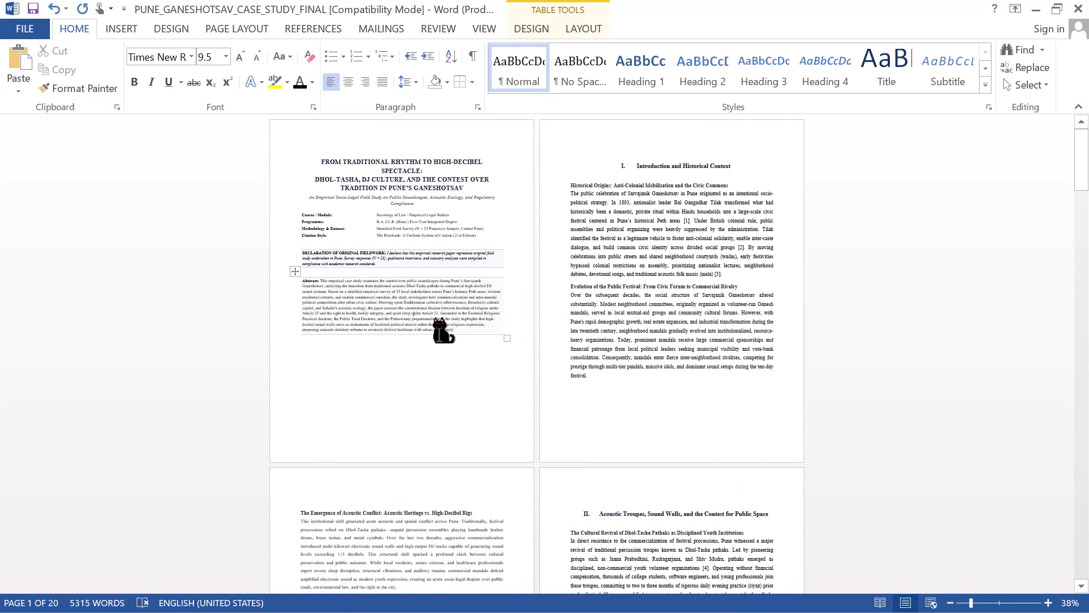
{"action": "key", "text": "BackSpace"}
{"action": "triple_click", "coordinate": [441, 309]}
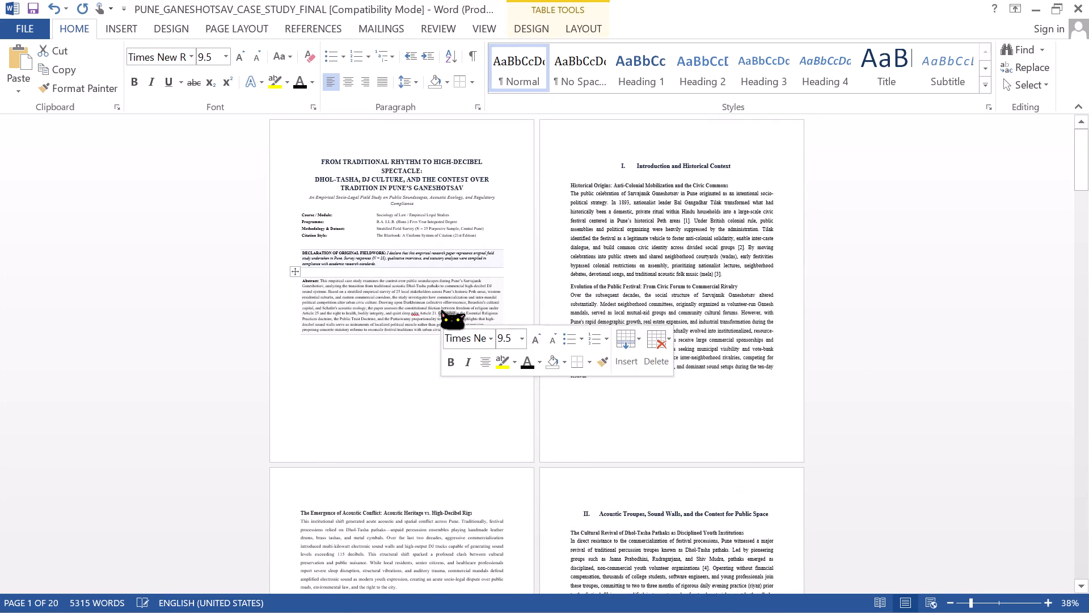
{"action": "left_click_drag", "start_coordinate": [294, 276], "coordinate": [298, 282]}
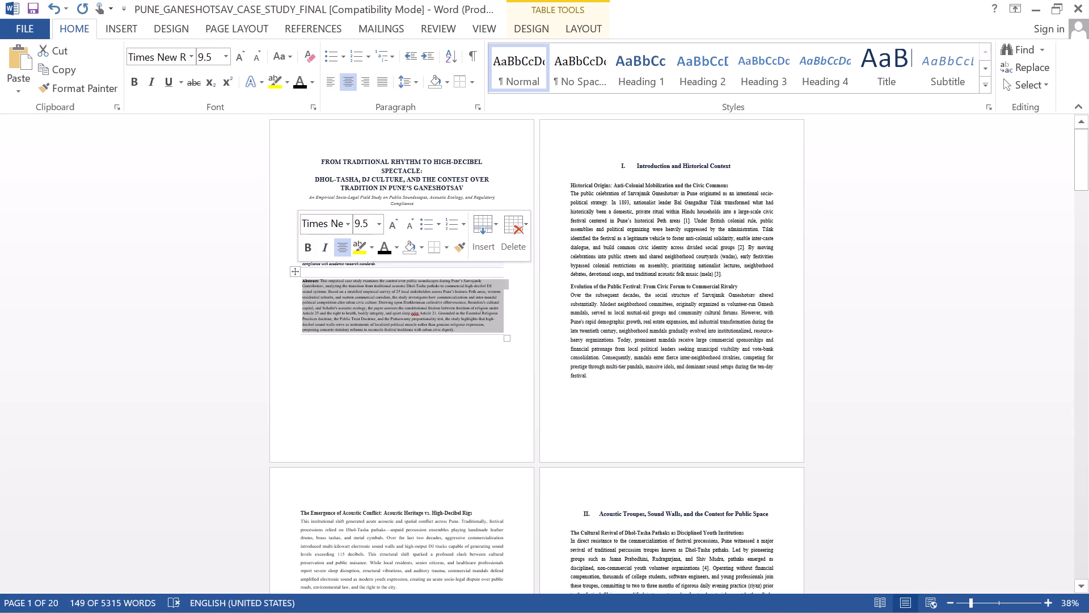
{"action": "key", "text": "BackSpace"}
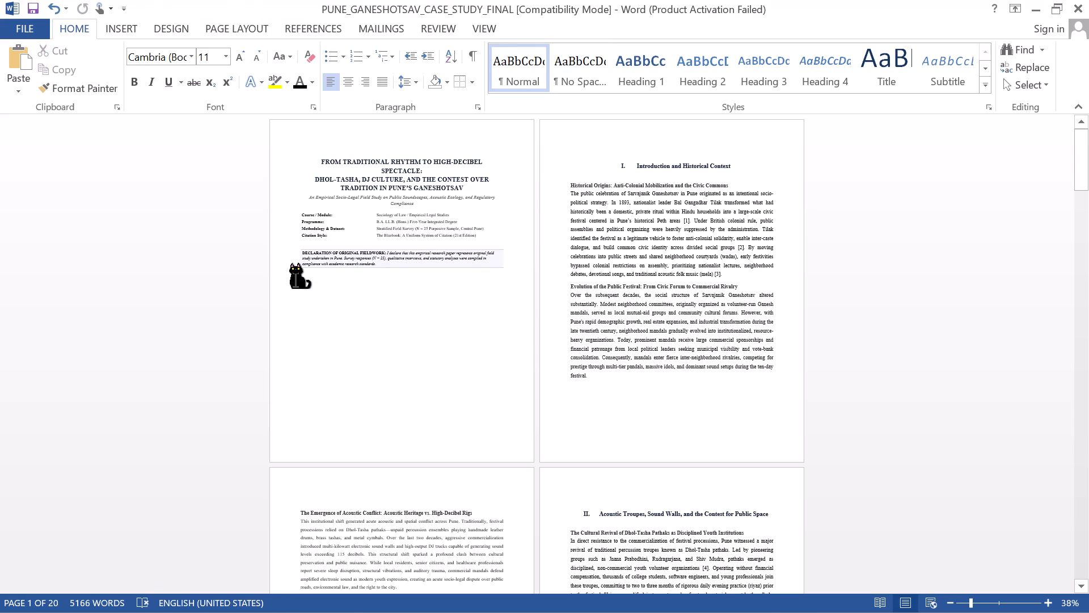
Delete the "DECLARATION OF ORIGINAL FIELDWORK" box from the title page.
{"action": "left_click", "coordinate": [297, 247]}
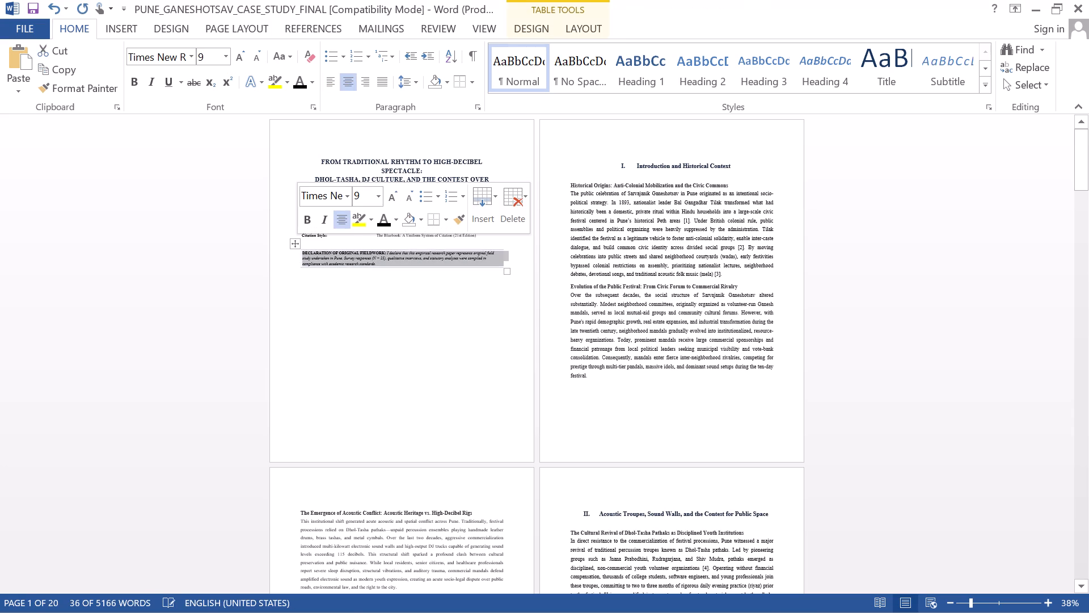
{"action": "key", "text": "BackSpace"}
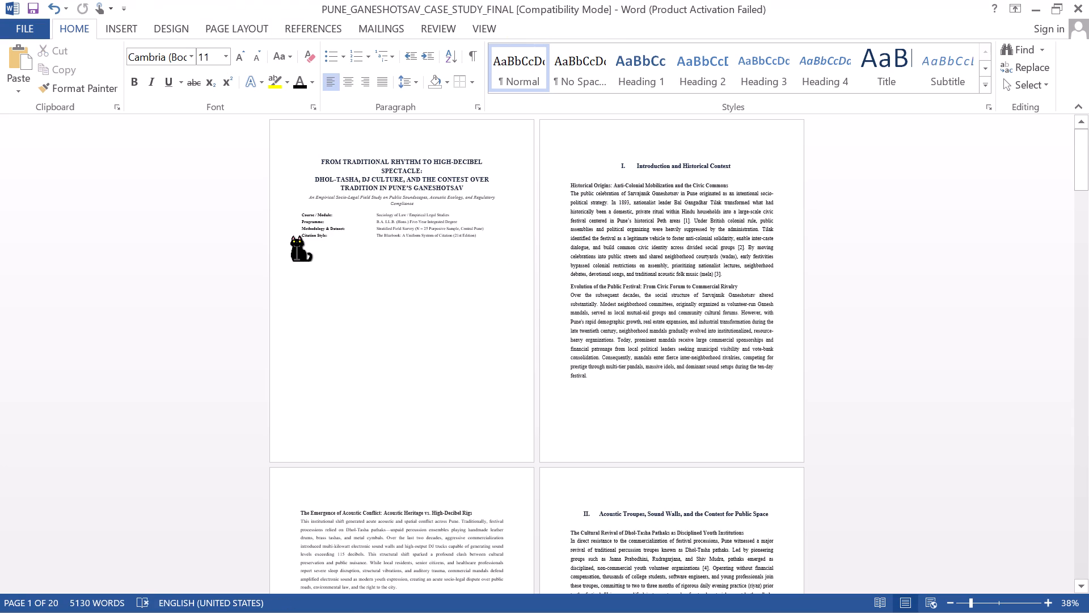
{"action": "scroll", "coordinate": [356, 527], "scroll_direction": "up", "scroll_amount": 4, "text": "ctrl"}
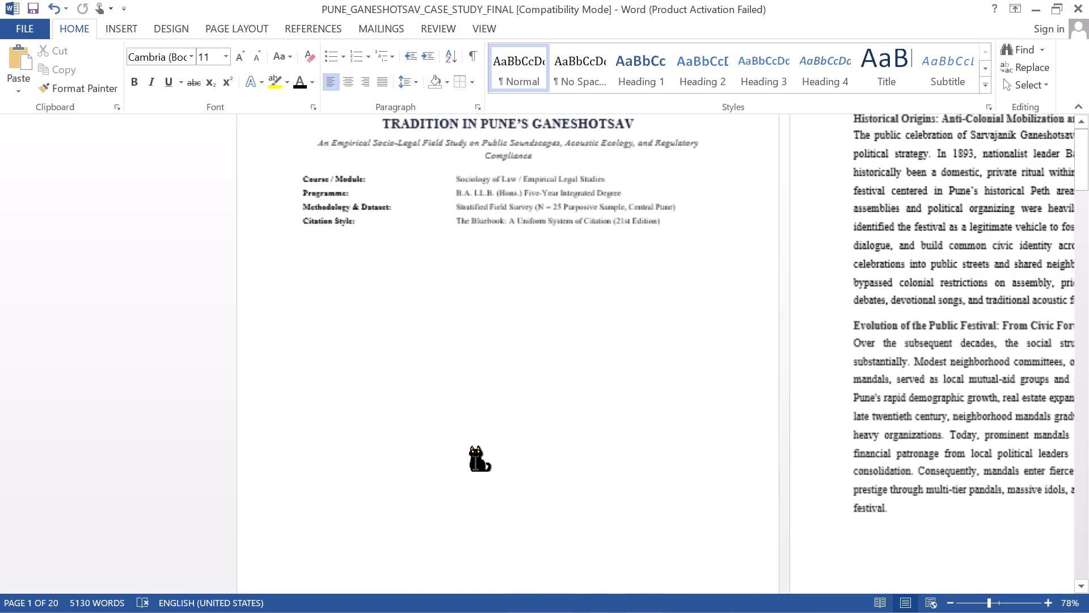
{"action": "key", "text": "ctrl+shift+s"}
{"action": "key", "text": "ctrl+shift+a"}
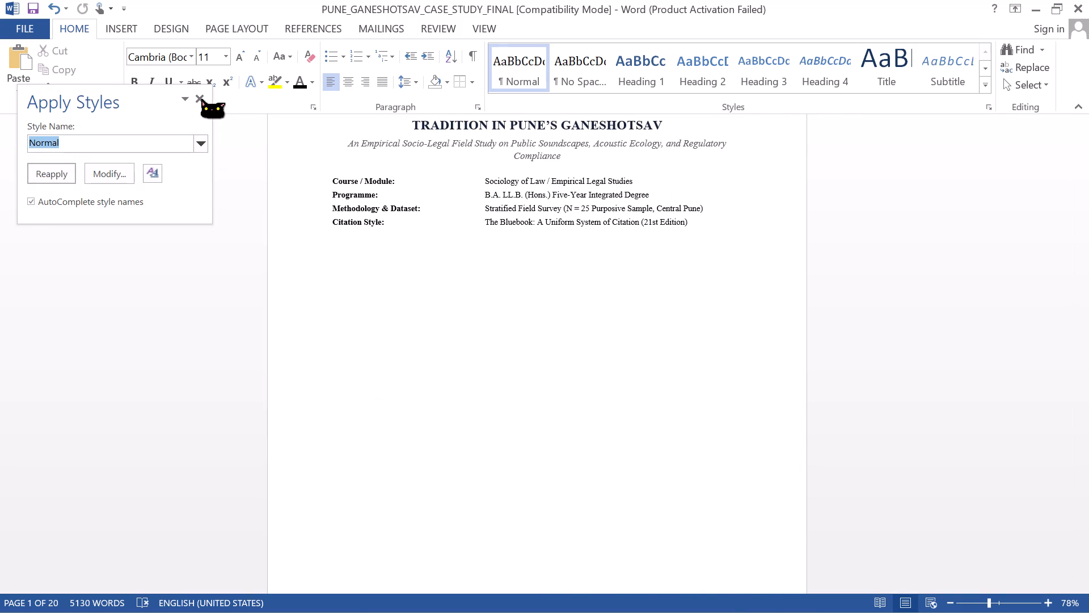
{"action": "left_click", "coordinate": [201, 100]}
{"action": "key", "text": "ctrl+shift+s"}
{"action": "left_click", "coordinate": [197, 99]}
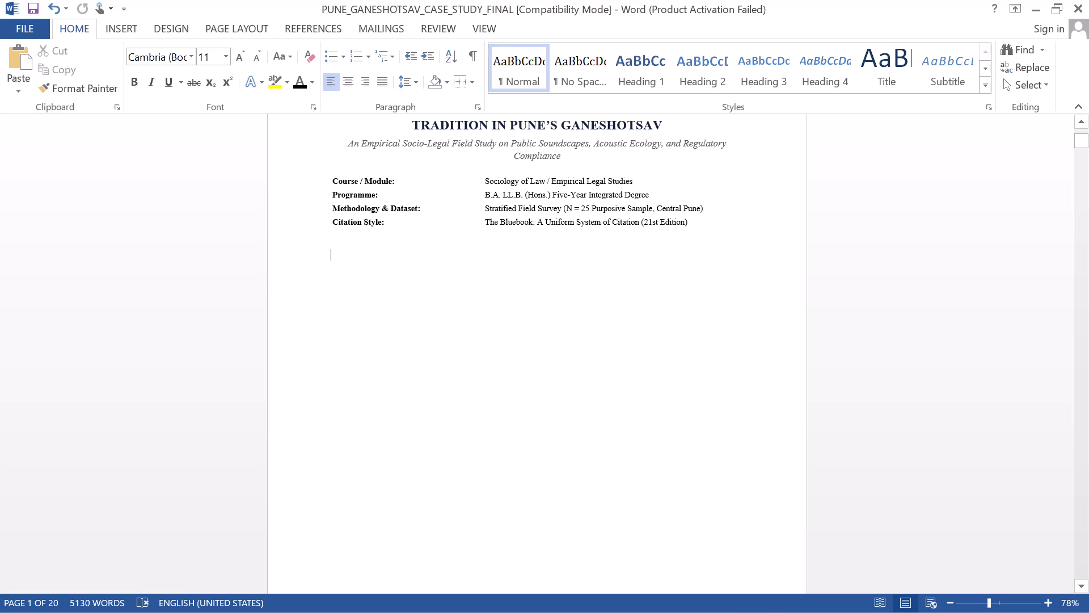
Save the paper, check the title page beside the introduction, and close the document window.
{"action": "key", "text": "ctrl+s"}
{"action": "scroll", "coordinate": [943, 327], "scroll_direction": "down", "scroll_amount": 2, "text": "ctrl"}
{"action": "scroll", "coordinate": [896, 303], "scroll_direction": "up", "scroll_amount": 4}
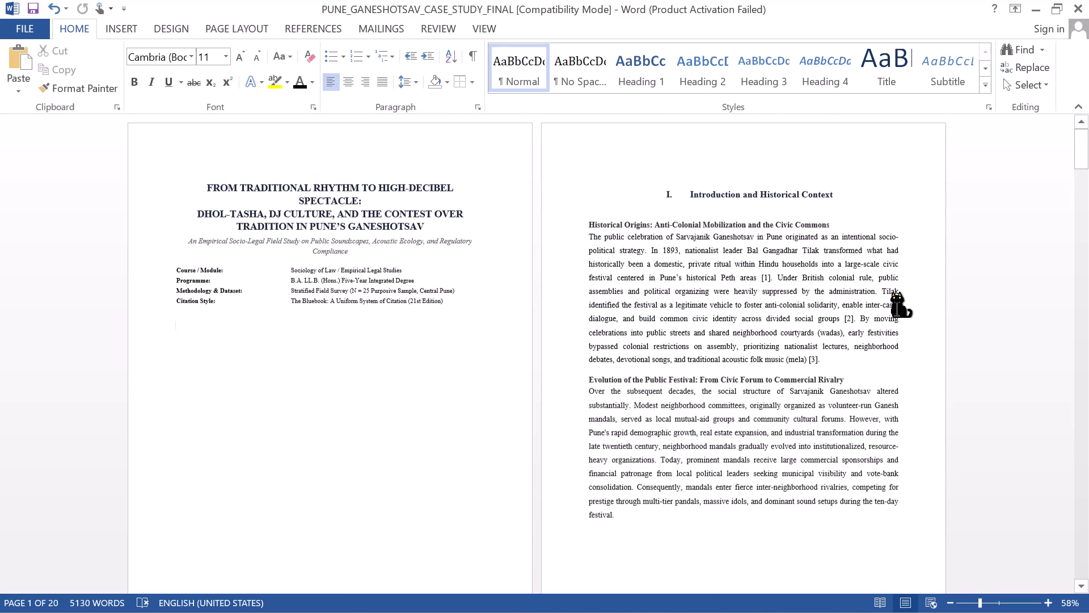
{"action": "scroll", "coordinate": [896, 303], "scroll_direction": "up", "scroll_amount": 3}
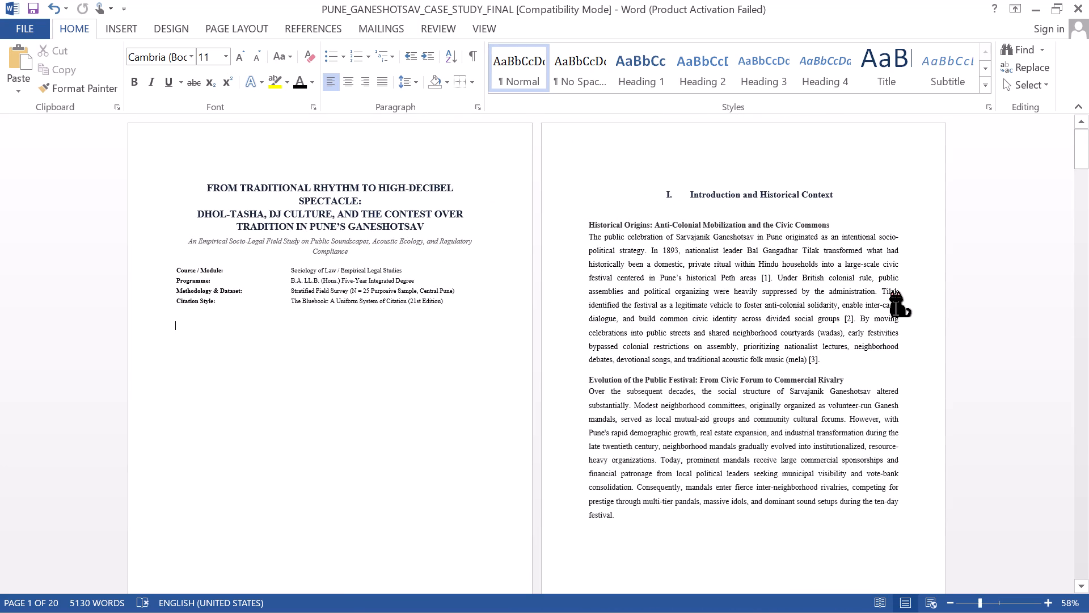
{"action": "left_click", "coordinate": [1088, 0]}
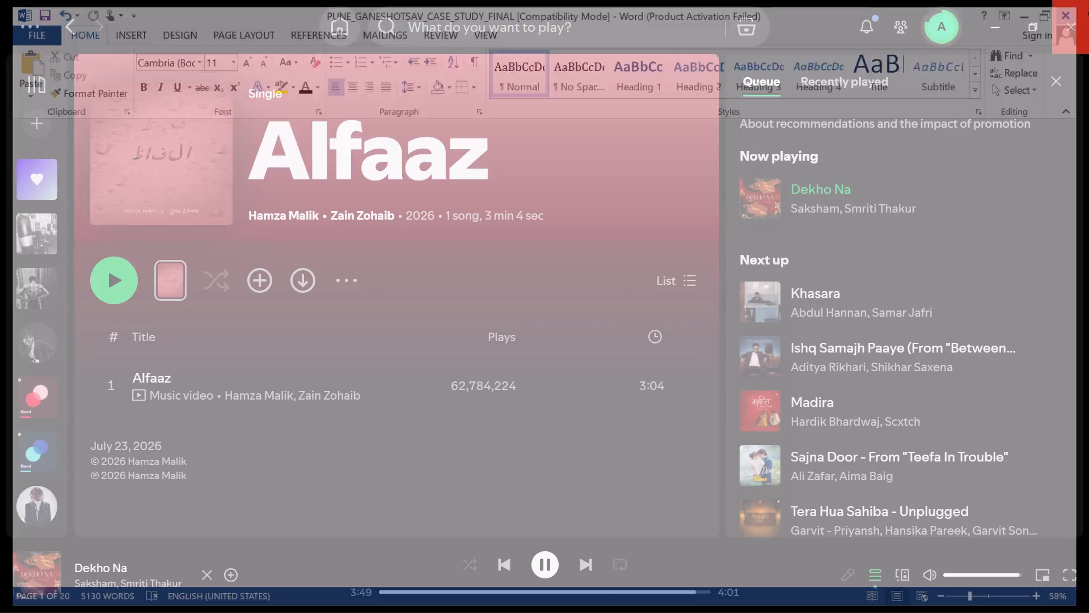
Play the song "Khasara" from the queue in Spotify.
{"action": "scroll", "coordinate": [795, 439], "scroll_direction": "down", "scroll_amount": 2}
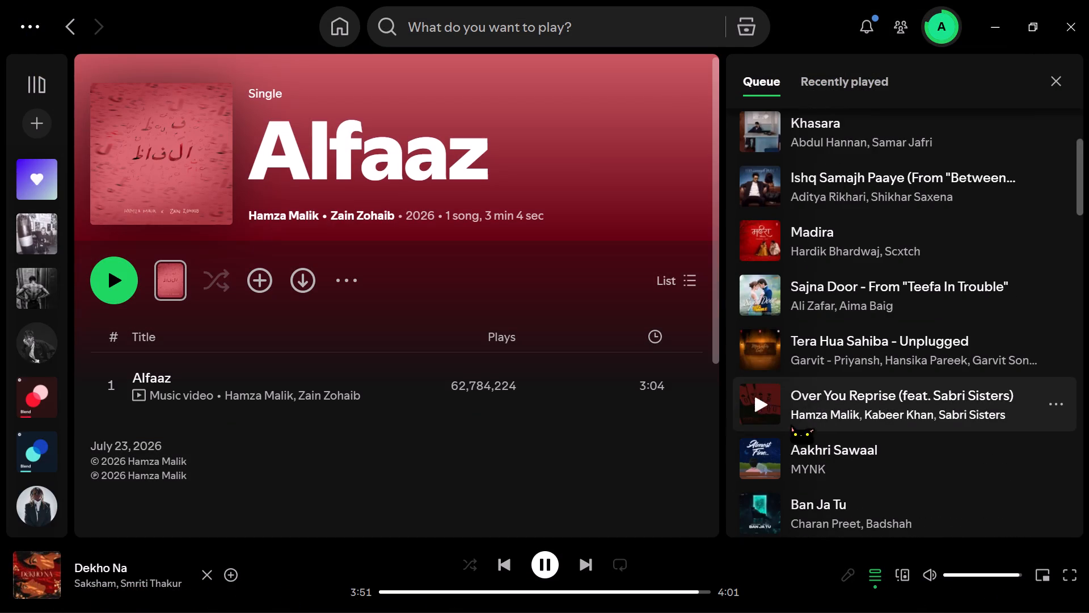
{"action": "left_click", "coordinate": [760, 128]}
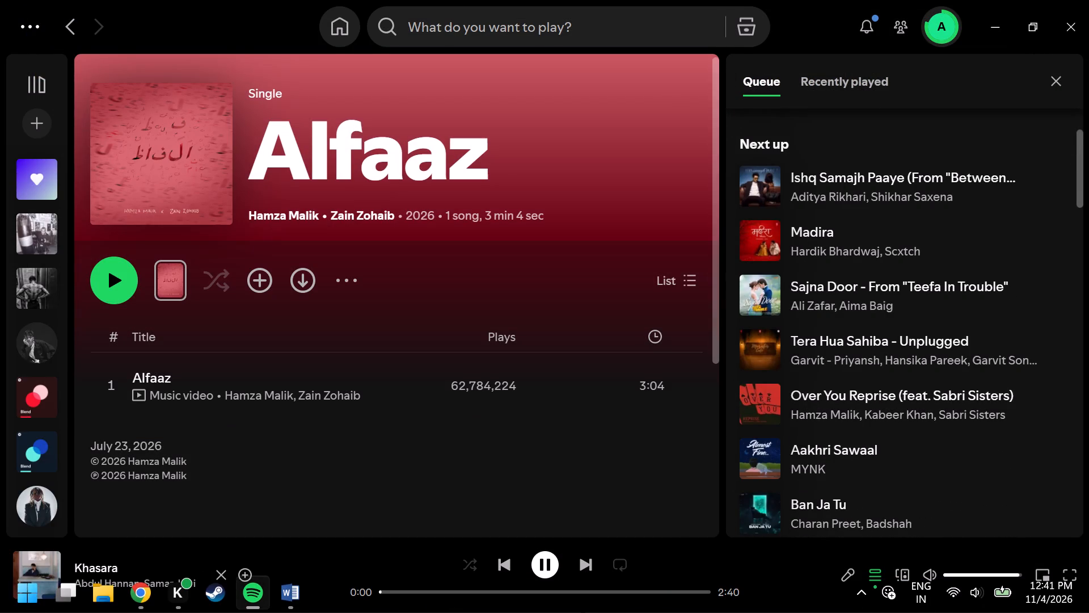